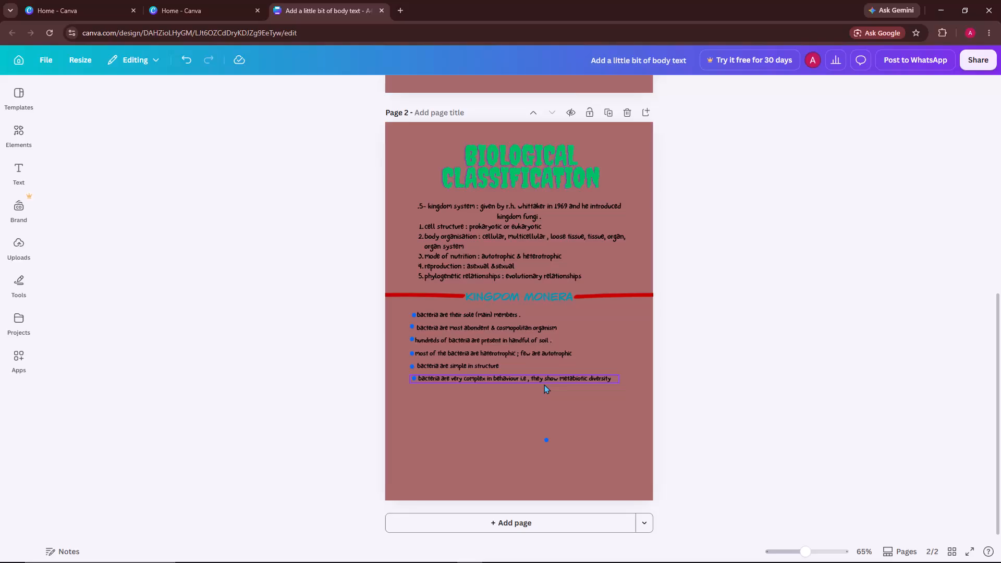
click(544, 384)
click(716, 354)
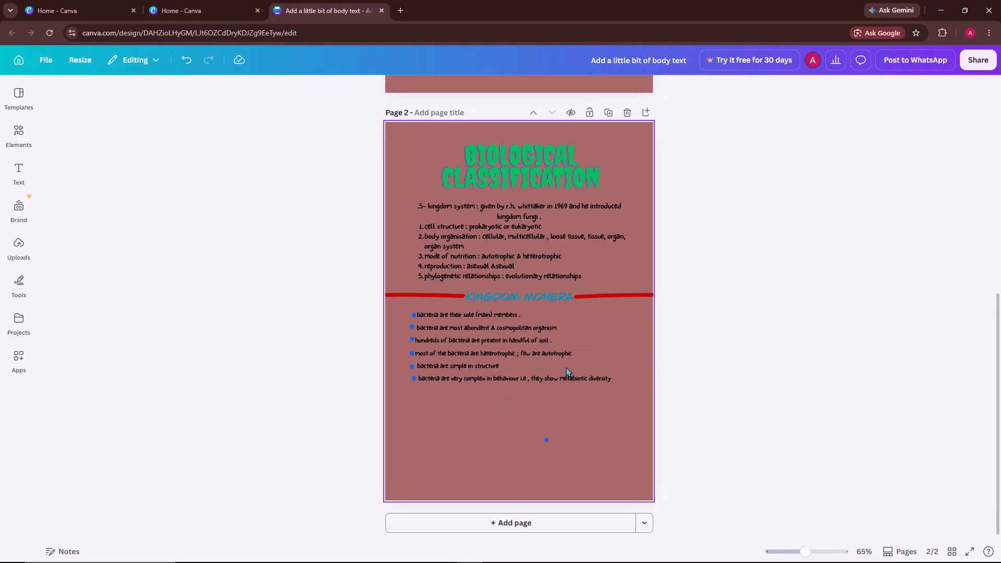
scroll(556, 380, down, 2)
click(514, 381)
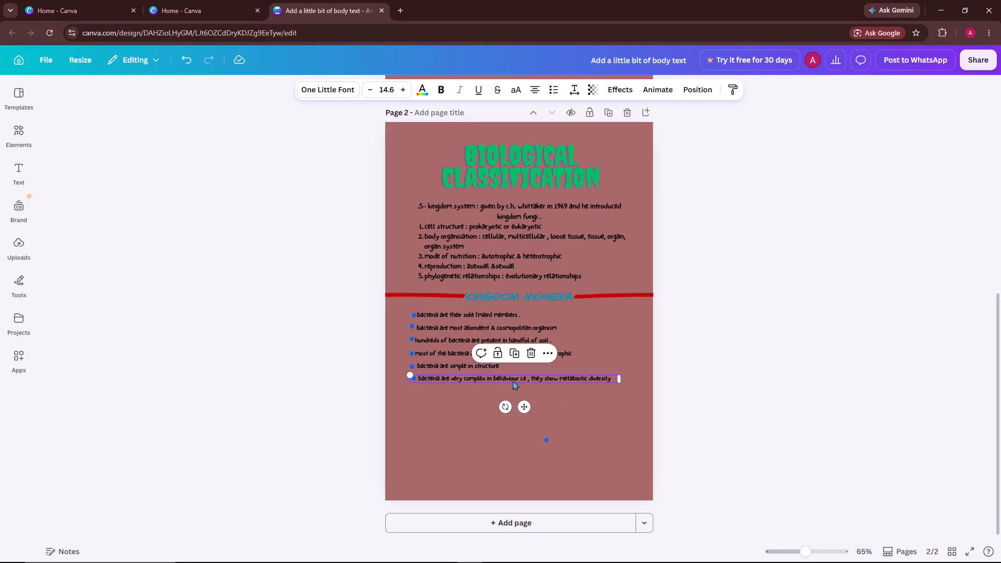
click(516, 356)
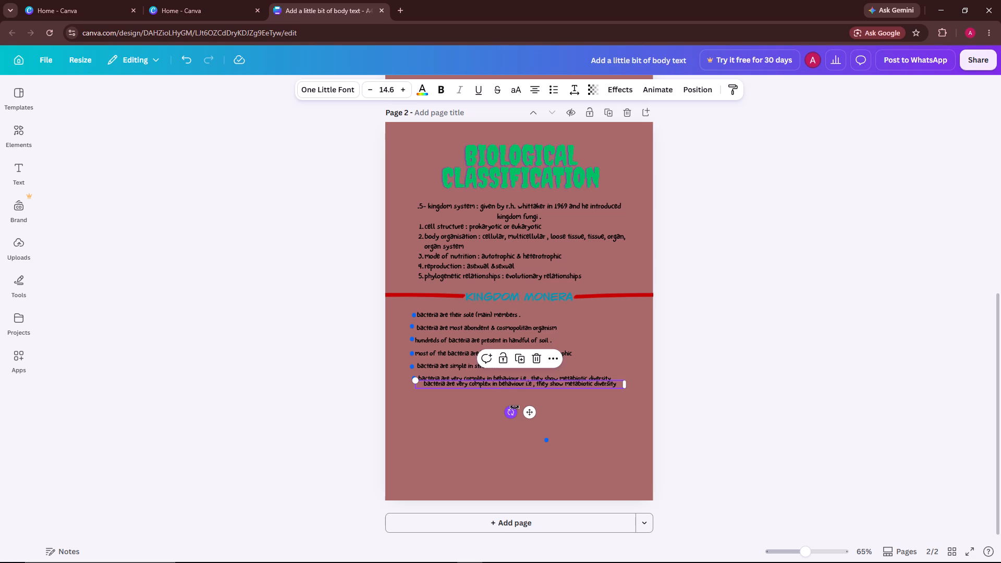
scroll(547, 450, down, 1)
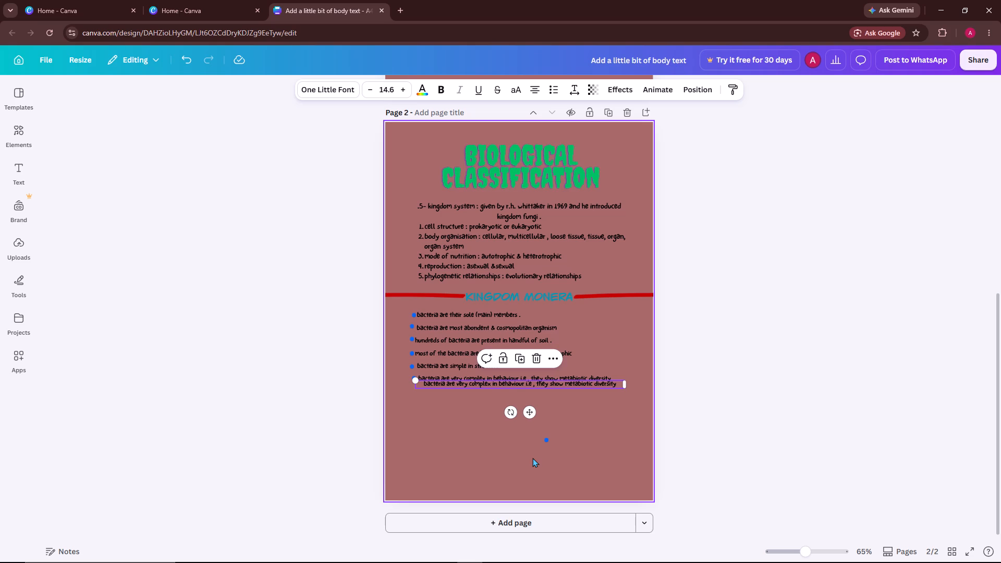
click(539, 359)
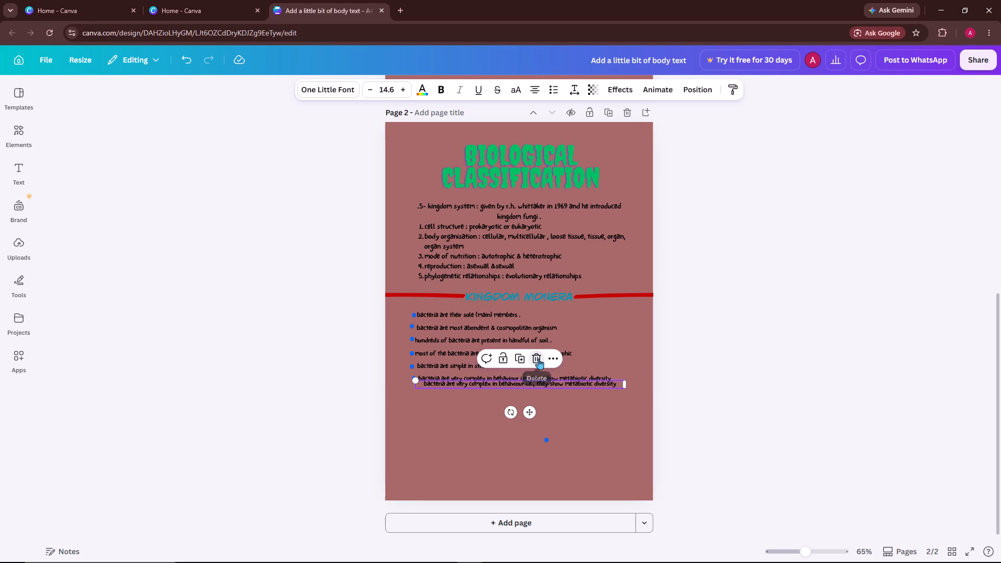
Duplicate the Kingdom Monera heading and place the copy just below the last bacteria bullet line on page 2.
click(527, 299)
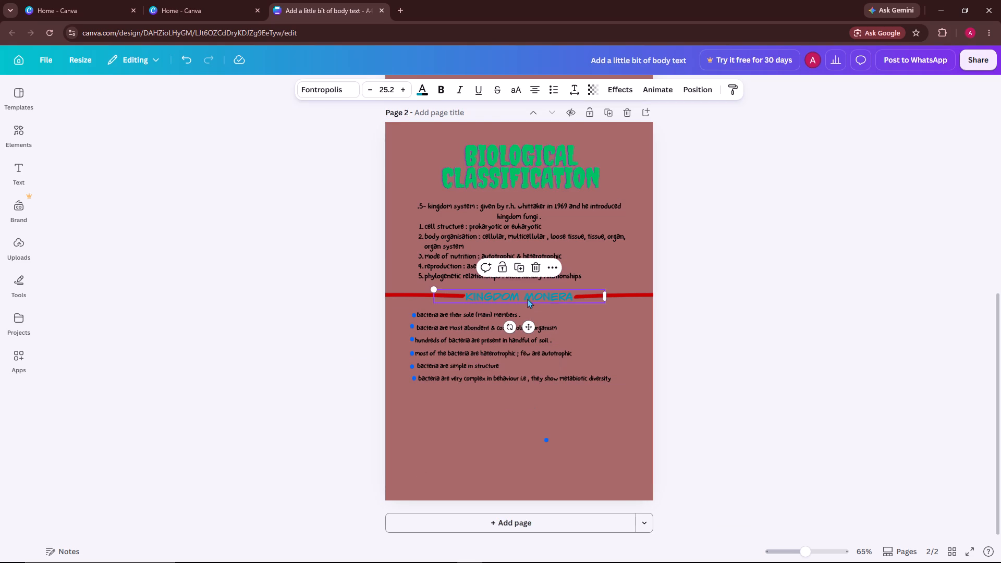
click(521, 270)
drag(540, 297, 541, 424)
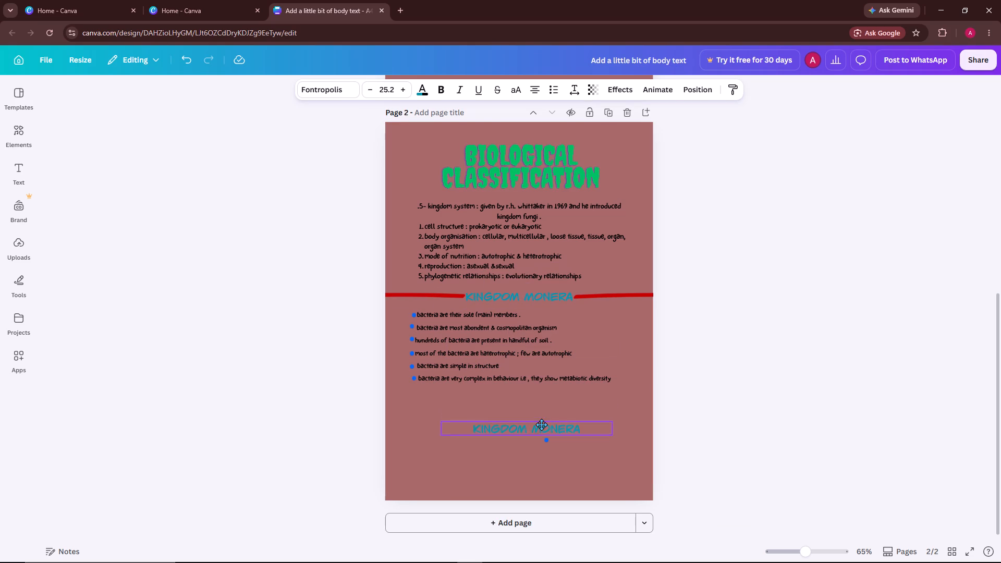
drag(541, 424, 530, 399)
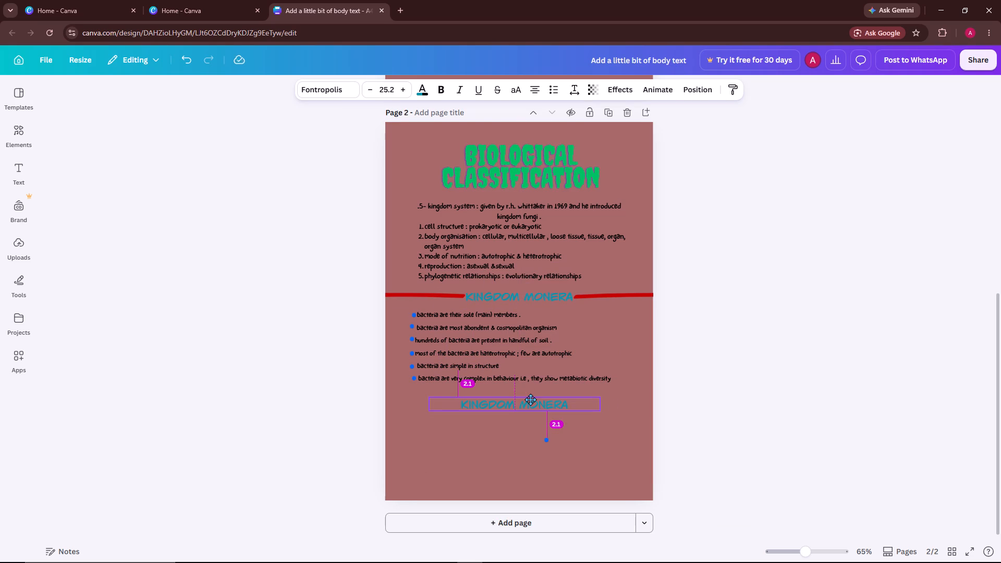
drag(530, 399, 530, 397)
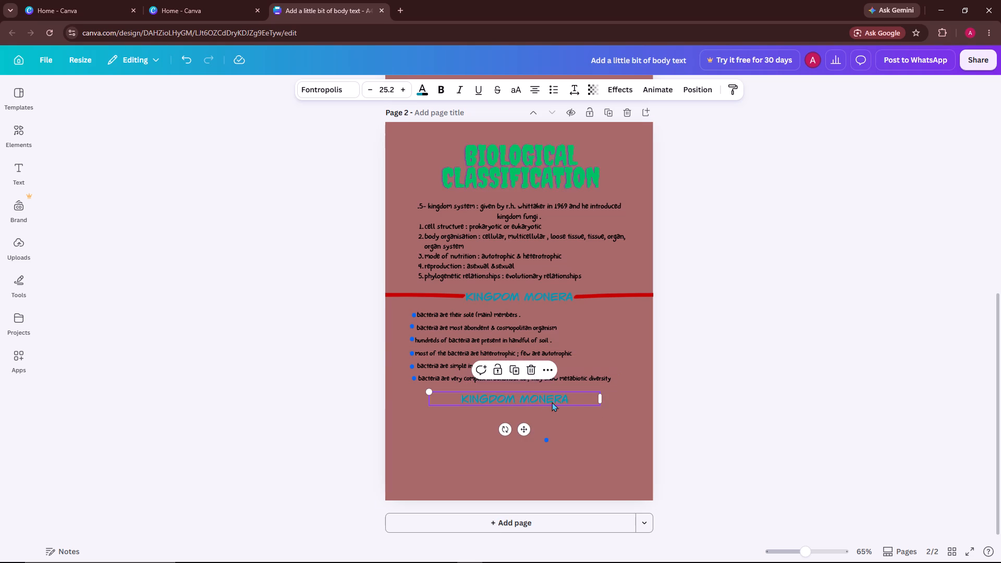
Replace the copied heading's text with "reproduction in fungi" in vivid turquoise #04bc98.
click(569, 395)
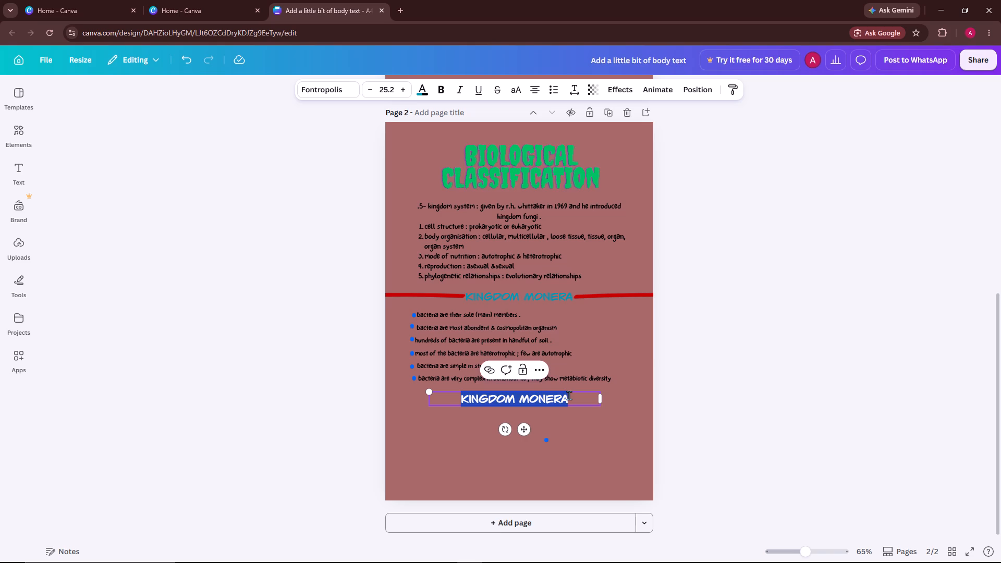
key(BackSpace)
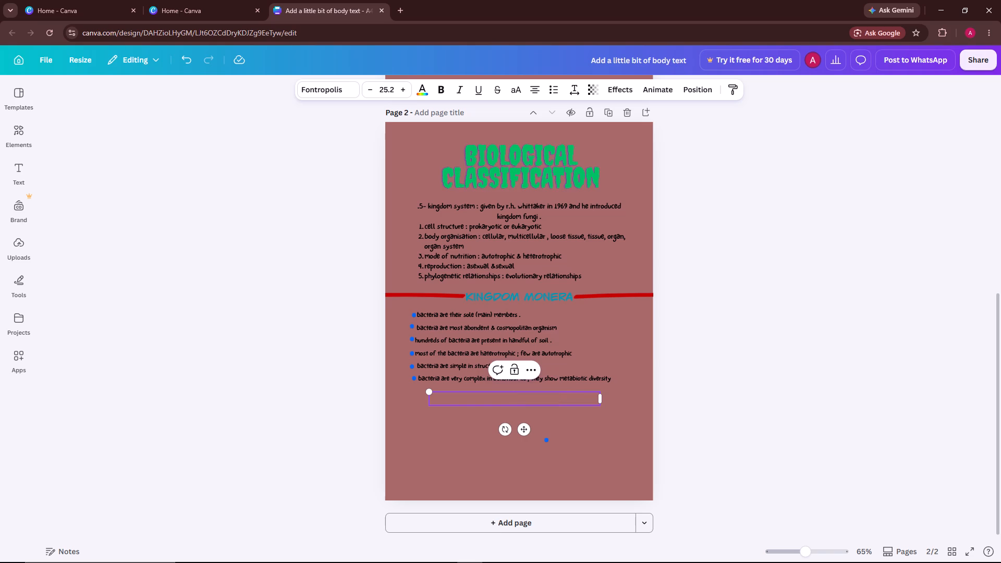
click(418, 92)
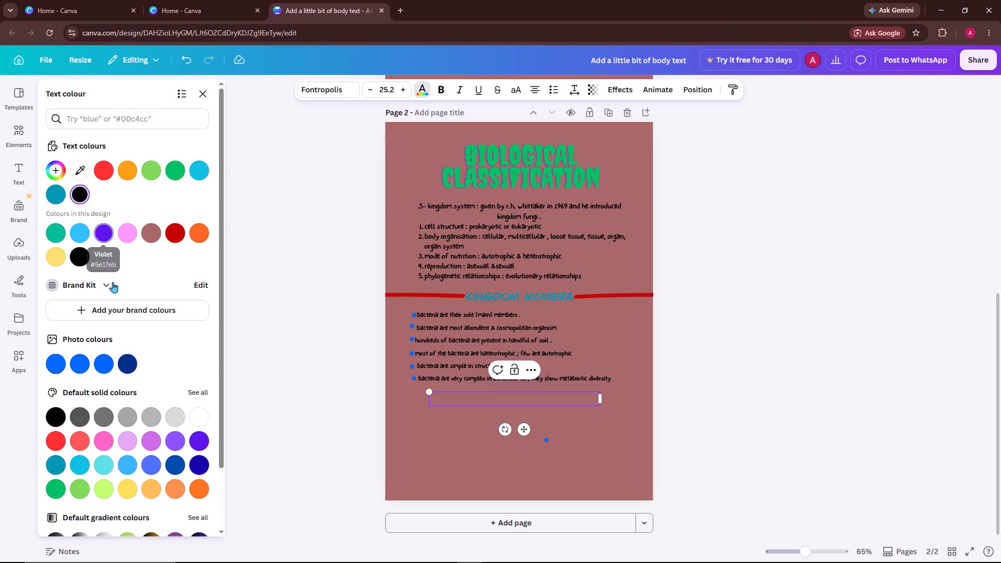
click(56, 240)
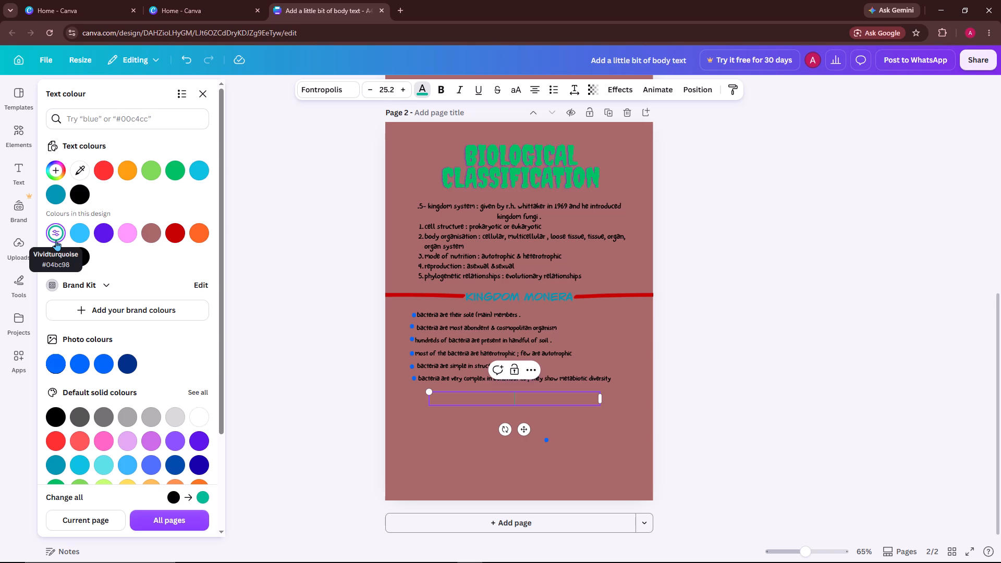
key(p)
key(BackSpace)
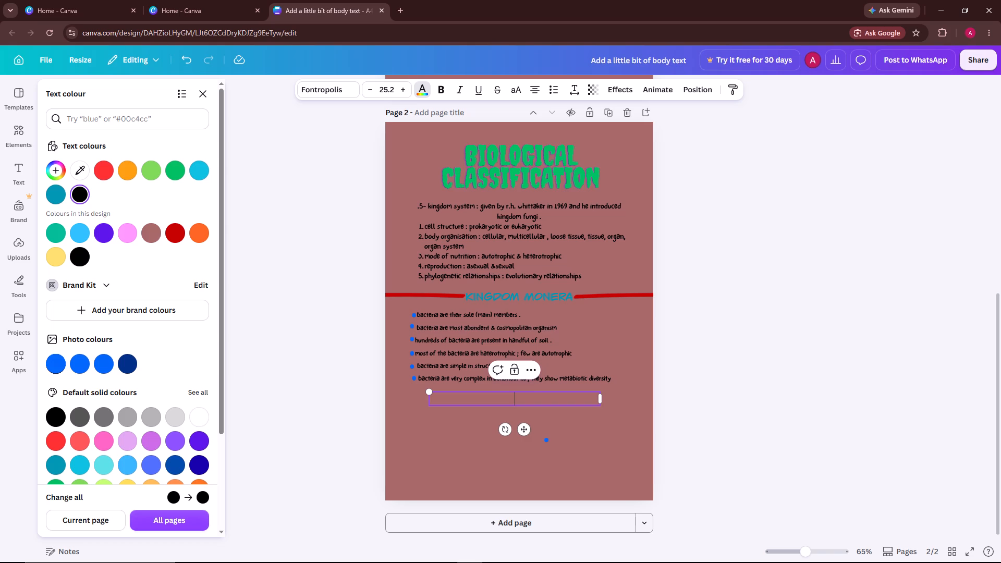
key(r)
key(BackSpace)
click(53, 226)
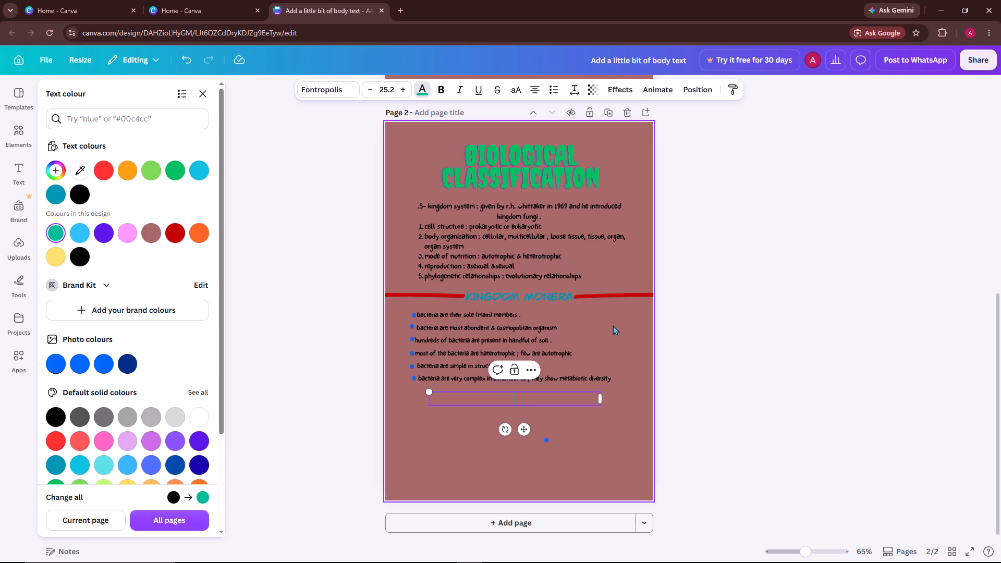
key(r)
key(e)
key(p)
key(r)
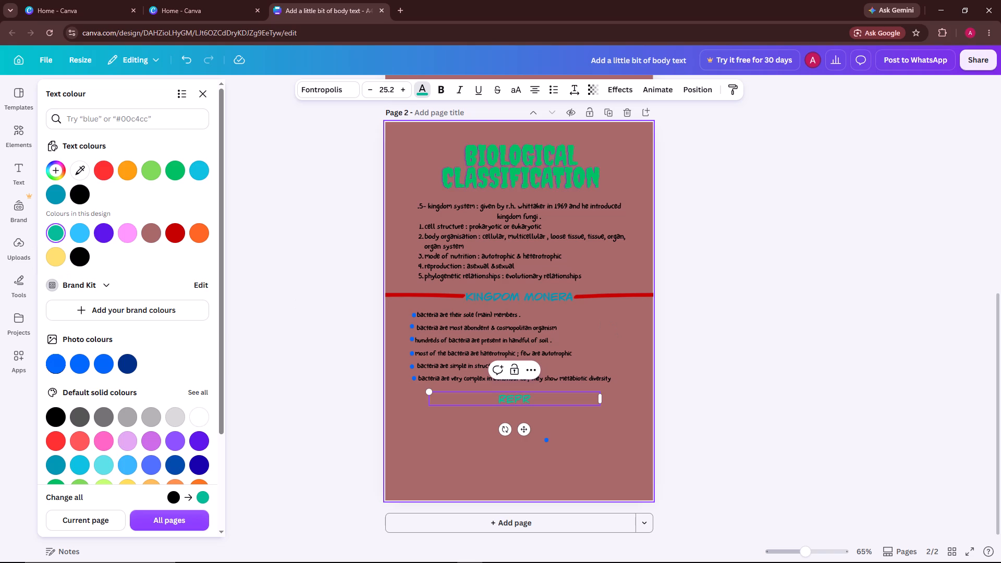
text(oduction)
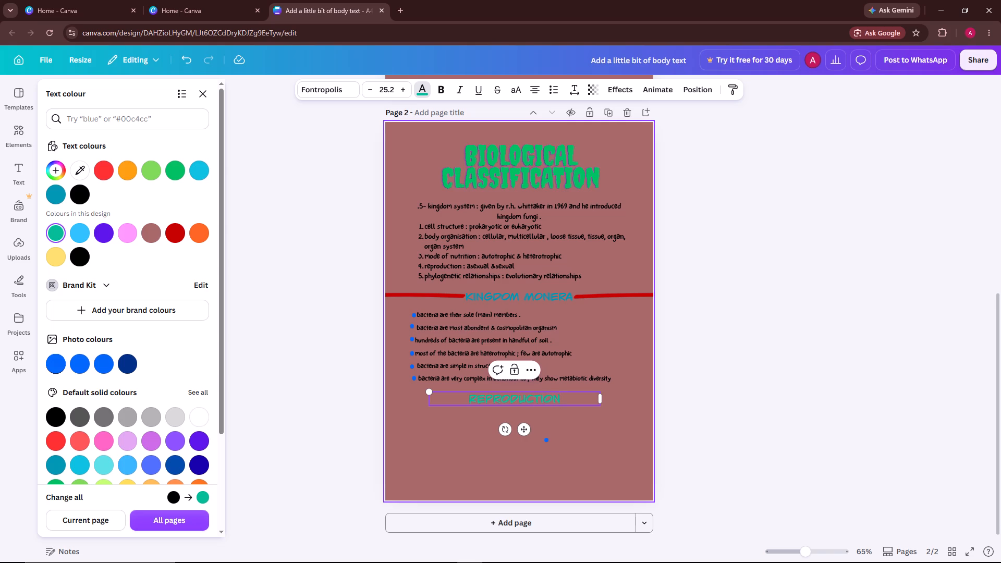
key(space)
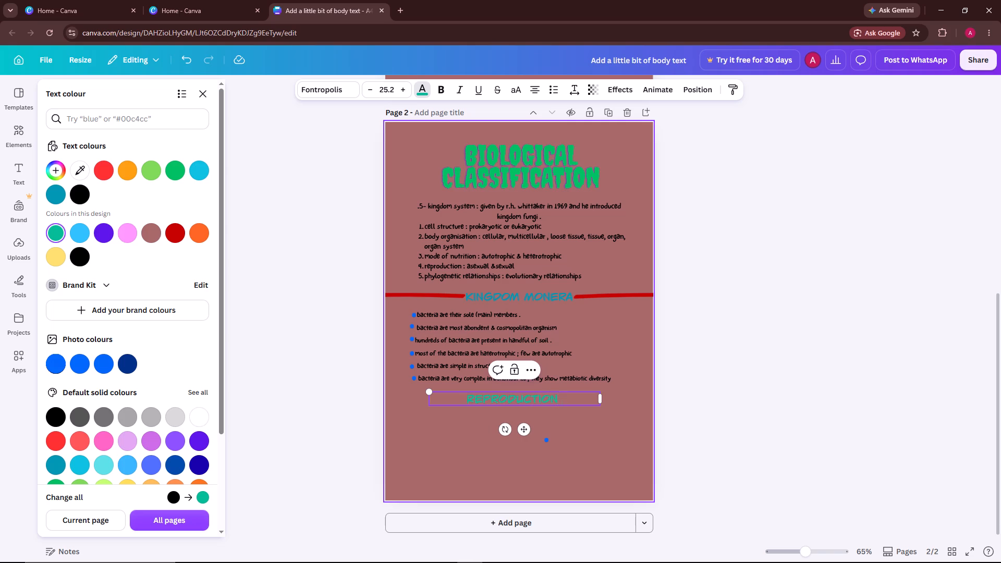
text(in)
key(space)
text(fungi)
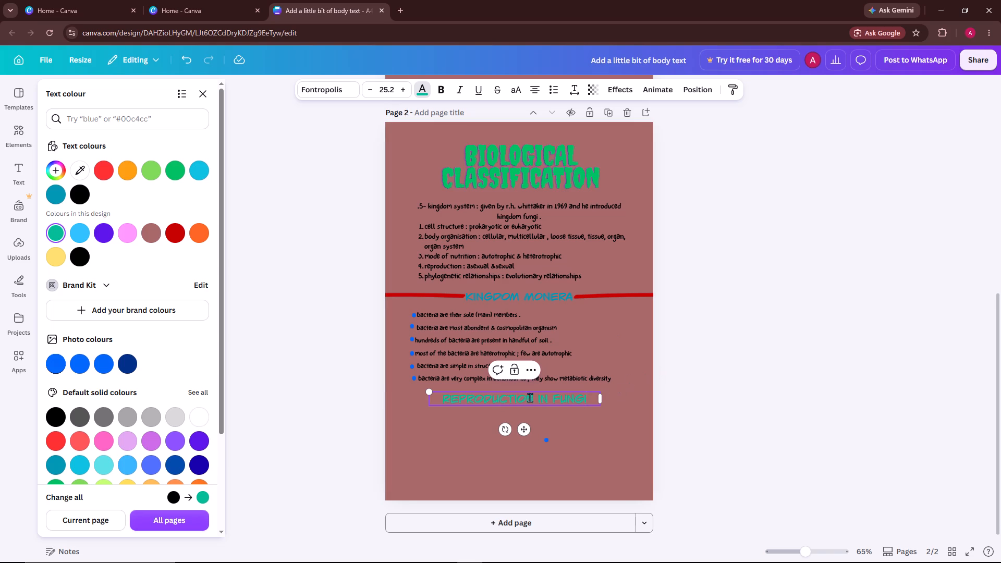
click(540, 415)
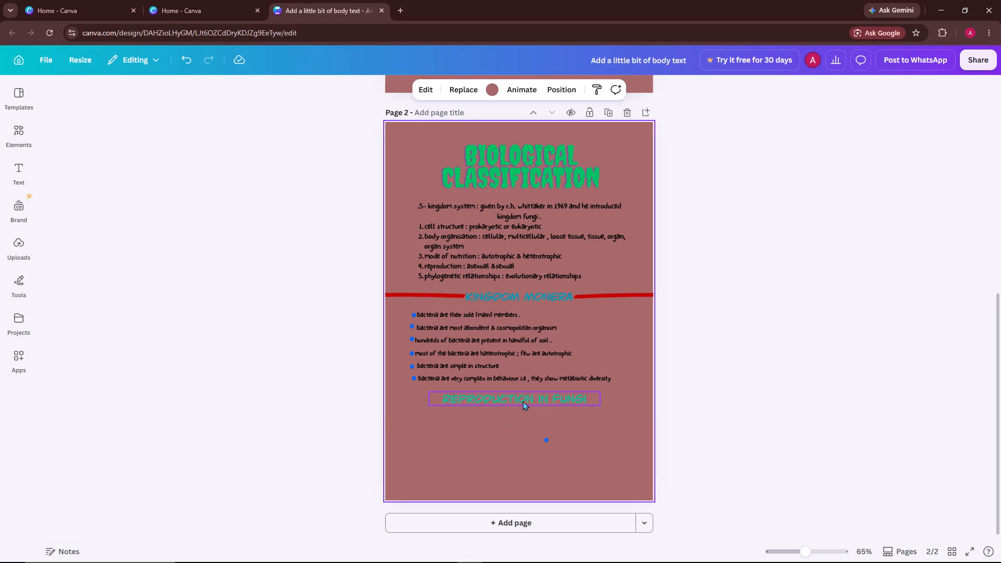
Shift the Reproduction in Fungi heading slightly to the right on the page.
drag(522, 399, 528, 399)
click(617, 447)
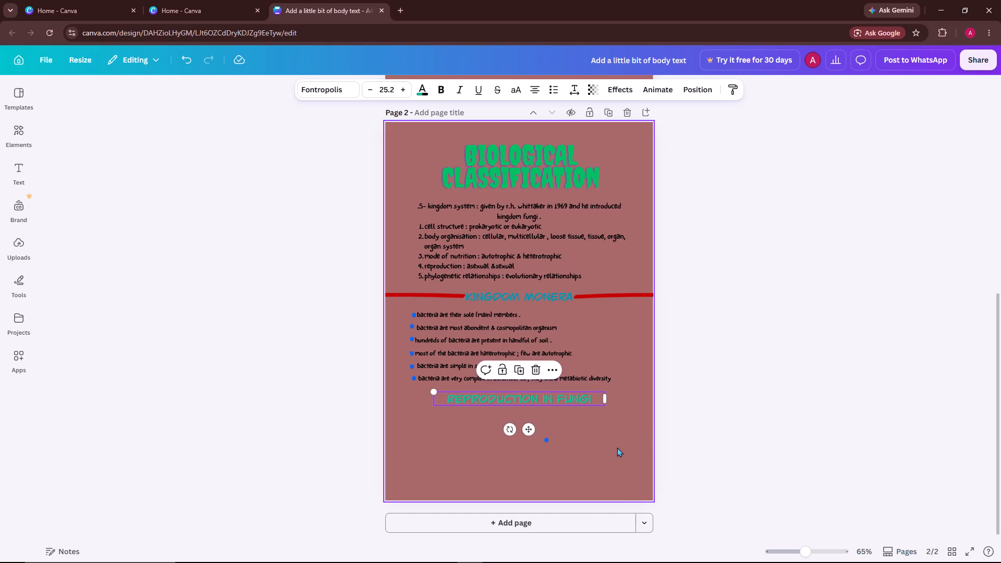
Duplicate the red line left of Kingdom Monera and place the copy against the left side of the Reproduction in Fungi heading.
click(425, 297)
click(397, 215)
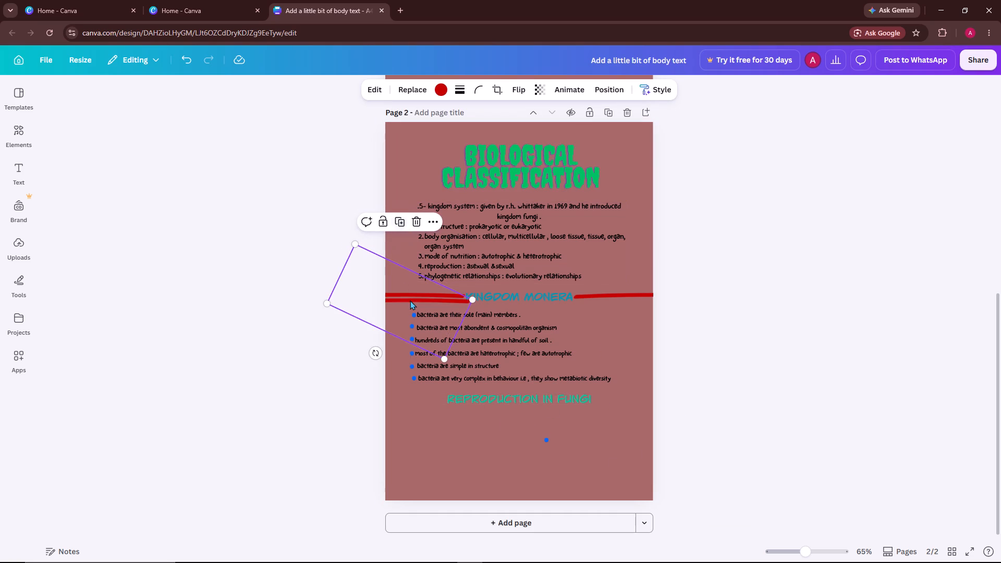
drag(410, 300, 390, 398)
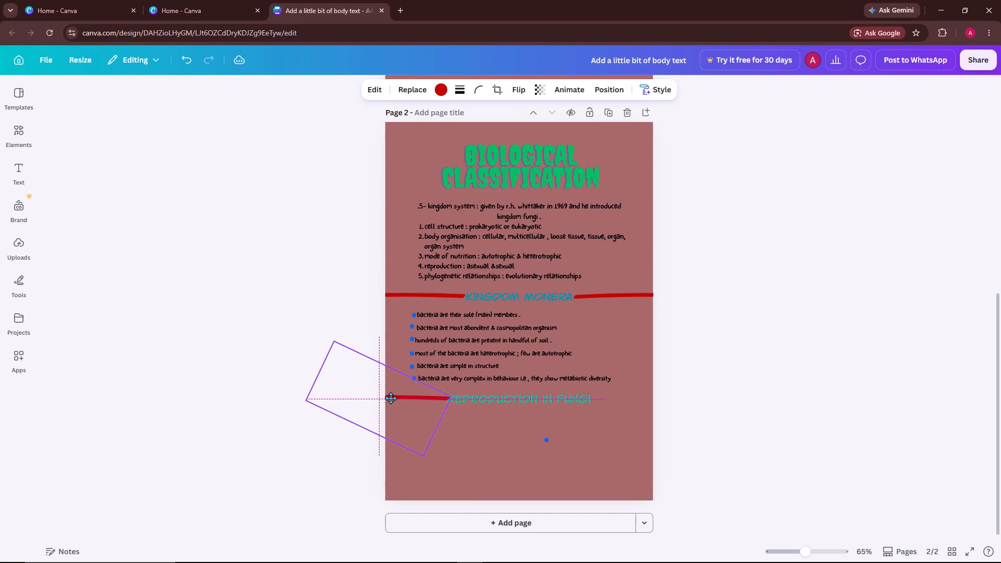
drag(390, 398, 387, 398)
drag(387, 398, 386, 397)
click(497, 424)
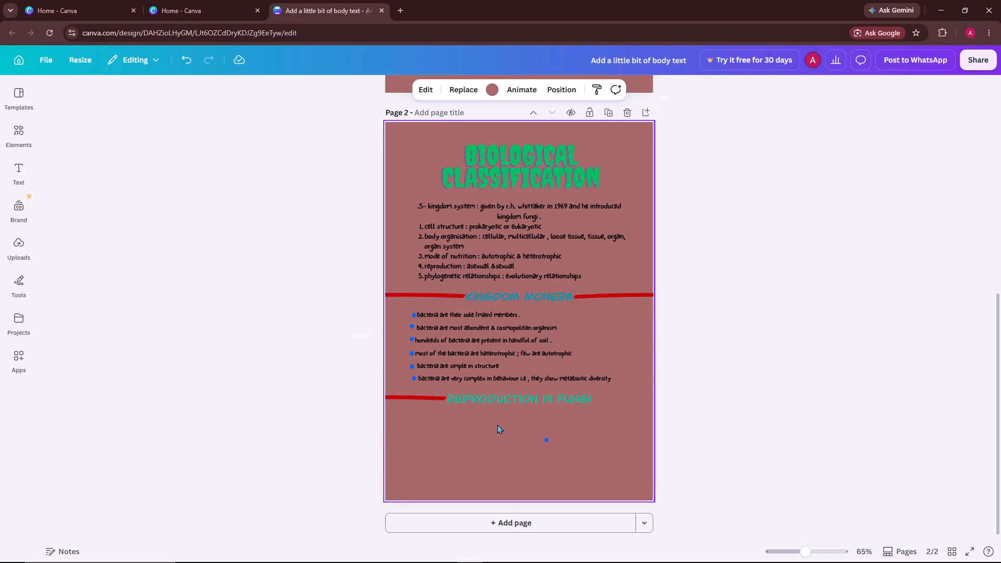
Recolour the line beside the Reproduction in Fungi heading to light green.
click(433, 394)
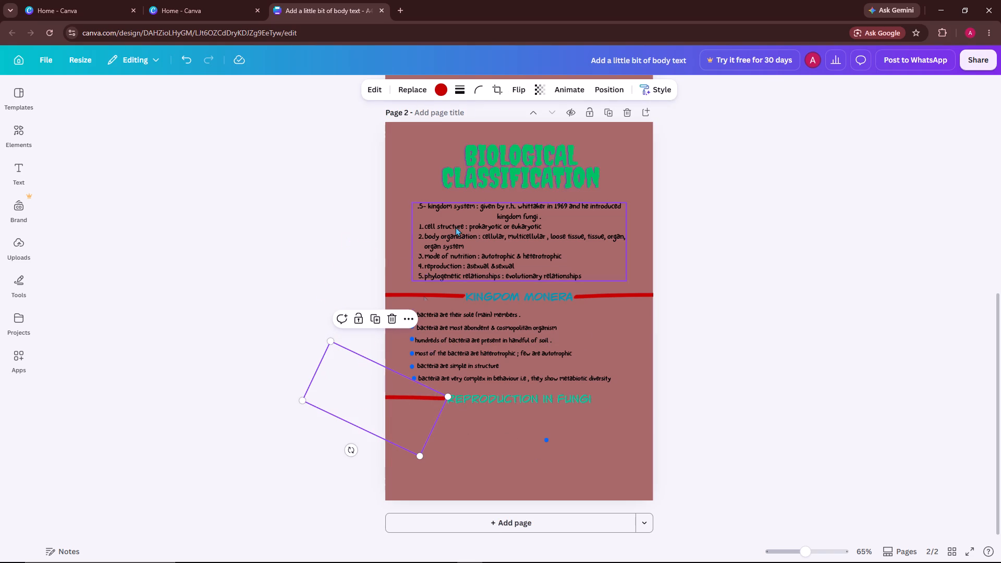
click(438, 97)
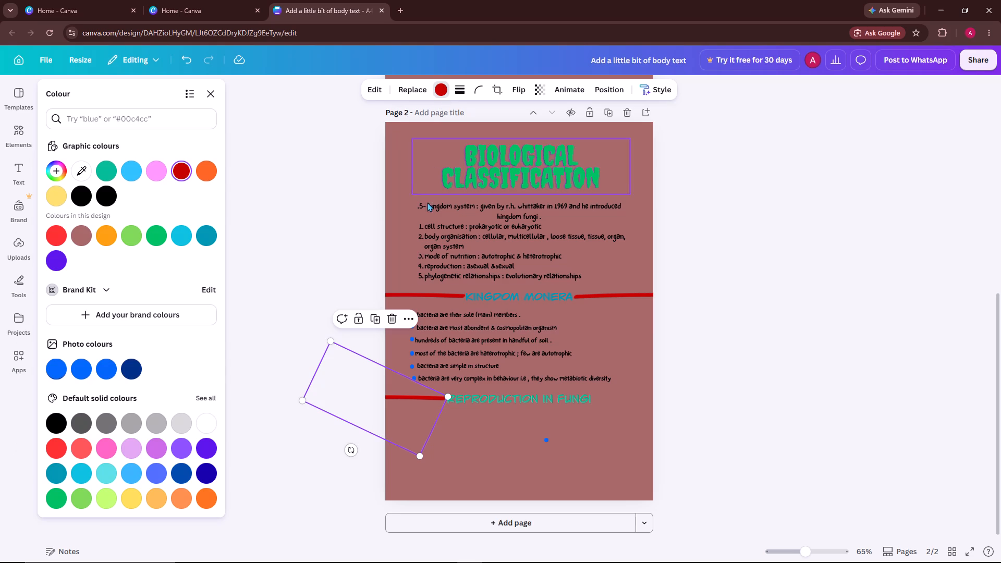
click(159, 237)
click(136, 234)
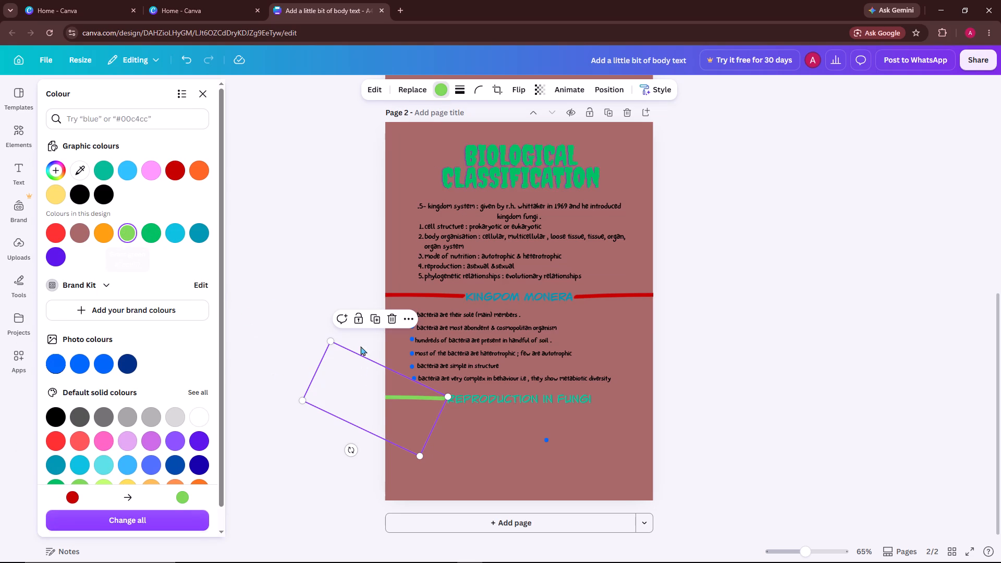
Duplicate the green line, turn the copy around, and place it against the right side of the Reproduction in Fungi heading.
click(374, 320)
drag(370, 497, 447, 470)
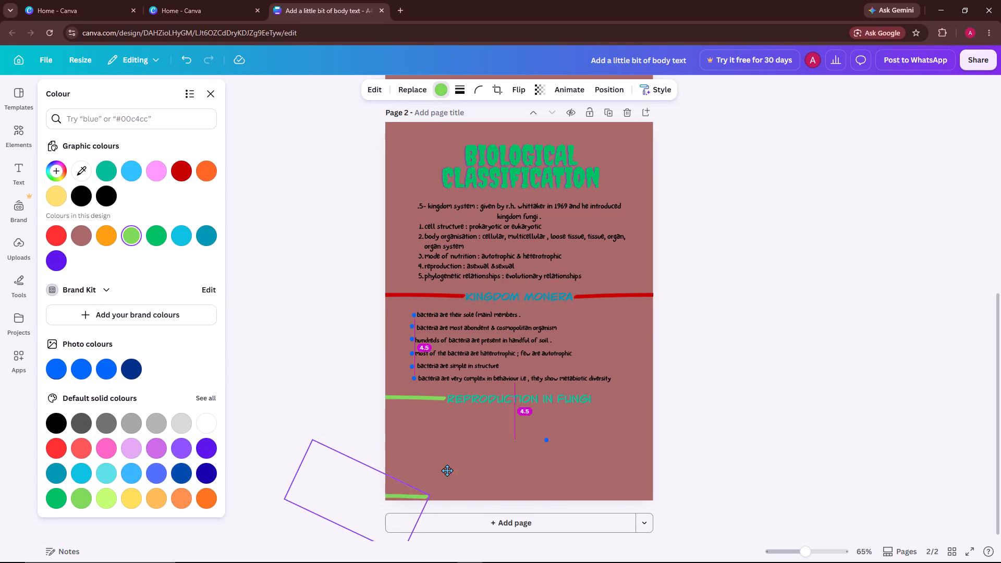
drag(447, 470, 521, 446)
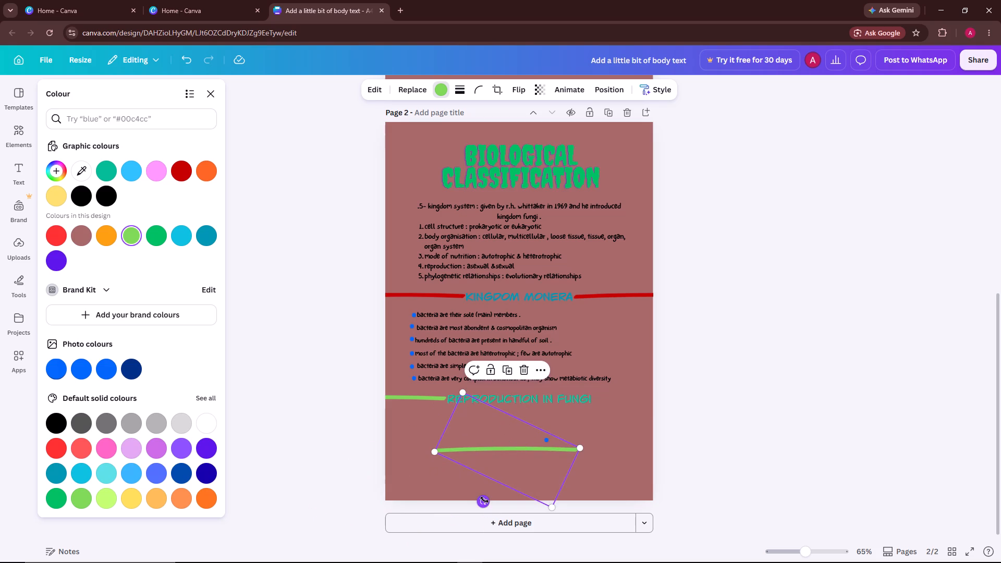
drag(483, 503, 595, 437)
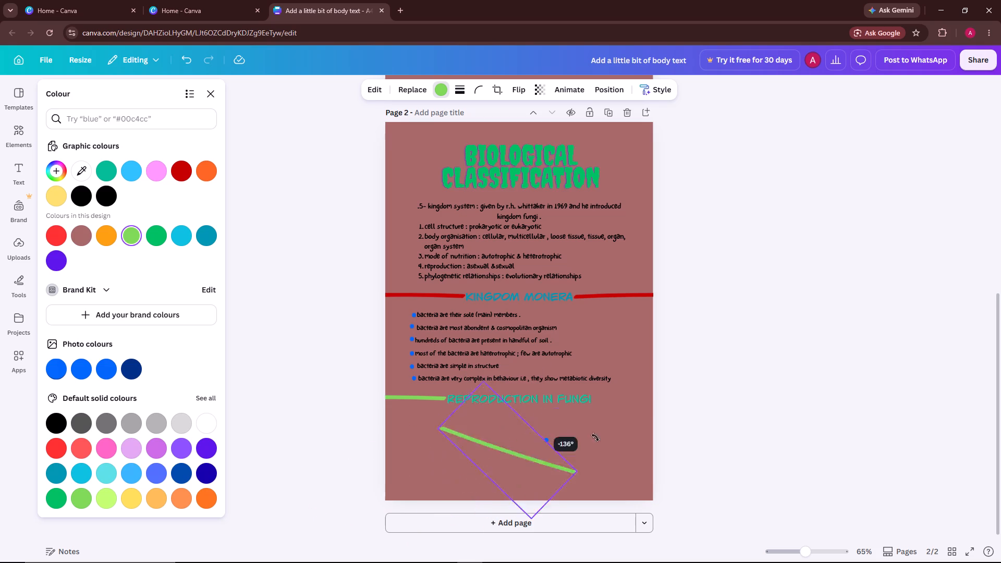
drag(595, 437, 585, 291)
drag(538, 464, 689, 418)
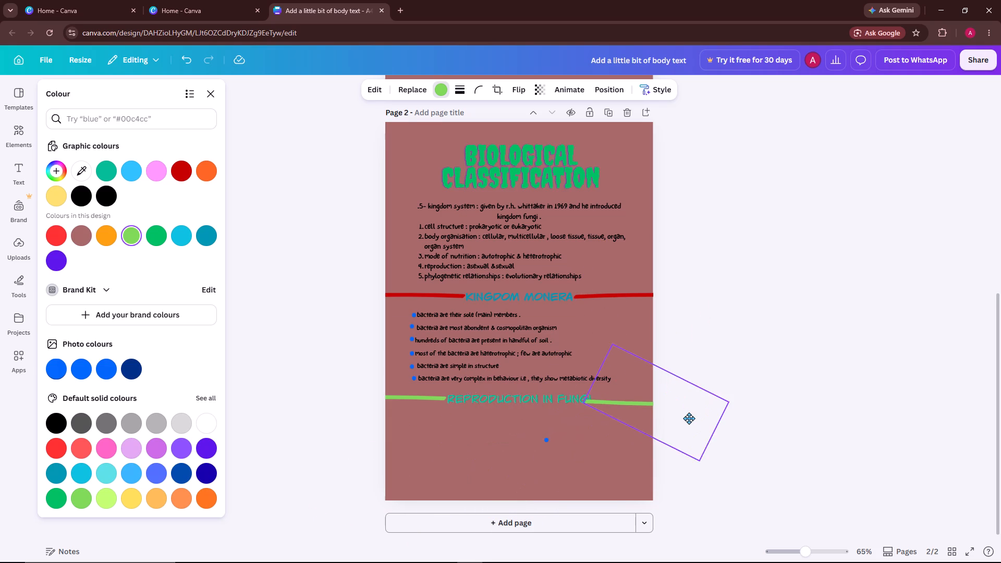
drag(689, 418, 693, 412)
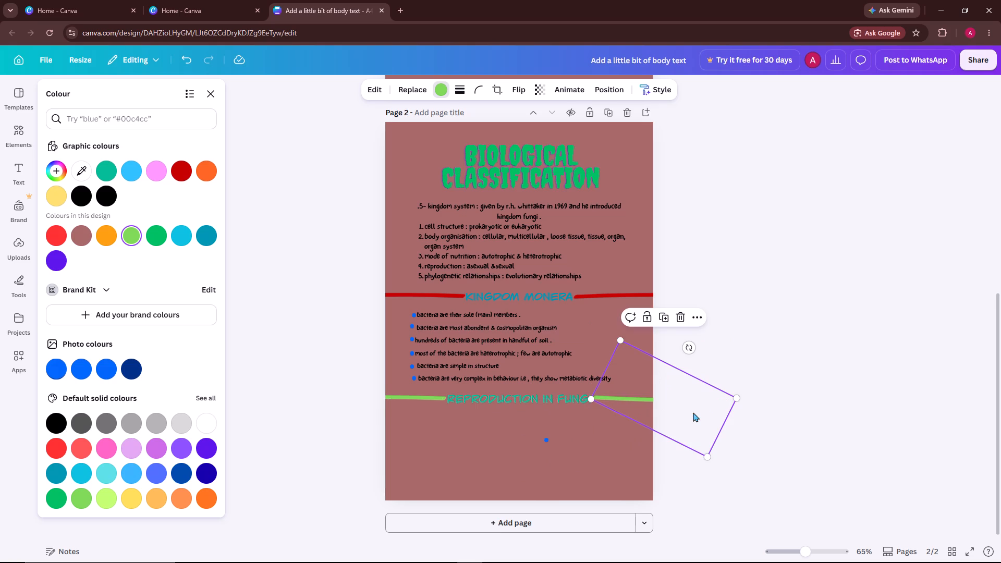
click(594, 432)
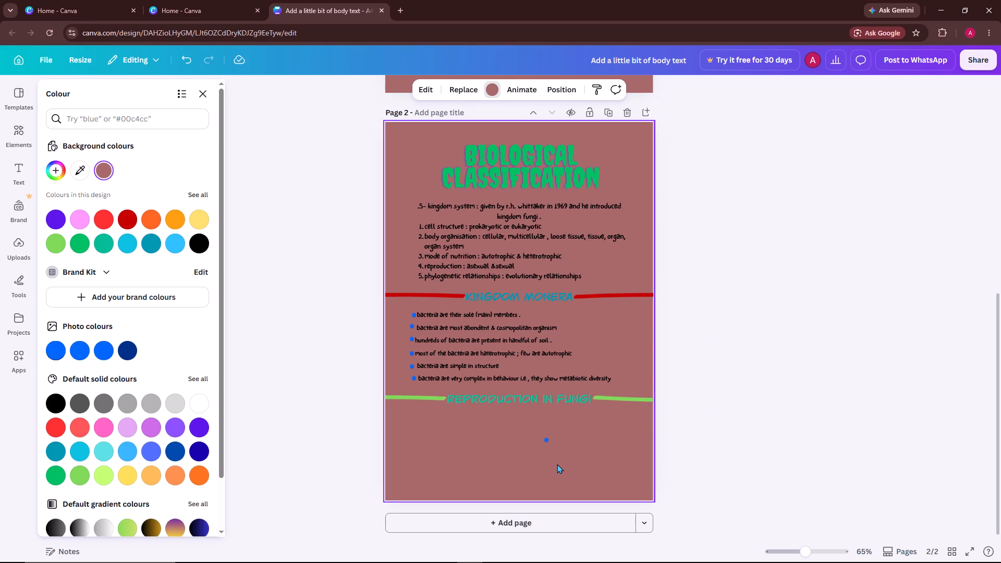
Fine-tune the rotation of the green line right of the Reproduction in Fungi heading so it runs roughly level.
click(614, 401)
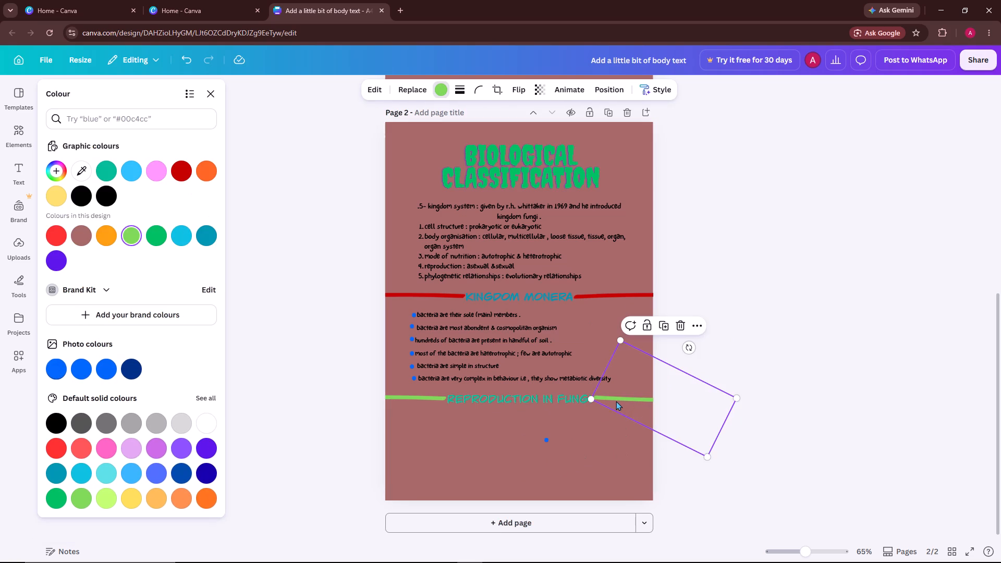
drag(689, 351, 690, 341)
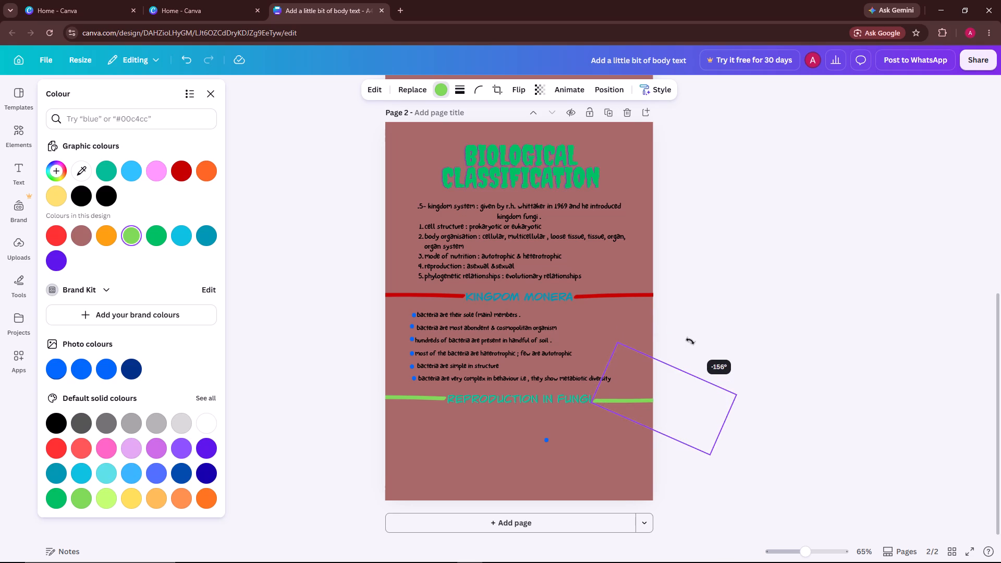
drag(690, 341, 692, 341)
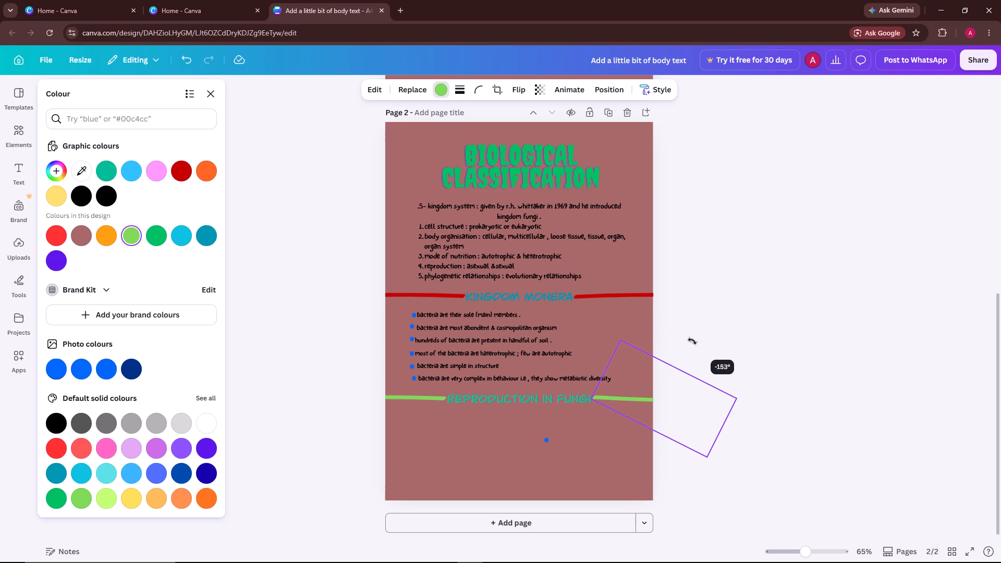
drag(692, 341, 707, 340)
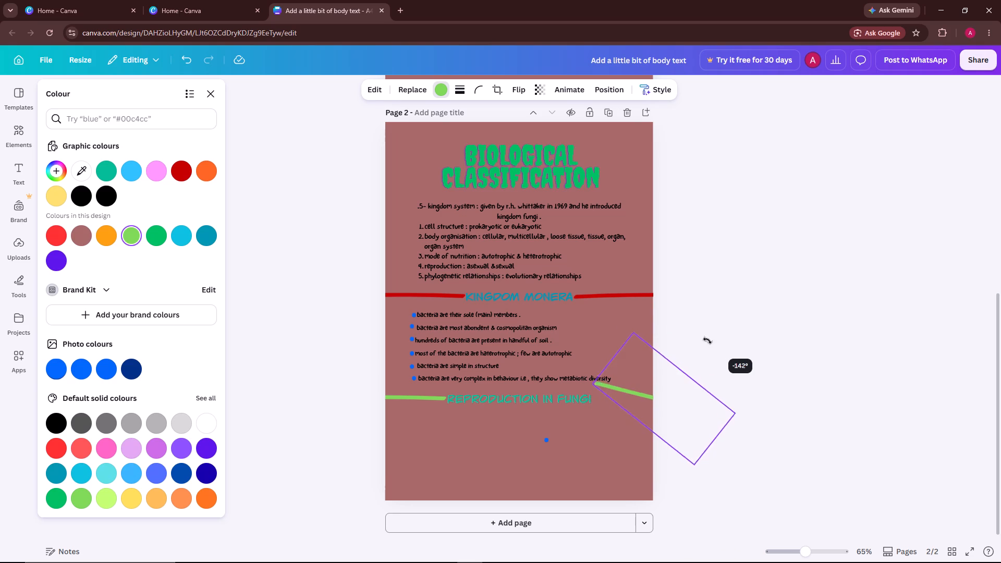
drag(707, 340, 687, 344)
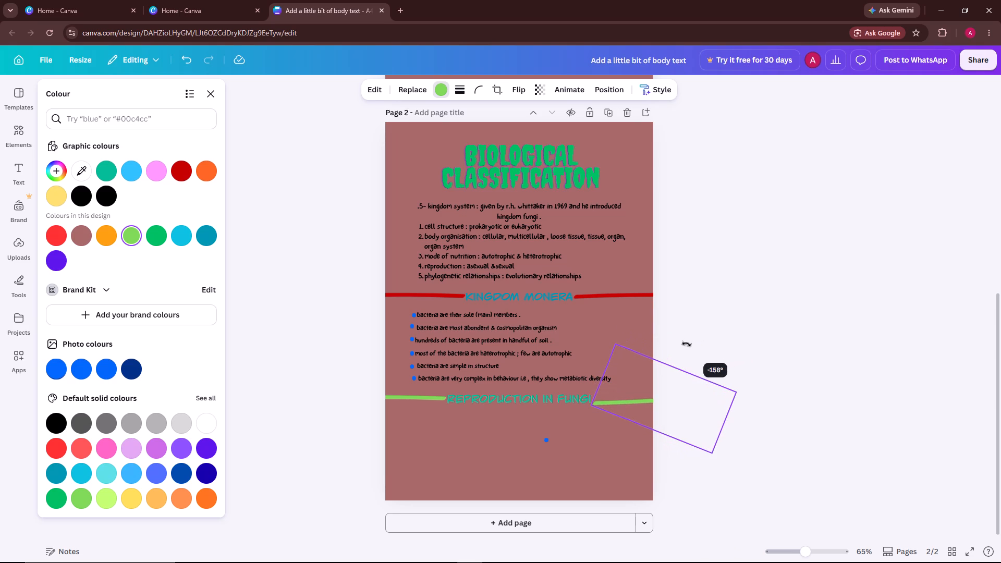
drag(687, 344, 691, 342)
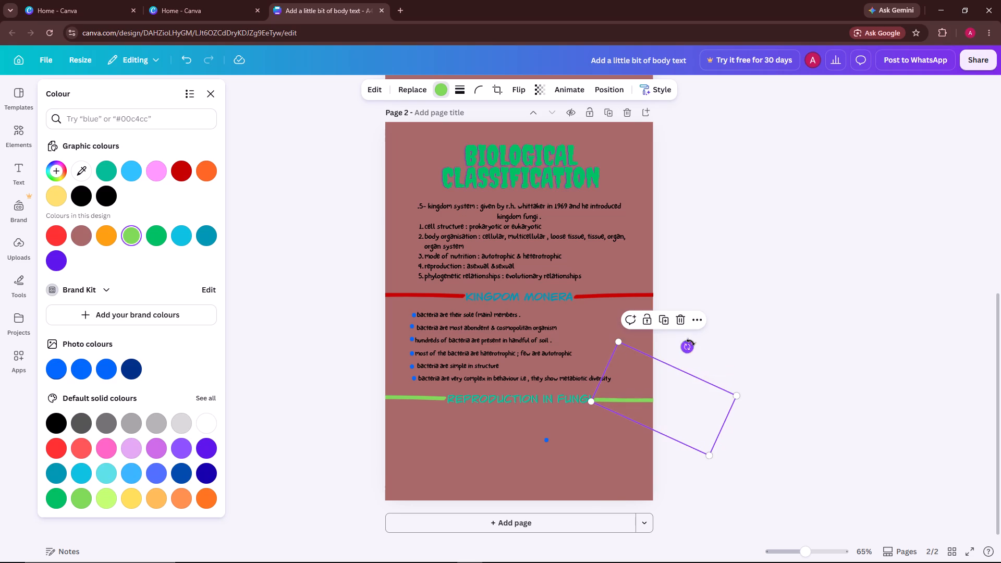
click(588, 445)
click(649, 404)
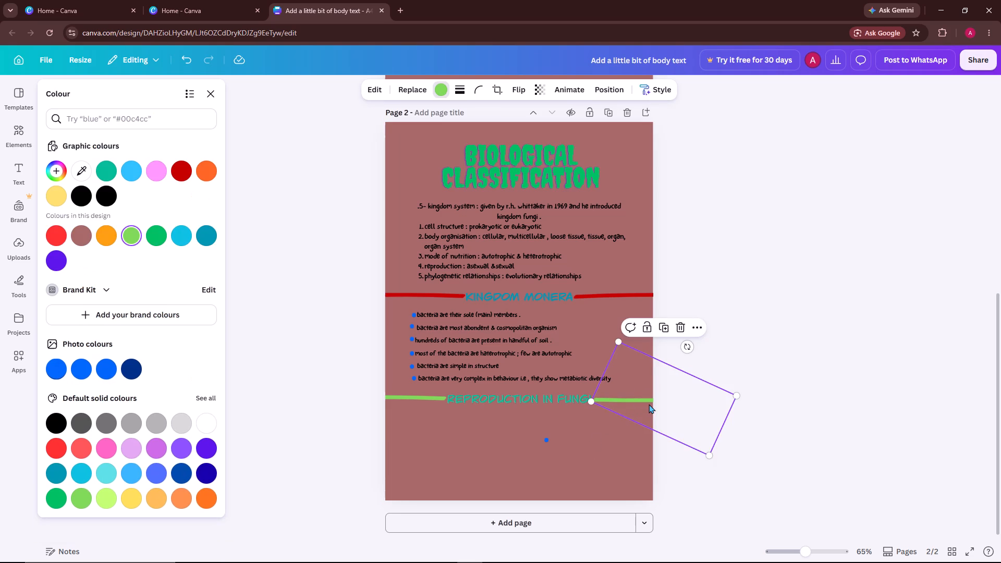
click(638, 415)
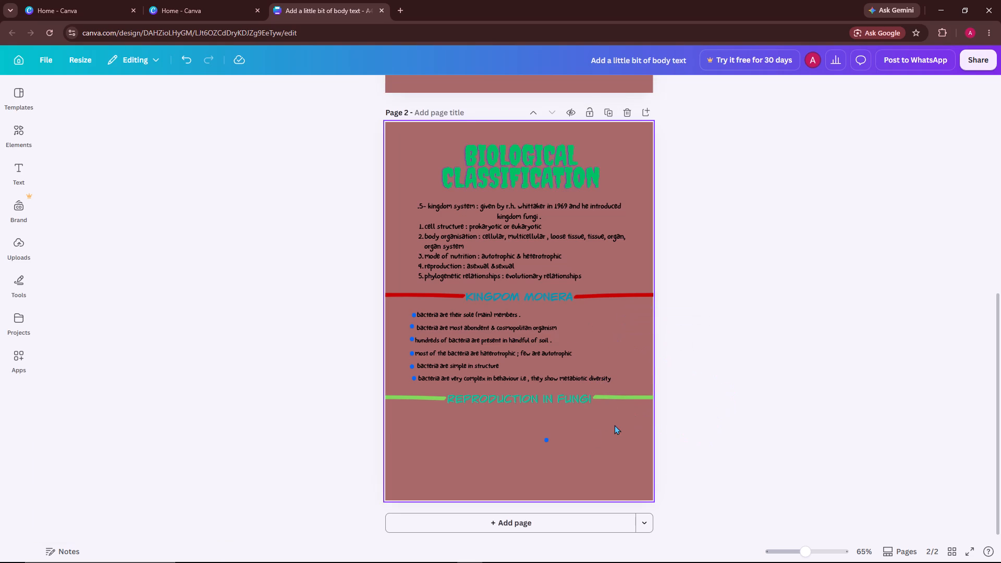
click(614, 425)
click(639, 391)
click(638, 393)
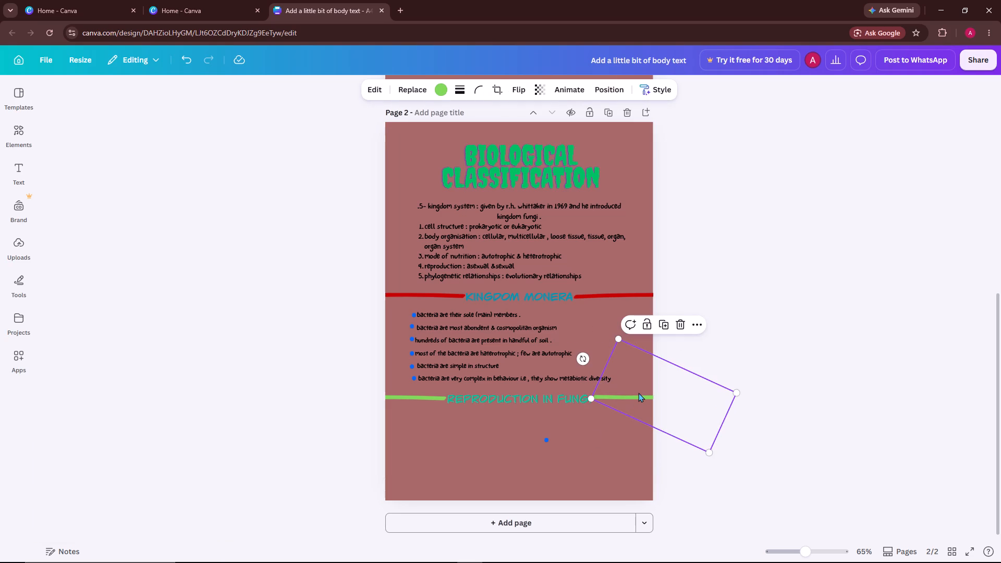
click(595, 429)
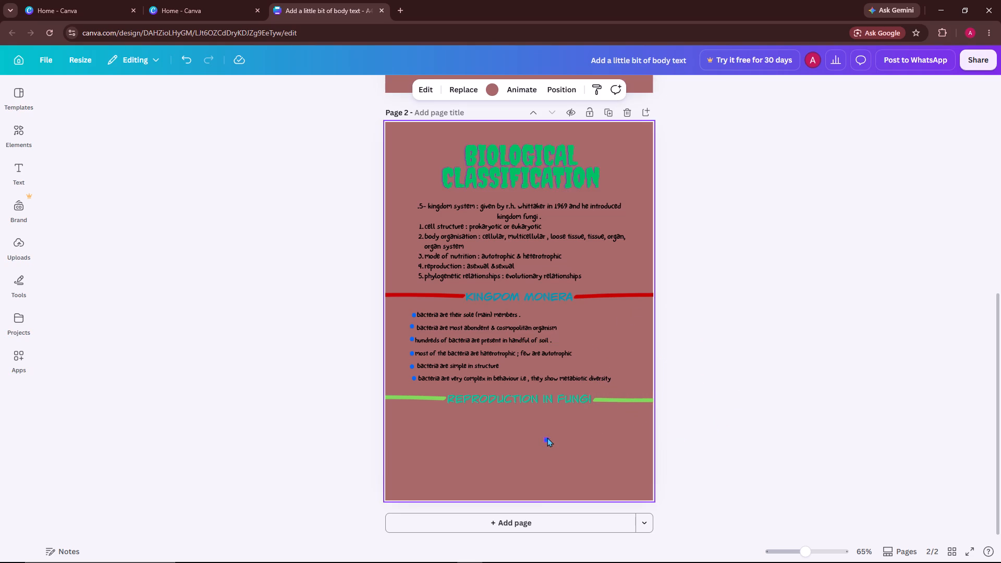
Move the stray blue bullet dot below the Reproduction in Fungi heading into the page's bottom-right corner.
drag(547, 437, 649, 432)
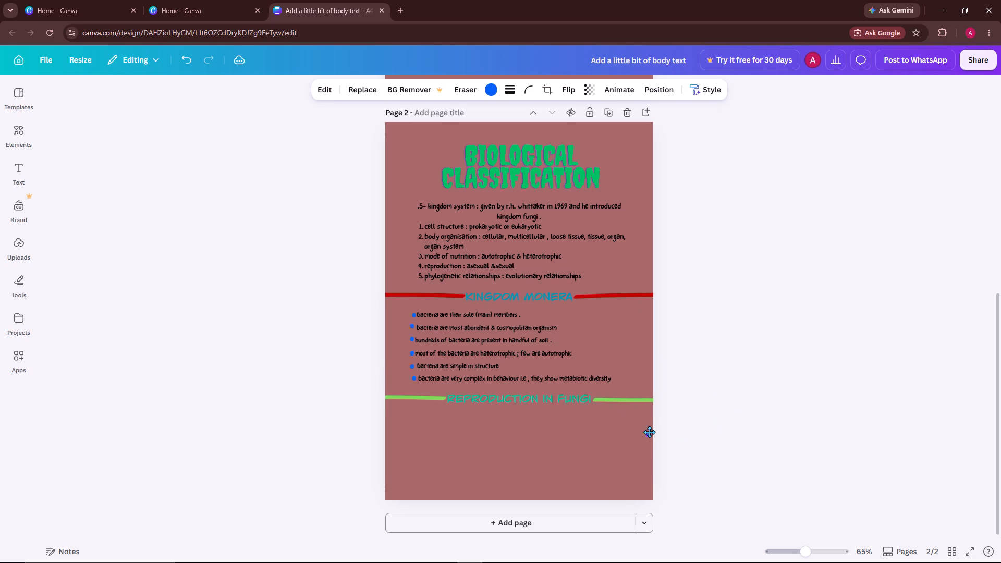
drag(649, 432, 648, 477)
drag(648, 477, 648, 484)
click(445, 442)
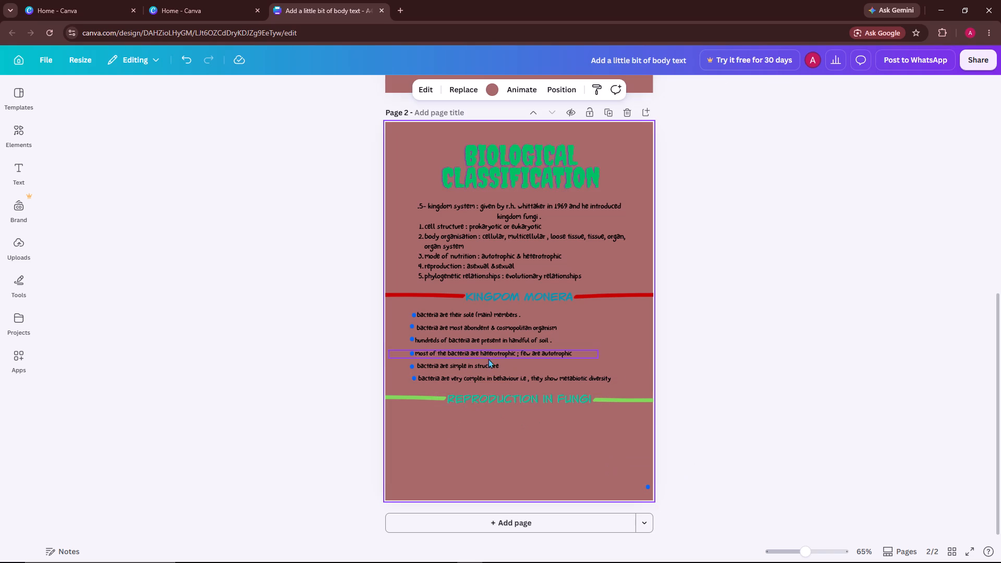
Duplicate the "most of the bacteria are haterotrophic" line and place the copy below the Reproduction in Fungi heading.
click(489, 351)
click(496, 325)
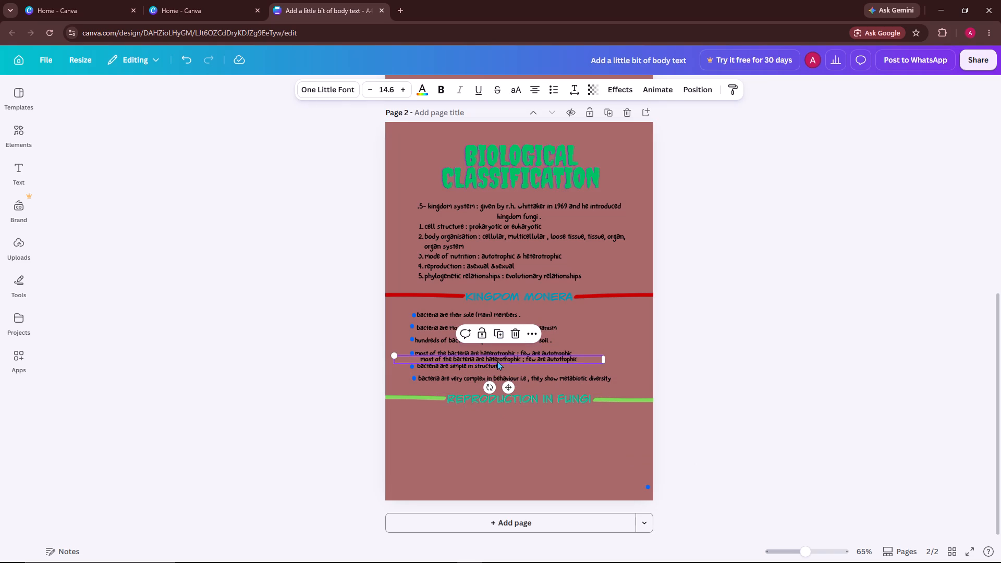
drag(497, 361, 500, 423)
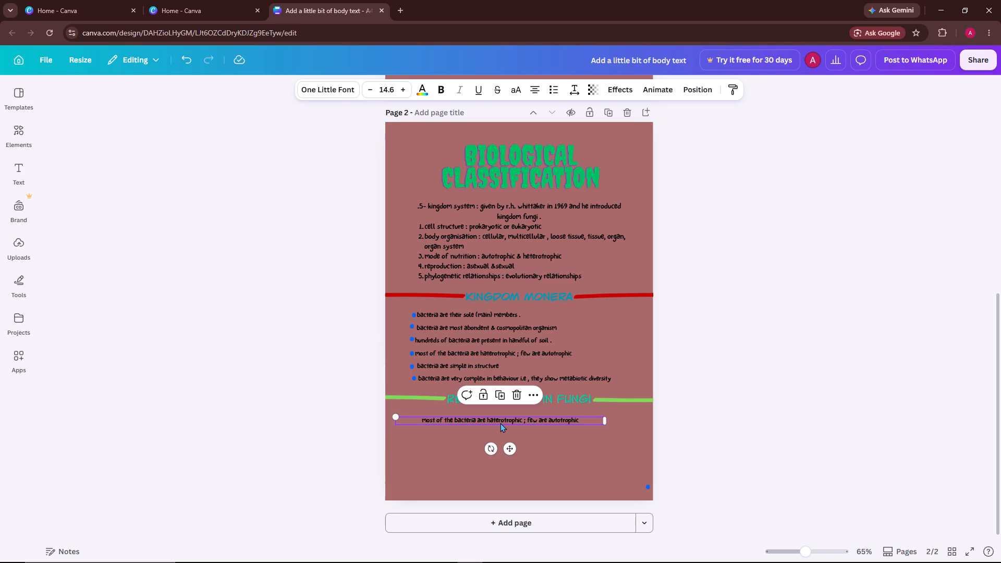
Replace the copied line's text below the Reproduction in Fungi heading with "1.vegetative reproduction :".
click(531, 418)
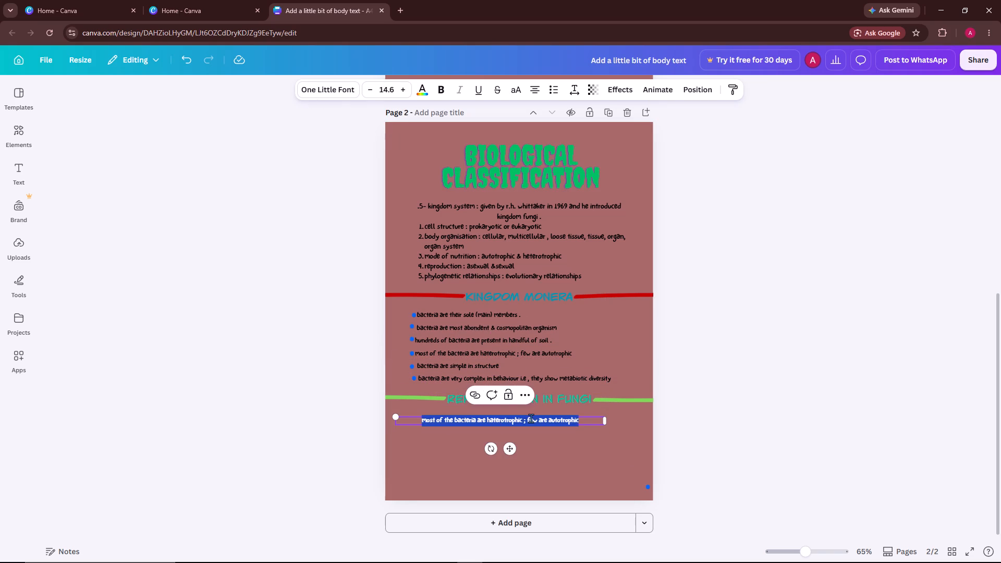
key(BackSpace)
text(1.)
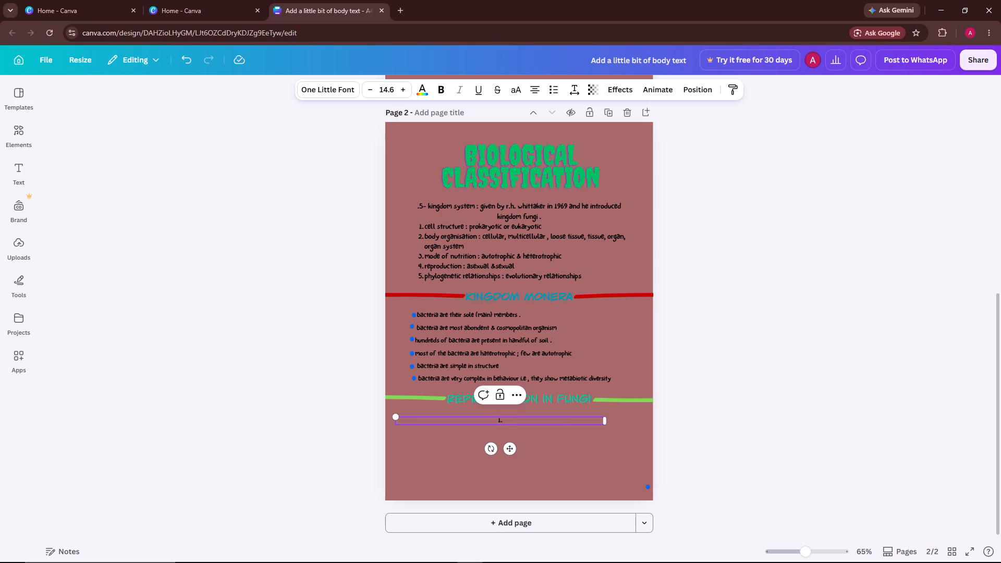
text(ve)
text(getative)
key(space)
text(reproduction)
key(space)
text(:)
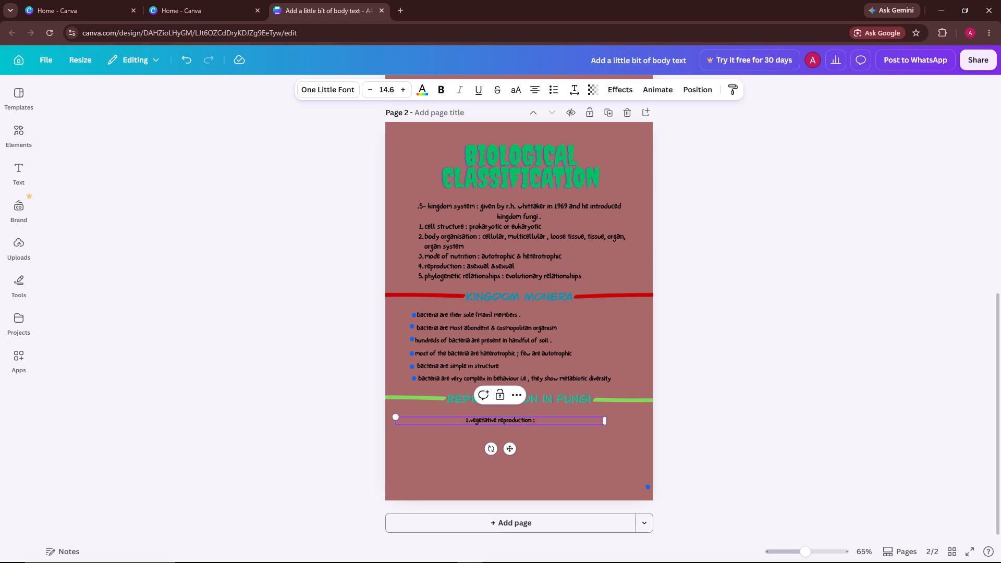
Complete the vegetative reproduction note with "by fission , budding and fragmntation .".
key(space)
text(by)
key(space)
text(fi)
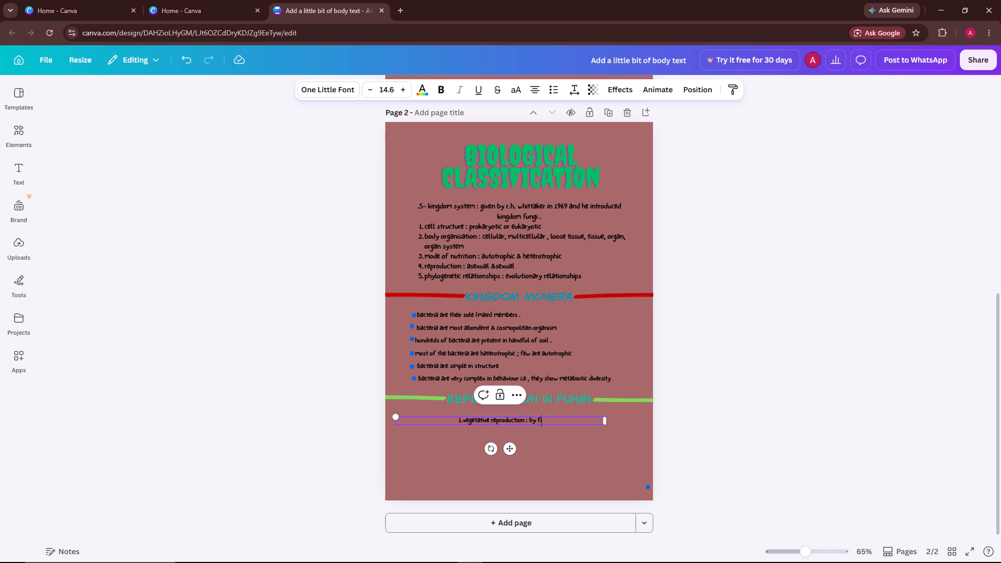
text(ss)
text(ion)
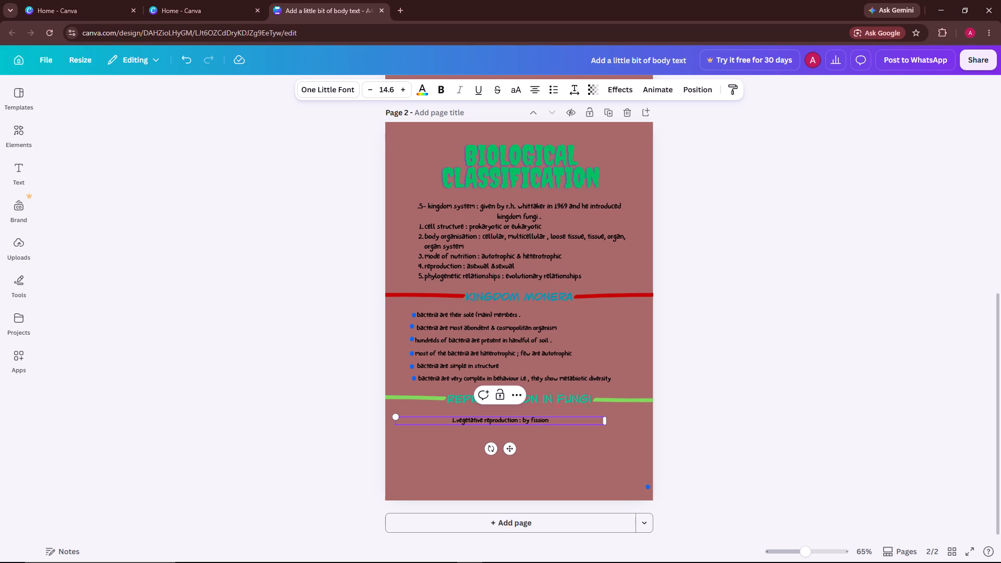
key(space)
text(,)
key(space)
text(bu)
text(dd)
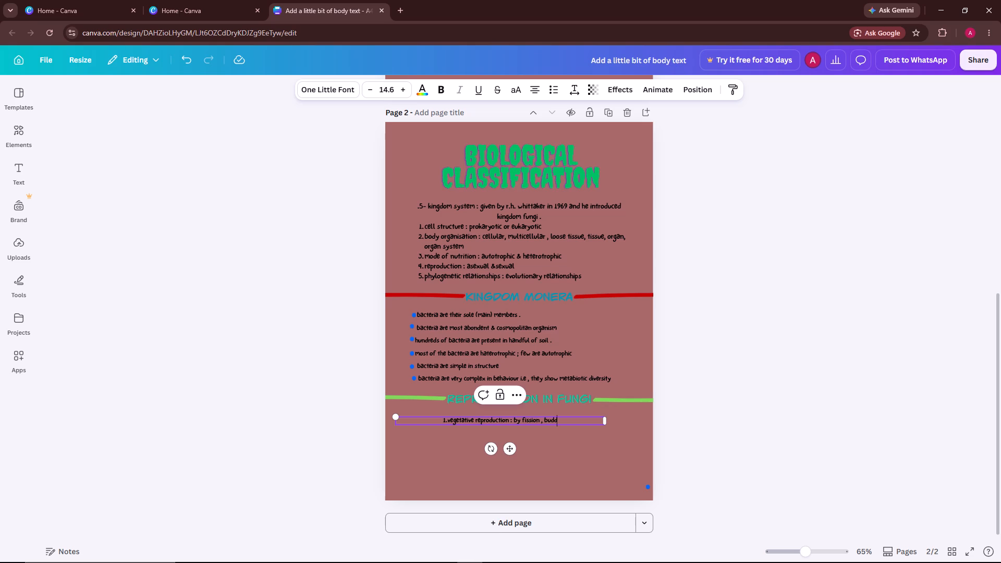
text(ing)
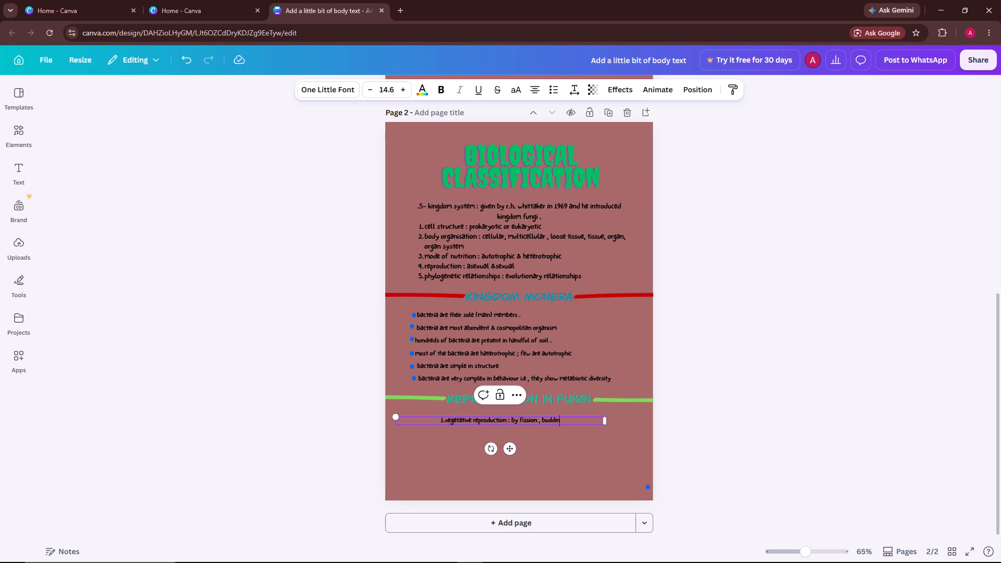
key(space)
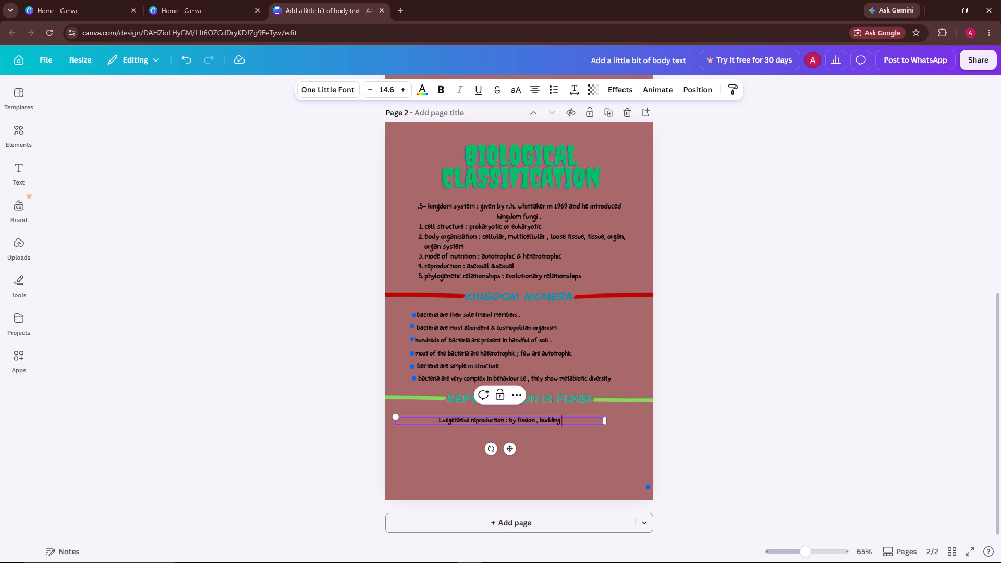
text(and)
key(space)
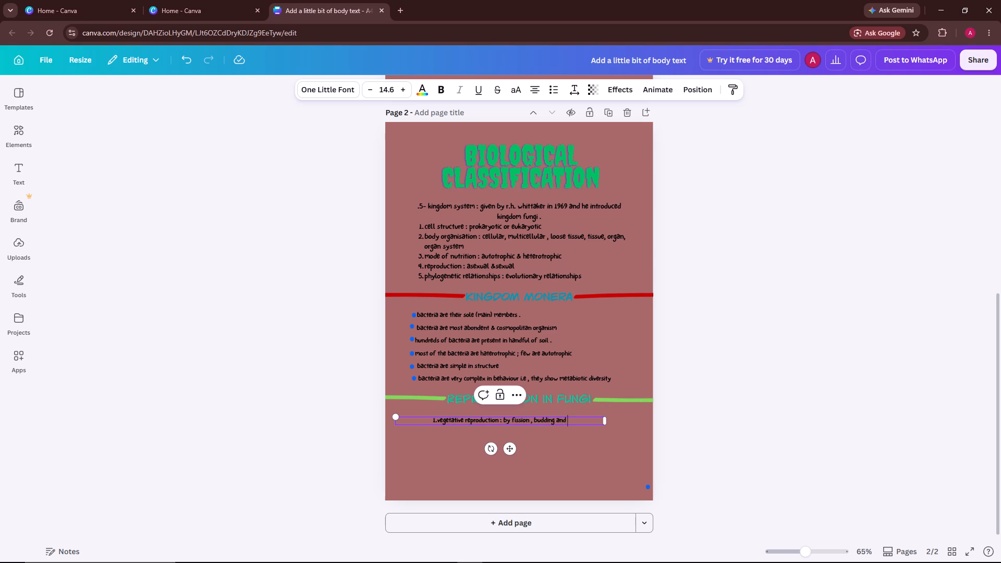
text(fra)
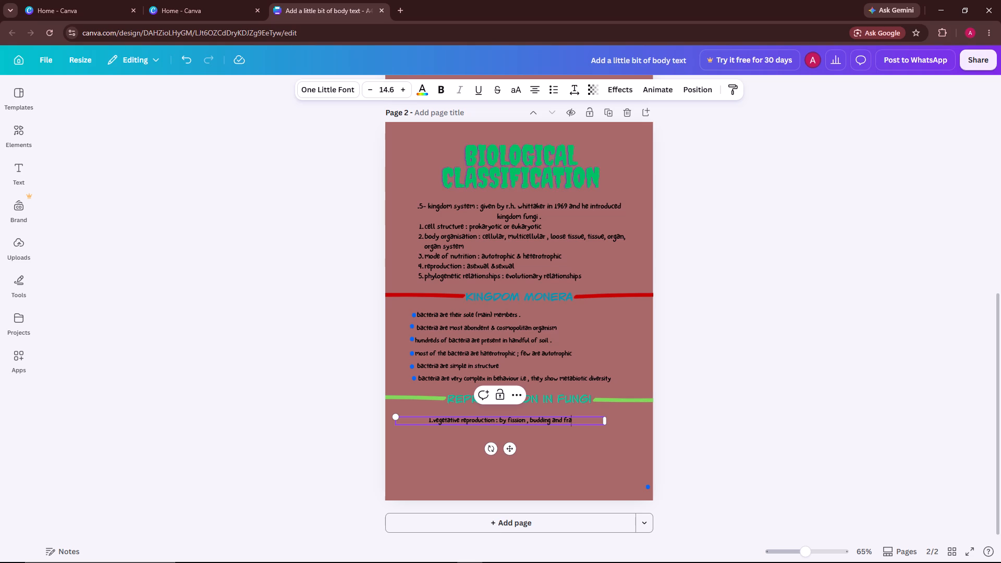
text(gmntation)
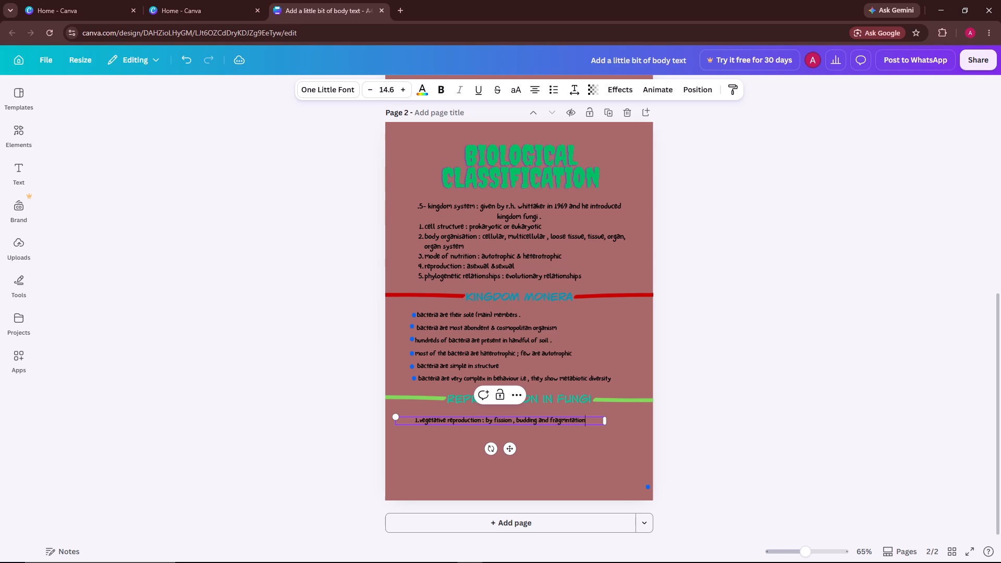
key(space)
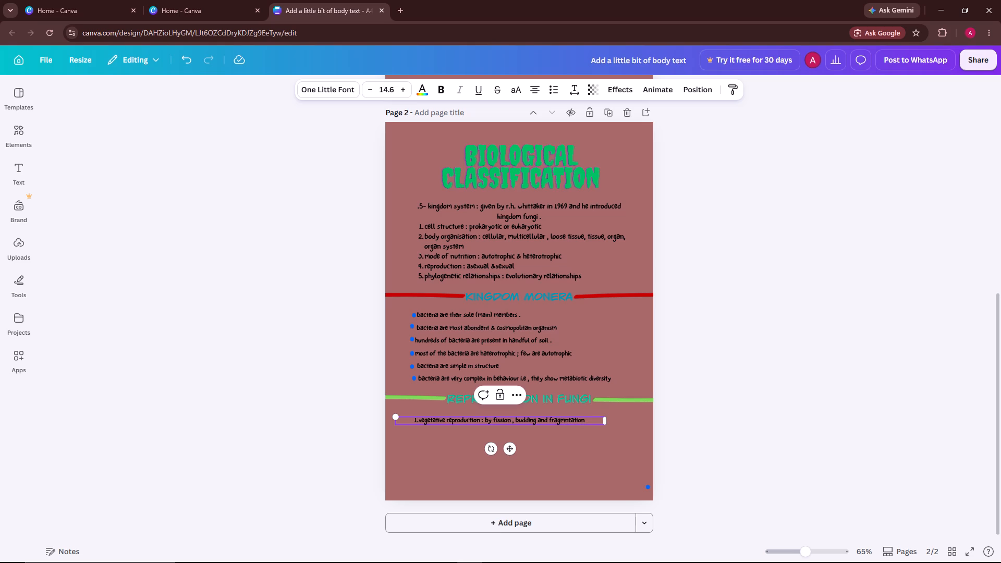
key(period)
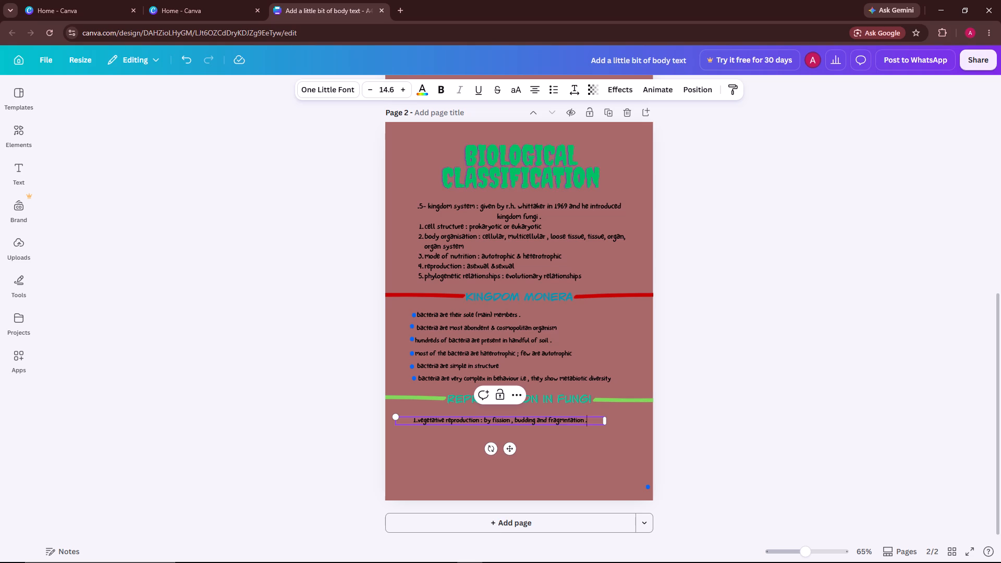
Start a second line numbered "2." directly under the vegetative reproduction note.
key(Return)
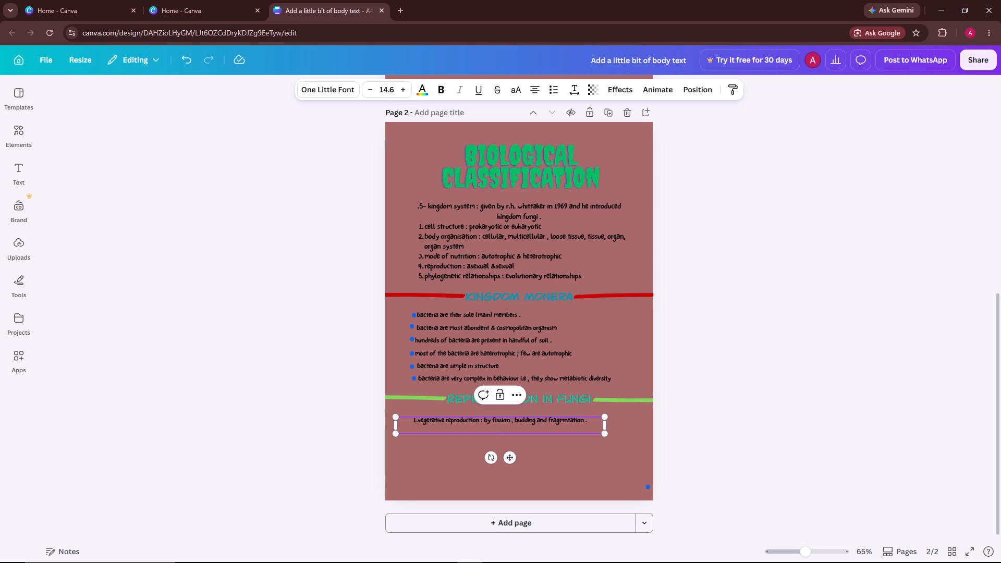
key(Return)
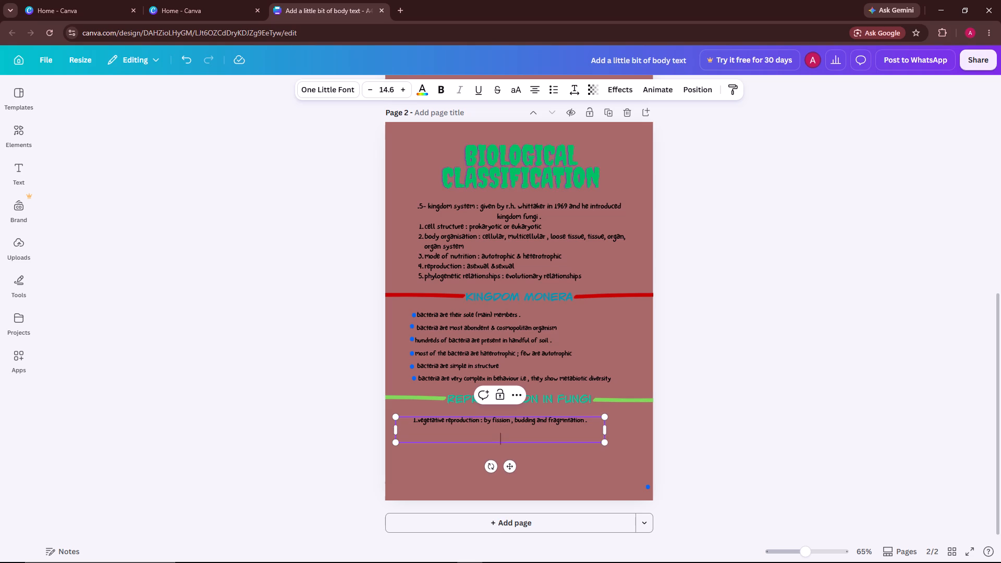
key(Return)
key(Return)
key(BackSpace)
key(BackSpace)
key(BackSpace)
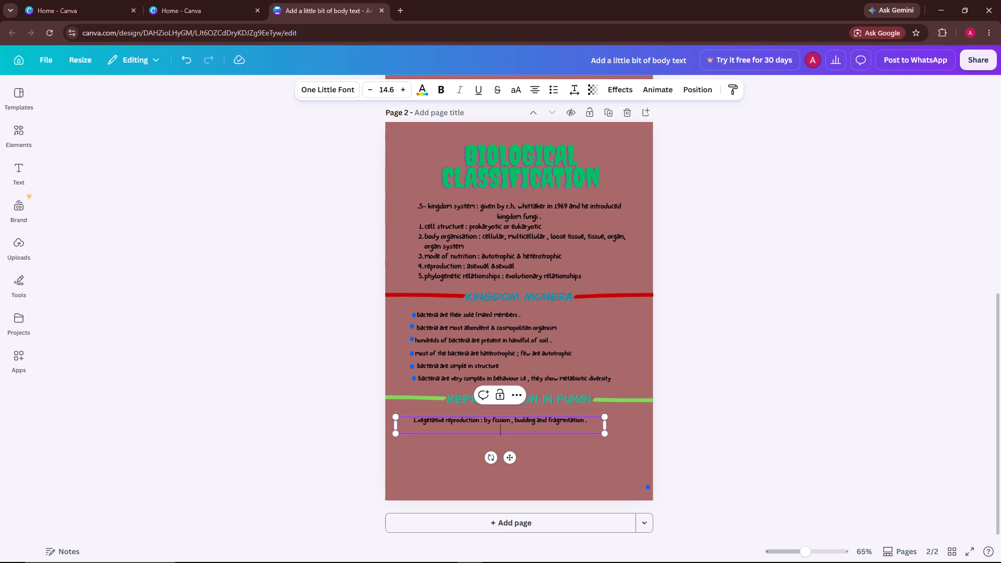
key(2)
key(period)
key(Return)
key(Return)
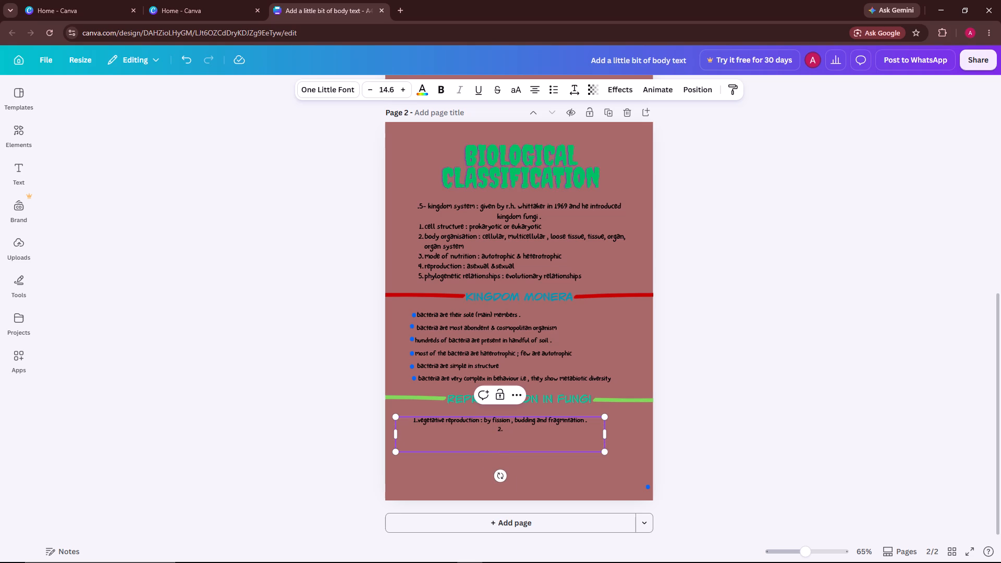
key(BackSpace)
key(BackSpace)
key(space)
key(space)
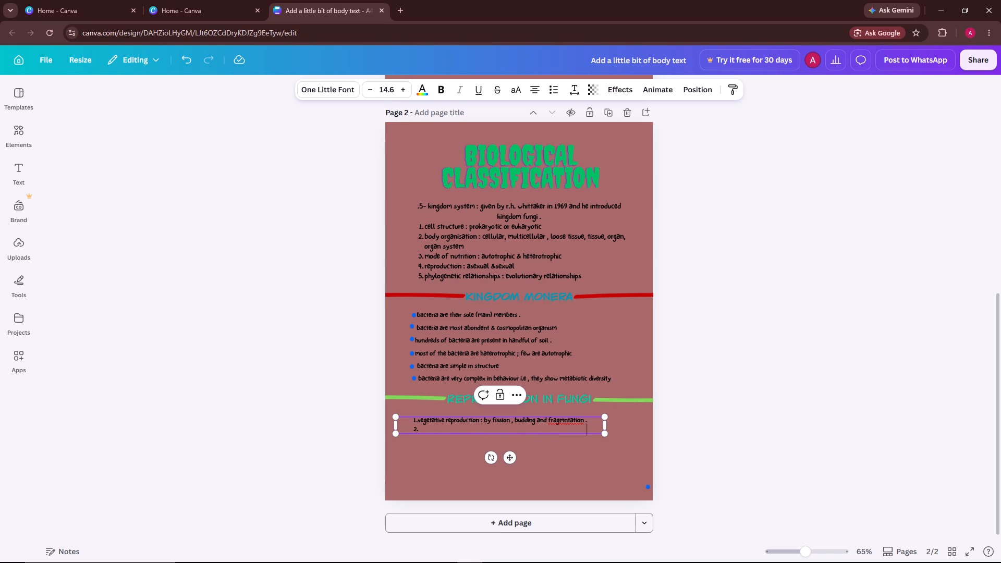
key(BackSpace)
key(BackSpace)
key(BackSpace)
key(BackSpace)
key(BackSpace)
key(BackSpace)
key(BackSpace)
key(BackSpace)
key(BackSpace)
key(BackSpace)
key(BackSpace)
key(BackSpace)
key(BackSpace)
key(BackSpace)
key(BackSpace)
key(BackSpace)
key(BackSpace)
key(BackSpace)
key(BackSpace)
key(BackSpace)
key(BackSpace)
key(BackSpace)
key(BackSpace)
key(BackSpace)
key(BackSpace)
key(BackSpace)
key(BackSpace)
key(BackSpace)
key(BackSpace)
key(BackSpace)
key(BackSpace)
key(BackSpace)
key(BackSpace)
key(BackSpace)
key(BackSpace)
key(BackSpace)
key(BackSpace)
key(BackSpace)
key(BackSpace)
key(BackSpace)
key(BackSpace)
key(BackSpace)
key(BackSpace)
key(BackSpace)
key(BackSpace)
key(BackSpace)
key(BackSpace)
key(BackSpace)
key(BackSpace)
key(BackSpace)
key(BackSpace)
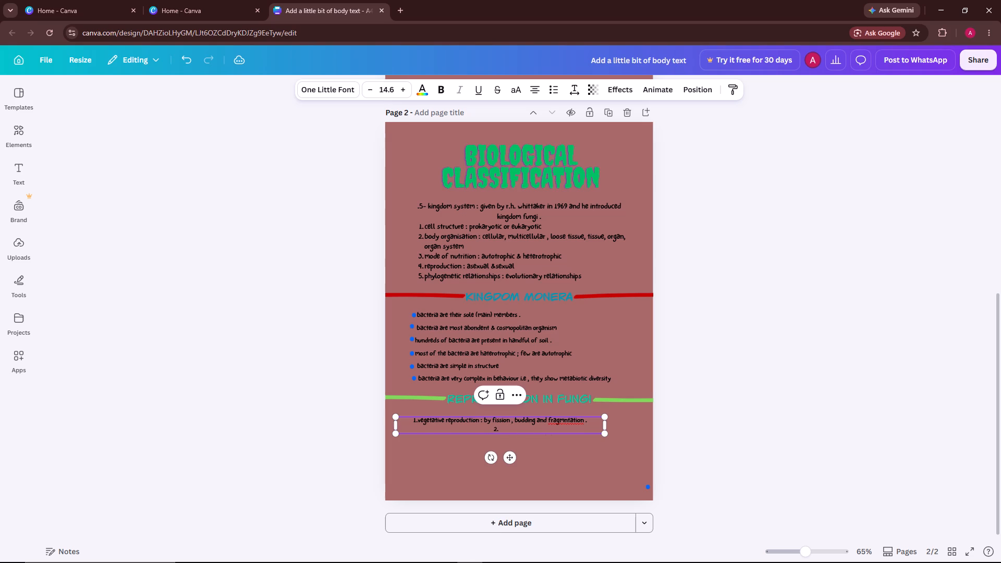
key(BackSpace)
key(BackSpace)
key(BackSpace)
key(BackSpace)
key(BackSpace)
Label the second numbered line under Reproduction in Fungi "asexual reproduction :".
key(space)
text(a)
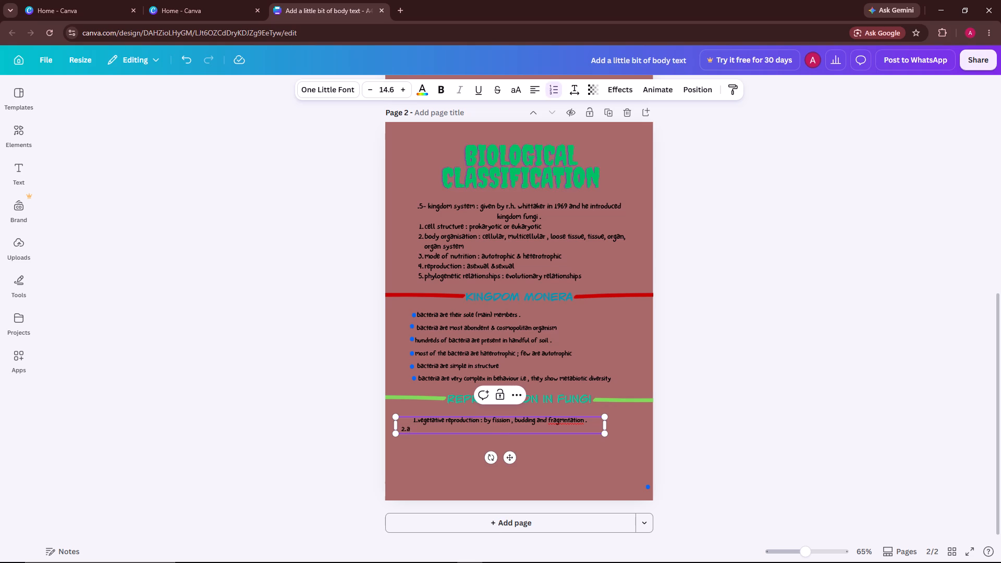
text(sexual)
key(space)
text(rep)
text(du)
key(BackSpace)
key(BackSpace)
text(rp)
key(BackSpace)
key(o)
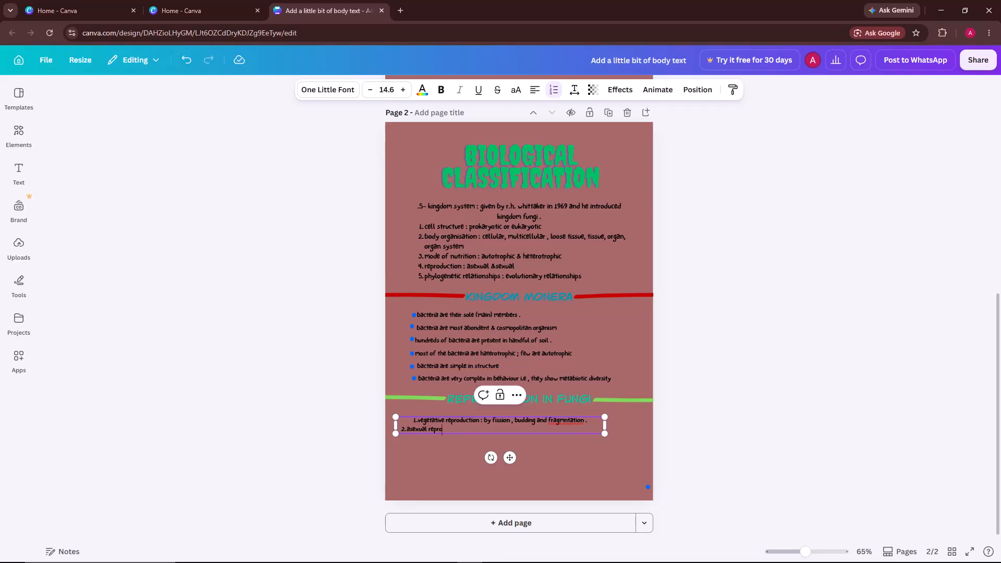
text(duction)
key(space)
text(:)
key(space)
Continue the asexual reproduction note with "by asexual spores like conidia ,".
text(by)
key(space)
text(asexual)
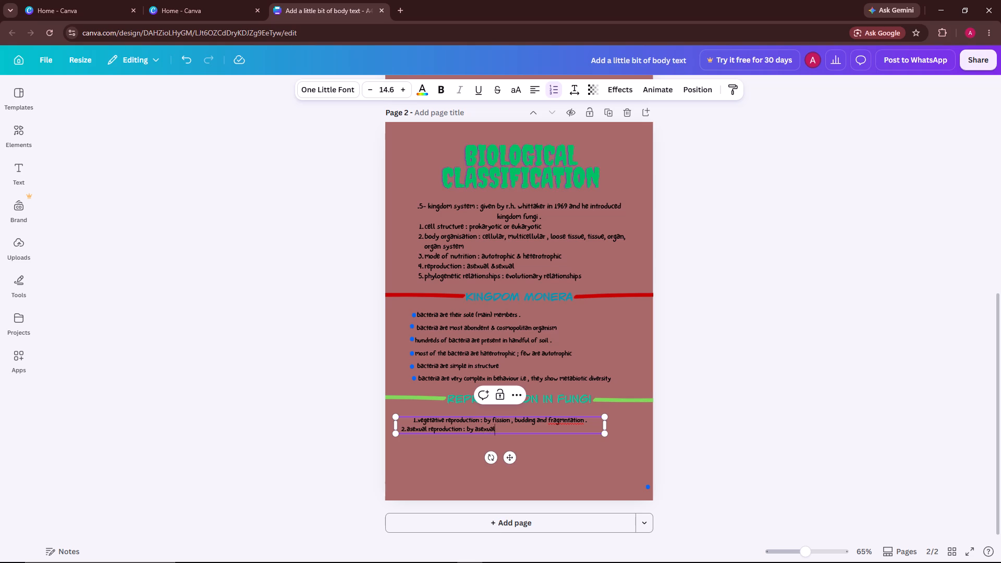
key(space)
text(spo)
text(res)
key(space)
text(like)
key(space)
text(conidia)
key(space)
text(,)
key(space)
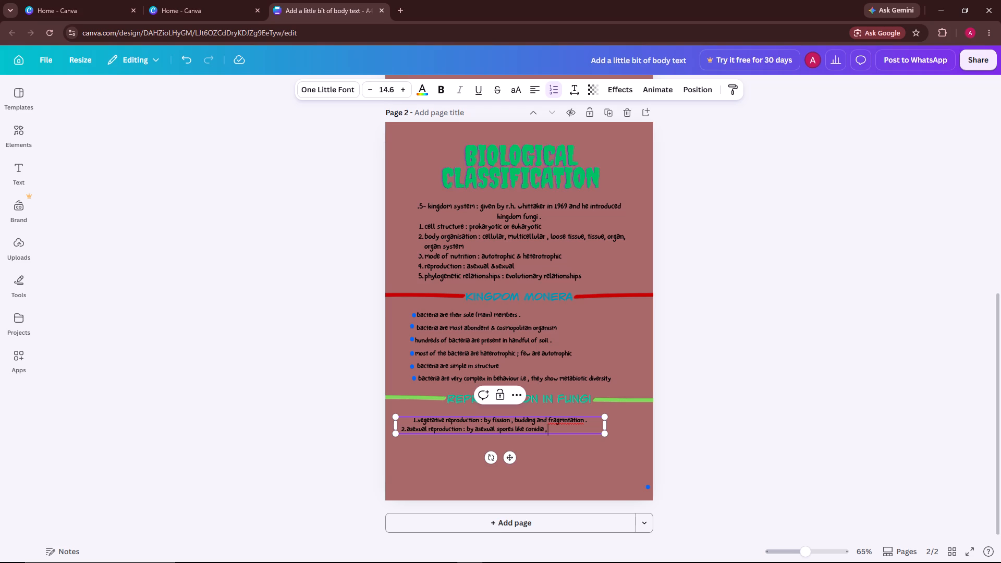
Extend the spore examples in the asexual reproduction note with "zoospore , aplanospo".
text(zoo)
key(s)
text(por)
key(e)
key(space)
text(,)
key(space)
text(aplano)
text(spo)
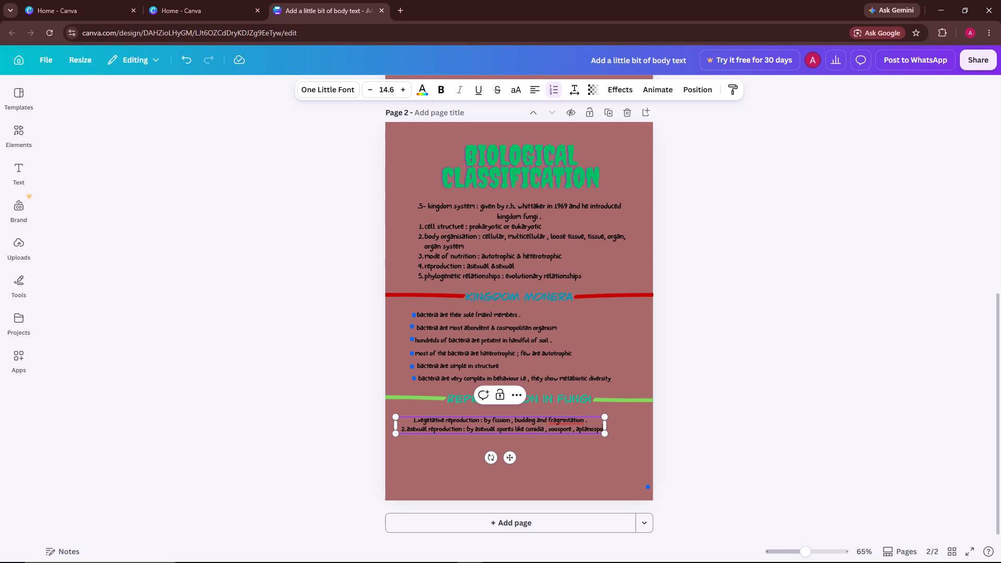
key(r)
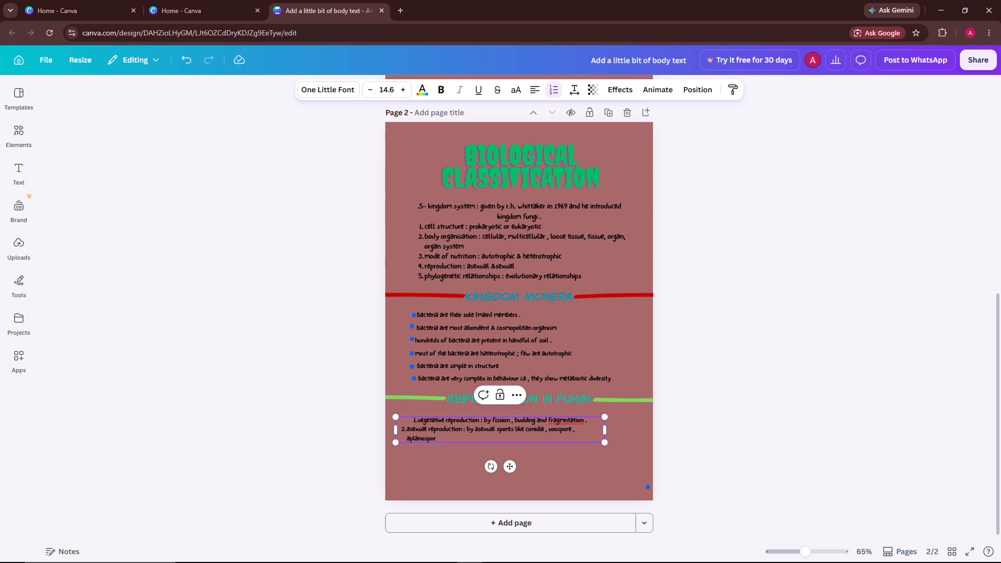
key(BackSpace)
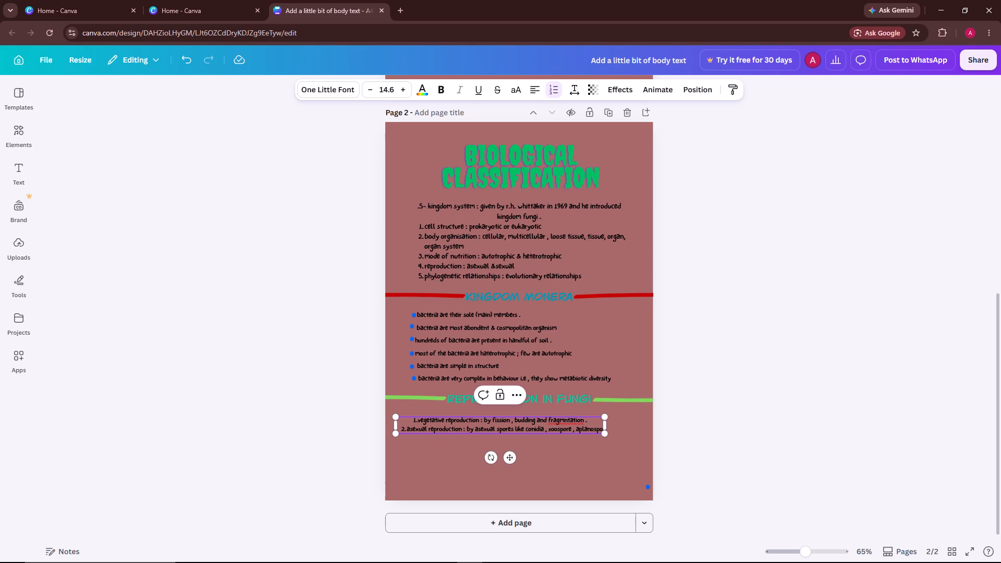
Add a third numbered line under Reproduction in Fungi labelled "sexual reproduction :".
key(Return)
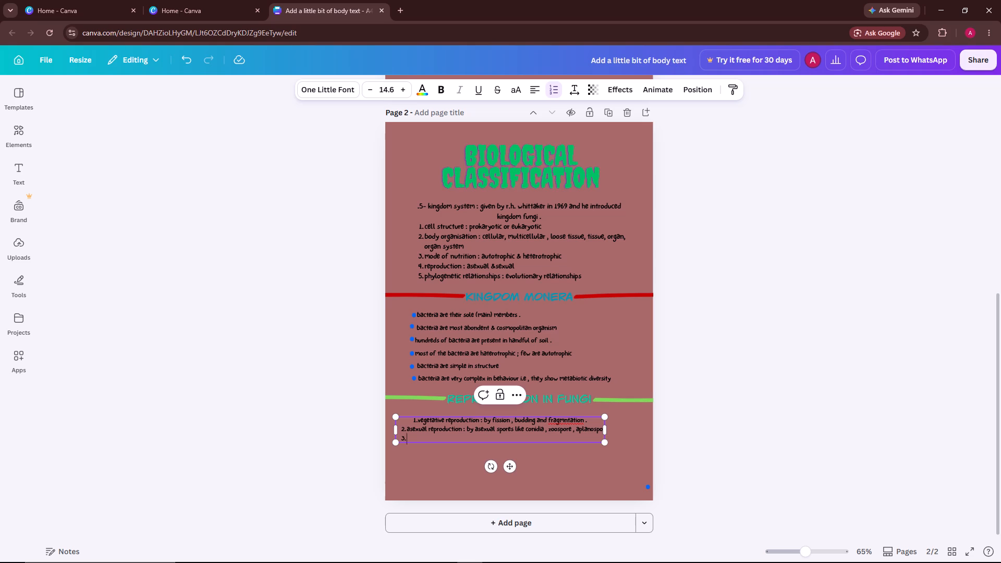
text(sexual)
key(space)
text(reprodu)
text(cti)
text(on)
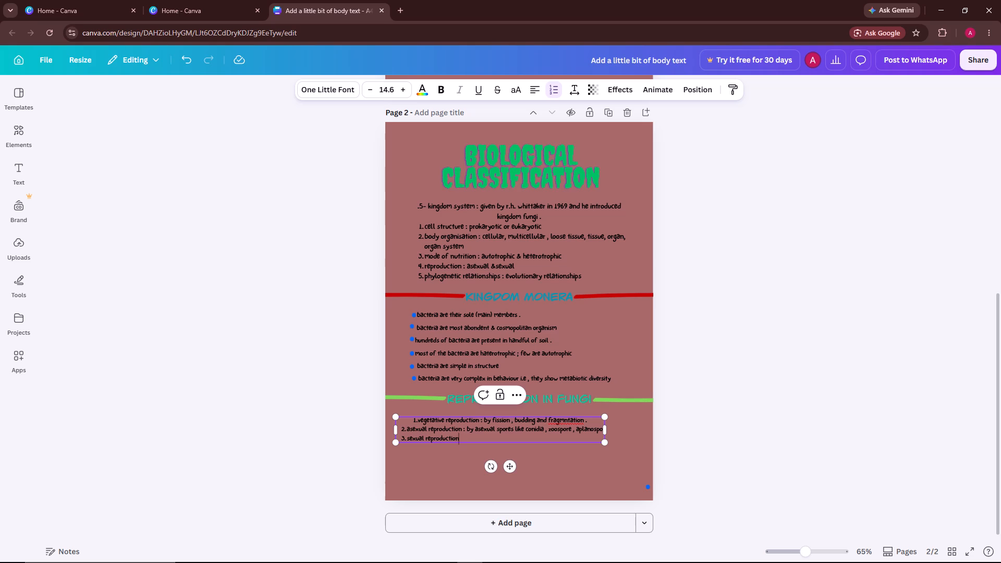
key(space)
key(shift+colon)
key(space)
Continue the sexual reproduction note with "sexual spors like ascospore ,".
text(sexual)
key(space)
text(spo)
text(re)
key(space)
key(BackSpace)
key(BackSpace)
text(s like)
key(space)
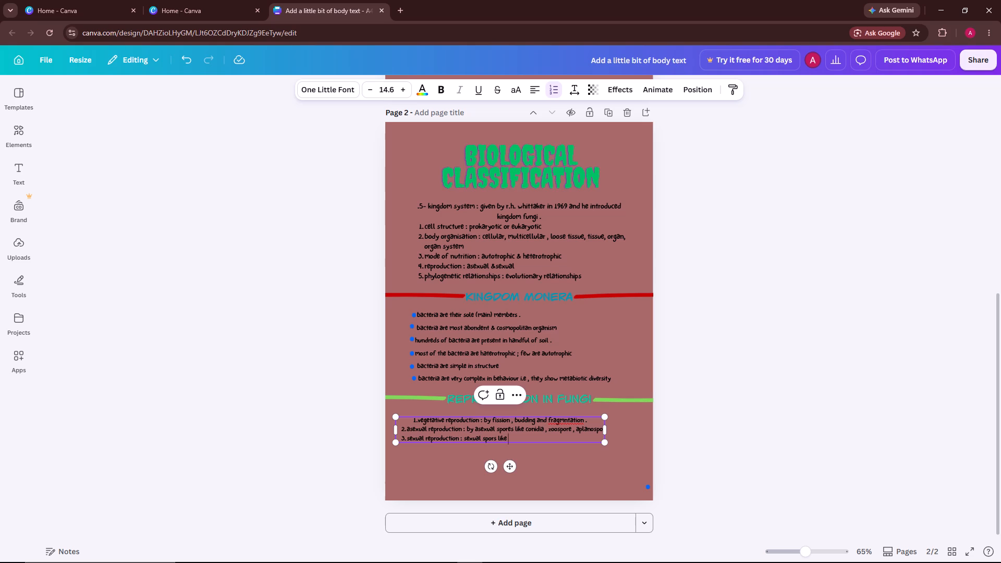
text(as)
text(cospore)
key(space)
text(,)
key(space)
Complete the spore examples in the sexual reproduction note with "basidiospore & oospore".
text(basidio)
text(spore)
key(space)
key(space)
key(shift+ampersand)
key(space)
text(oo)
key(s)
text(po)
text(re)
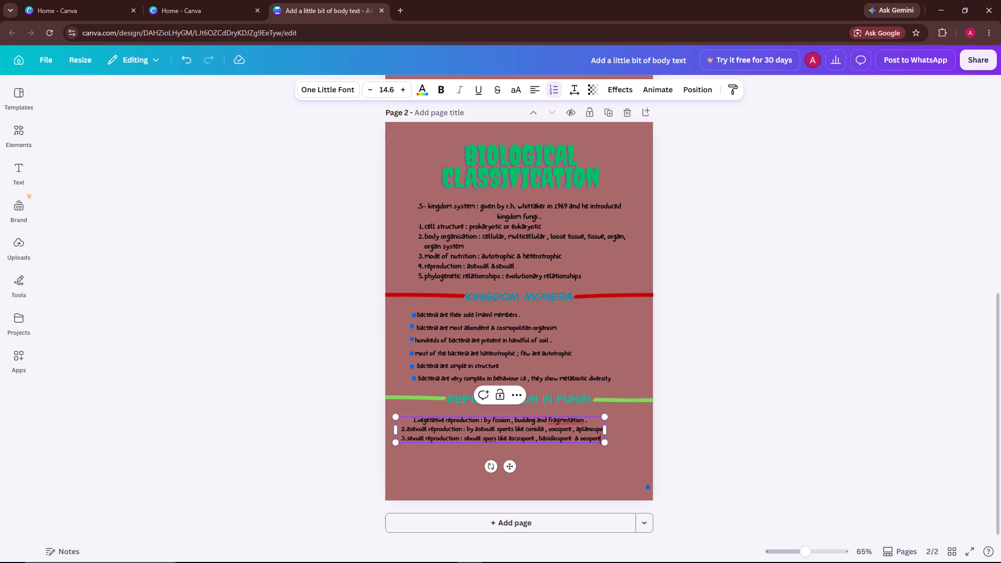
key(space)
Add a fourth numbered line below the sexual reproduction note, beginning "gamet fusion &".
key(Return)
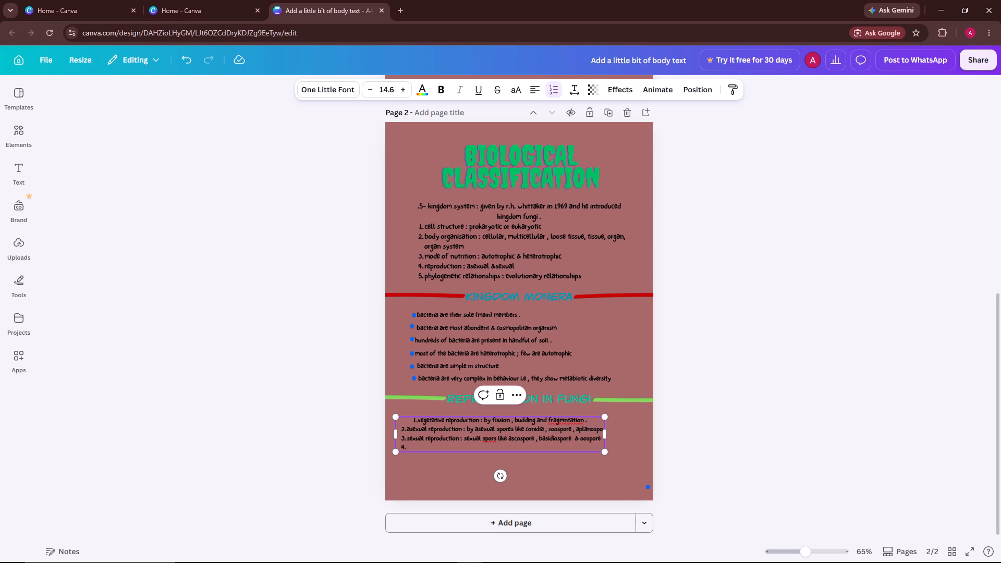
text(ga)
text(met)
key(space)
text(fusion)
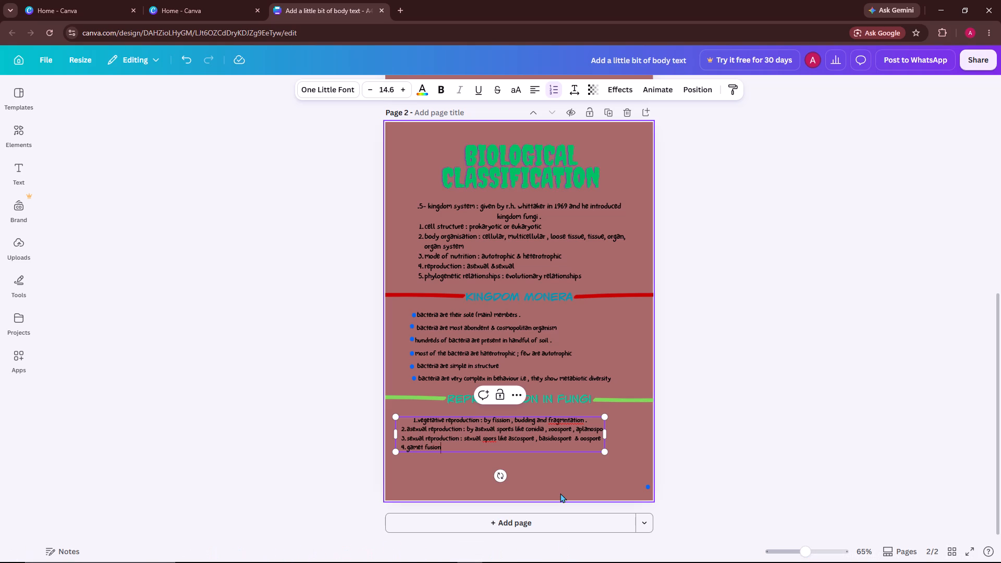
key(space)
key(shift+ampersand)
key(space)
Complete the fourth note with "zygot formation takes place .".
text(zy)
text(got)
key(space)
text(formation)
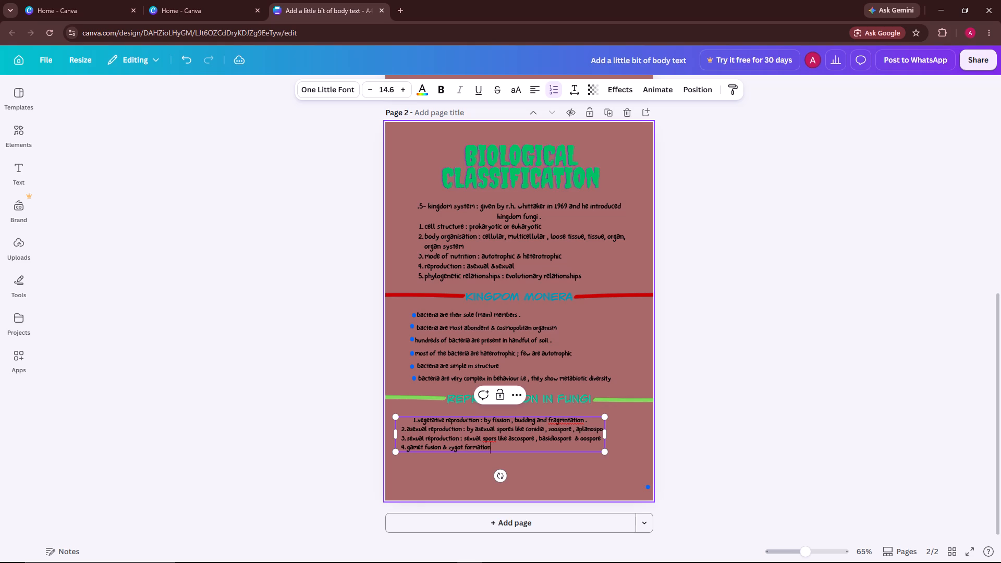
key(space)
text(tak)
text(es pla)
text(ce)
key(space)
text(.)
Add a fifth numbered line below the zygot formation note, beginning "thare are 3- steps in sexual".
key(Return)
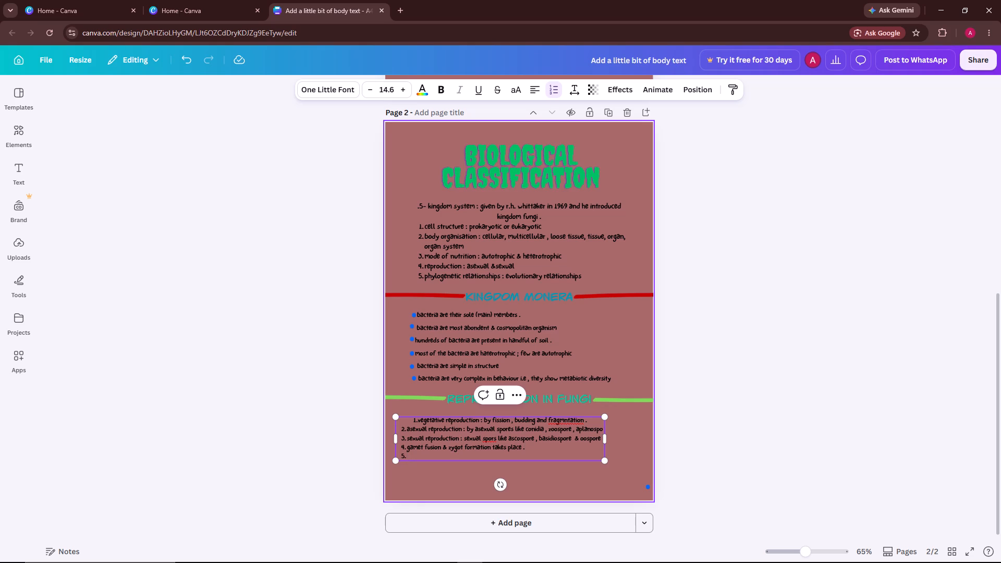
text(thare are)
key(space)
text(3-)
key(space)
text(steps)
key(space)
text(in)
key(space)
text(sexual)
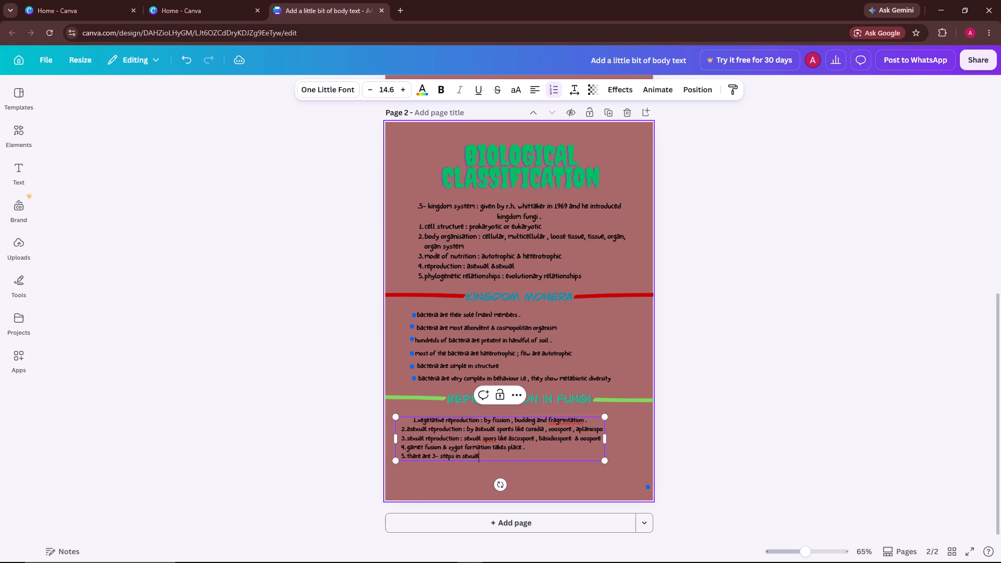
Complete the fifth note with "reproduction :".
key(space)
text(repro)
text(duc)
text(tion)
key(space)
key(shift+colon)
Add a sixth numbered line below the sexual reproduction steps note, beginning "1,".
key(Return)
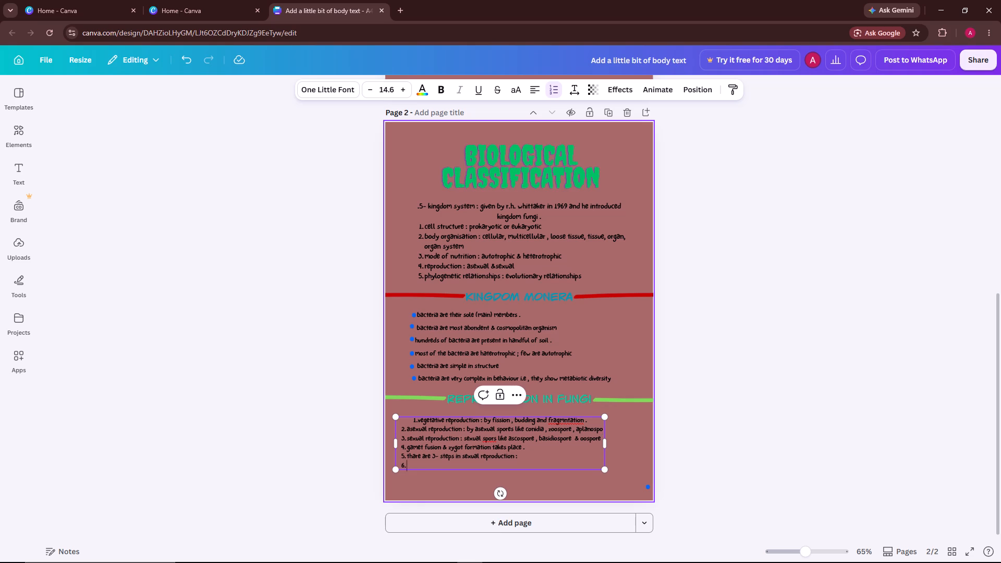
text(1,)
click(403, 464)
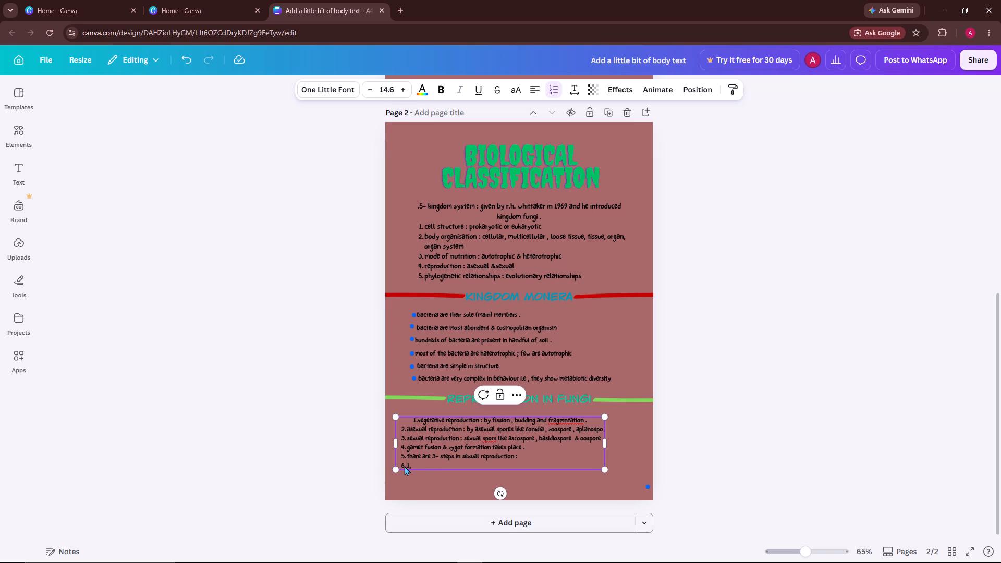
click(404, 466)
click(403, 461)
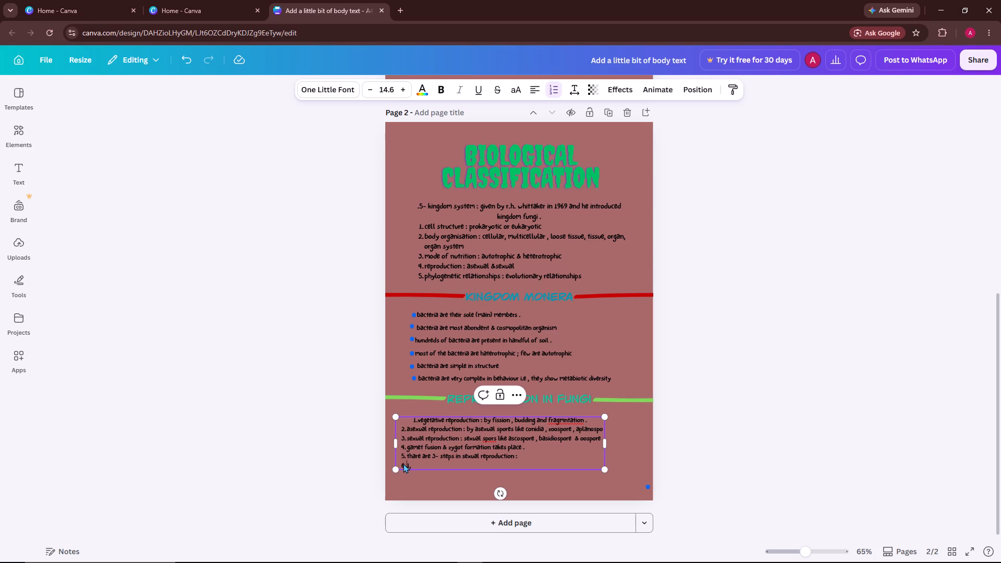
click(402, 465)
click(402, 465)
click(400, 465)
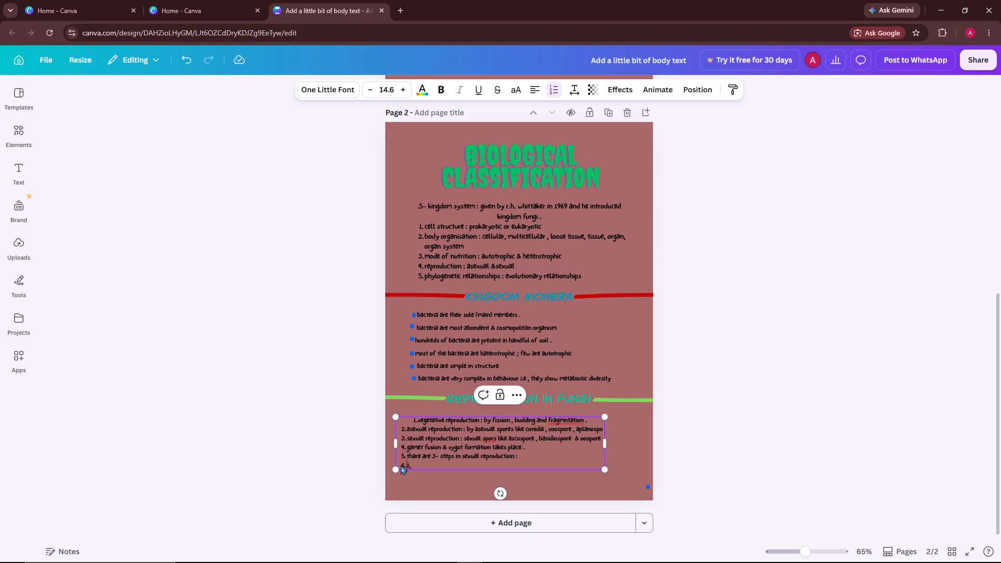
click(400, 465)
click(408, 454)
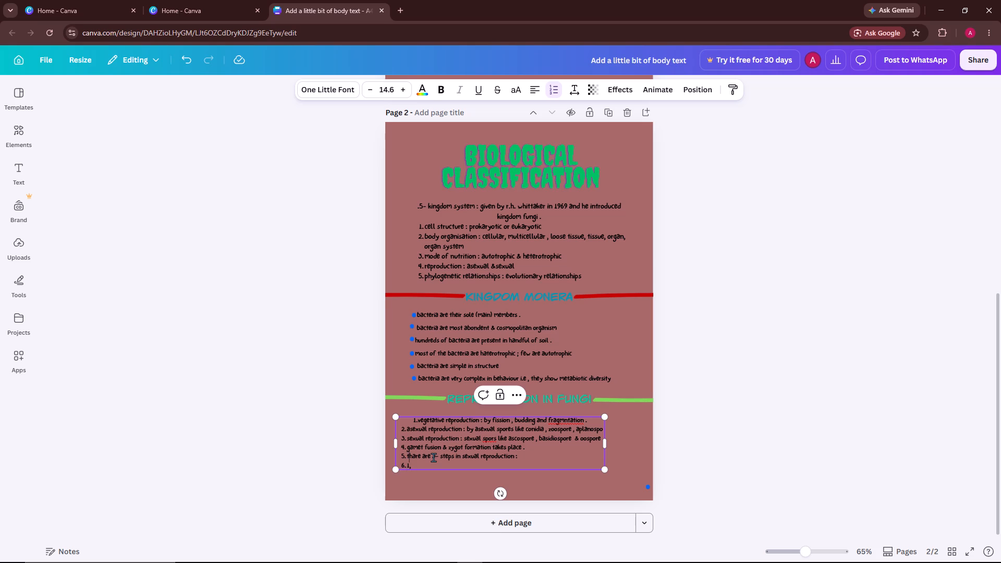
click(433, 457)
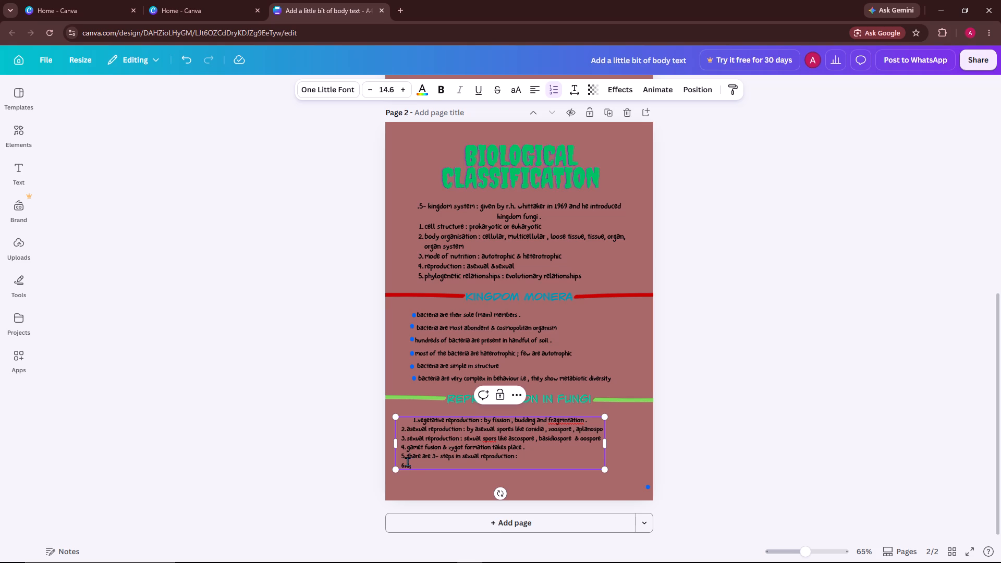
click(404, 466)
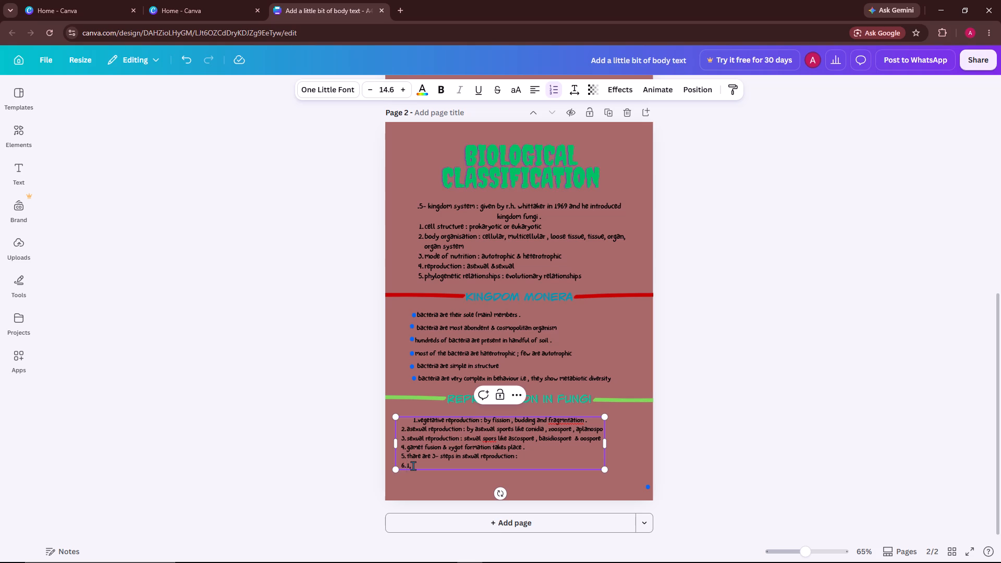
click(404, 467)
Continue the sixth line after "1," with the term "plasmogamy :".
click(423, 463)
key(space)
text(plasmogamy)
key(space)
text(:)
key(space)
Continue the plasmogamy note with "2- motile or non motile gamets".
key(2)
text(-)
key(space)
text(motile)
key(space)
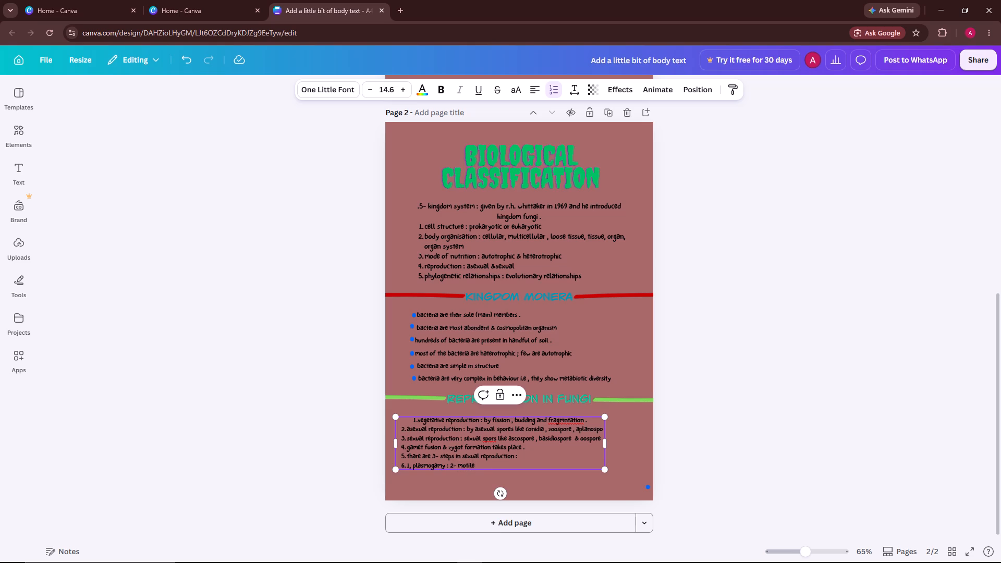
text(or non motile)
key(space)
text(gamets)
key(space)
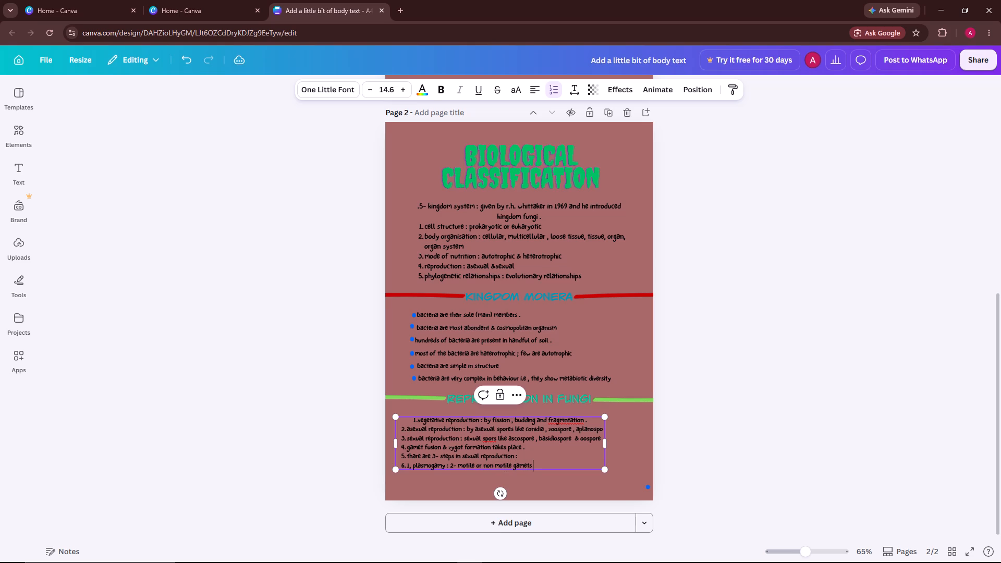
Extend the plasmogamy note with "come togather & proto-fus".
text(come)
key(space)
text(toga)
text(ther a8)
key(BackSpace)
key(BackSpace)
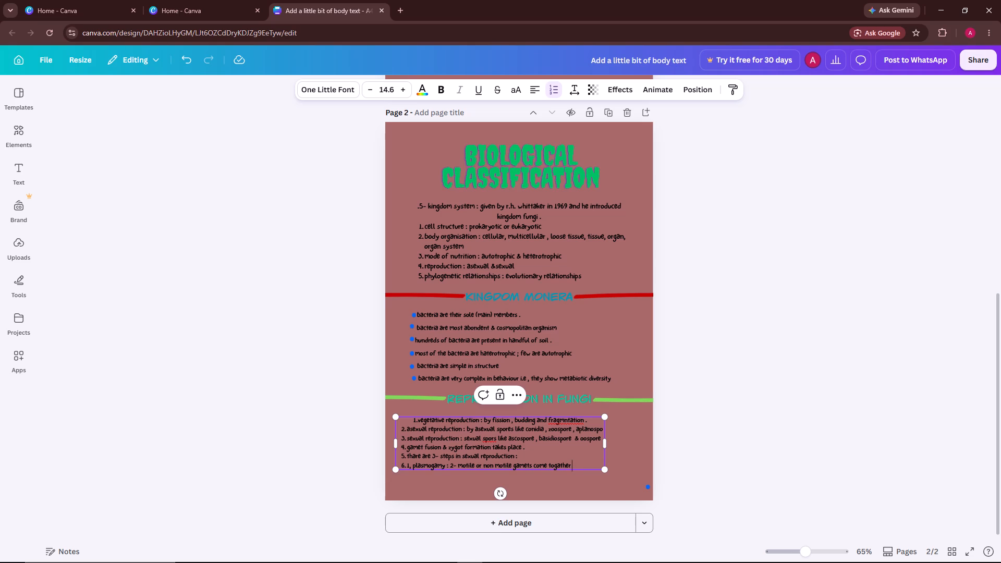
text(&)
key(space)
key(p)
text(roto)
key(minus)
text(fu)
key(s)
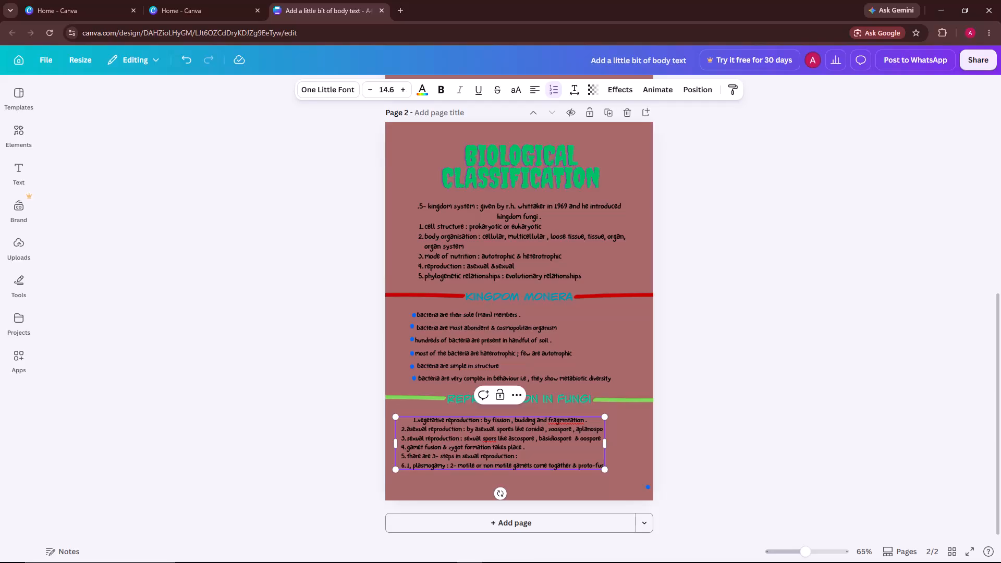
Add a seventh numbered line reading "2, karyogamy : fusion of nuclei" below the plasmogamy note.
key(Return)
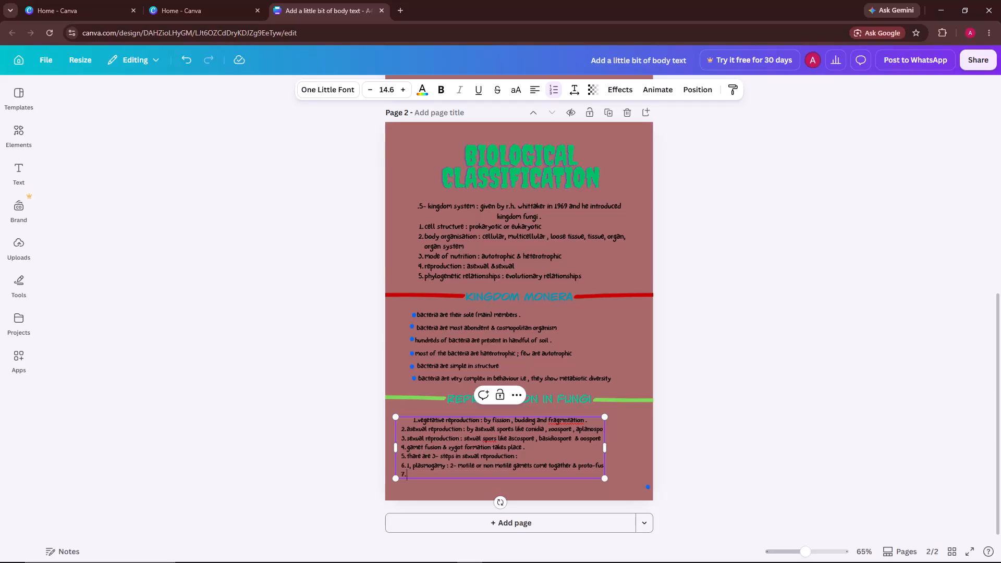
text(2,)
key(space)
text(karyo)
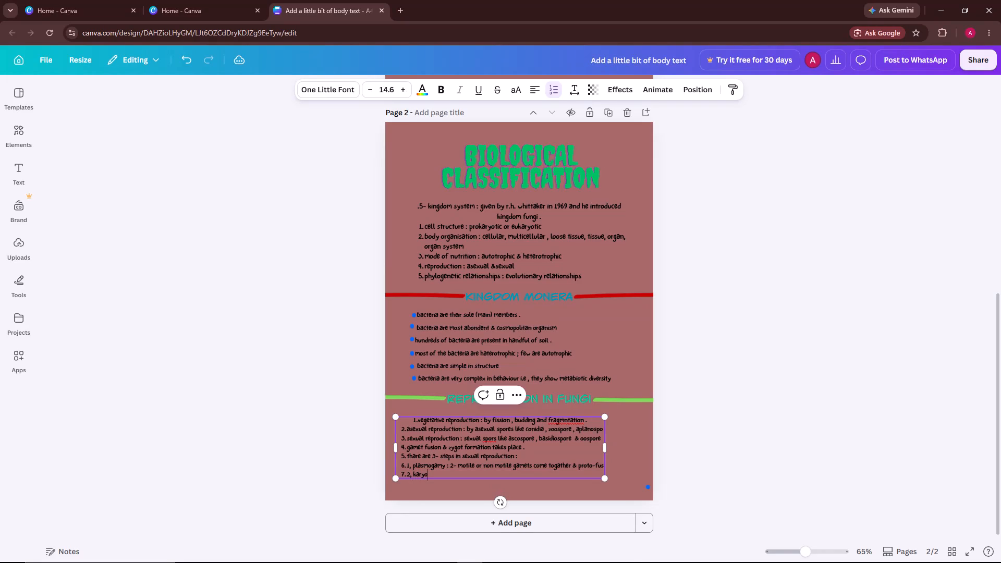
text(gamy)
key(space)
text(:)
key(space)
text(fusion)
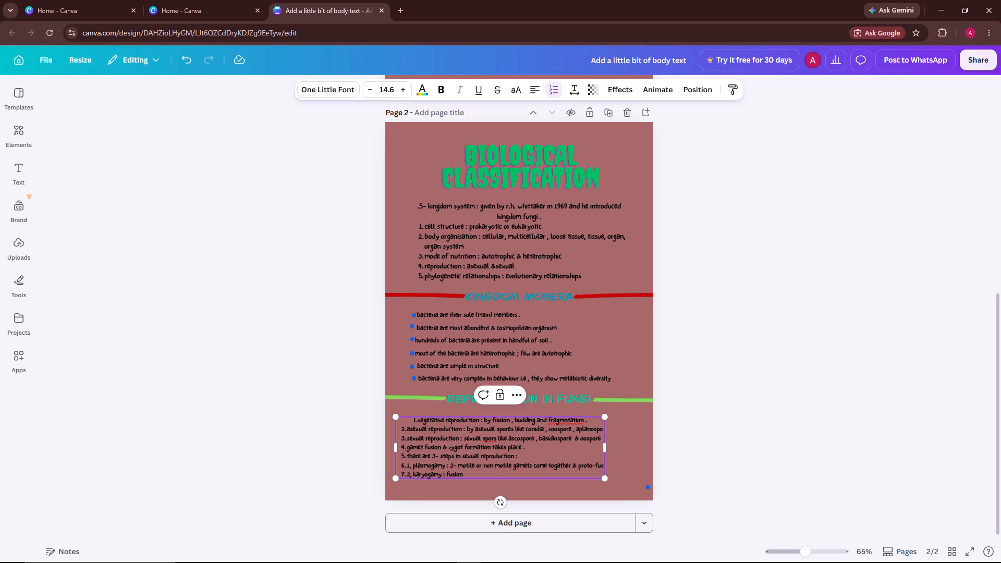
key(space)
key(o)
text(f nu)
key(c)
key(l)
text(ei)
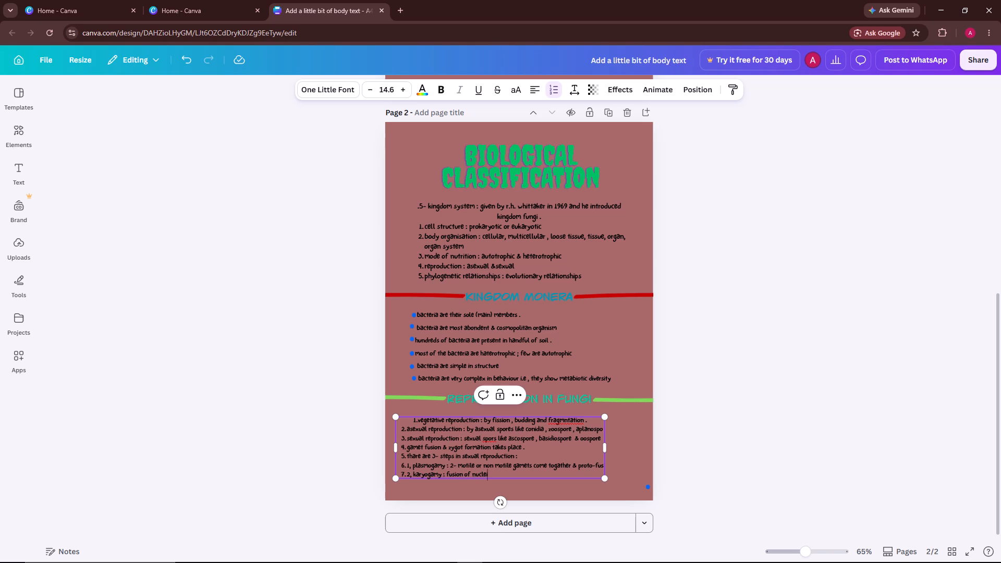
Add an eighth numbered line below the karyogamy note, beginning "3, meosis :".
key(Return)
text(3,)
key(space)
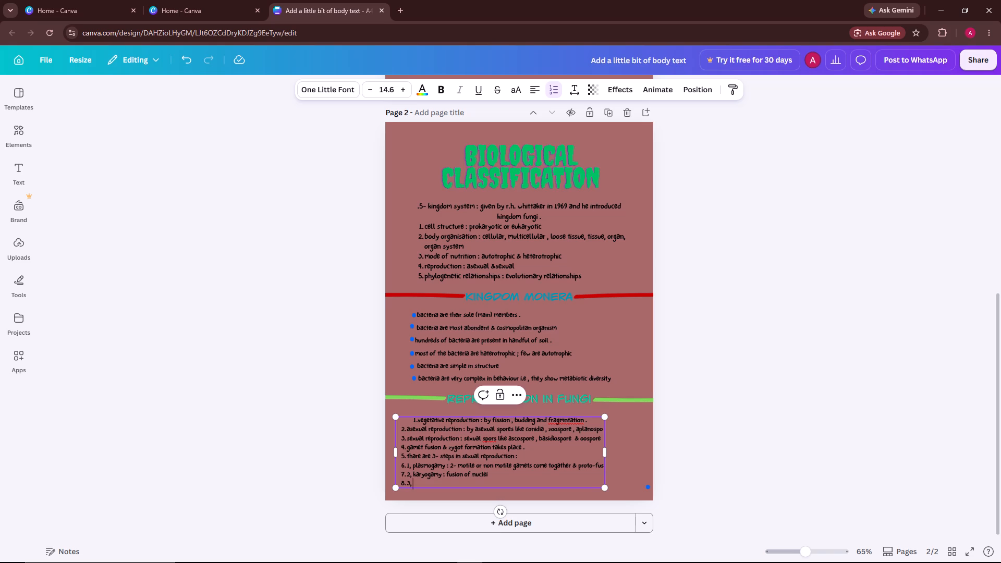
text(meosis)
key(space)
text(:)
key(space)
Continue the meosis note with "formation of n spores".
text(fo)
text(rmatiom)
key(BackSpace)
key(n)
key(space)
text(of)
key(space)
text(n)
key(space)
text(spo)
text(res)
Complete the meosis note with "from 2n zygote" and leave text editing.
key(space)
text(from)
key(space)
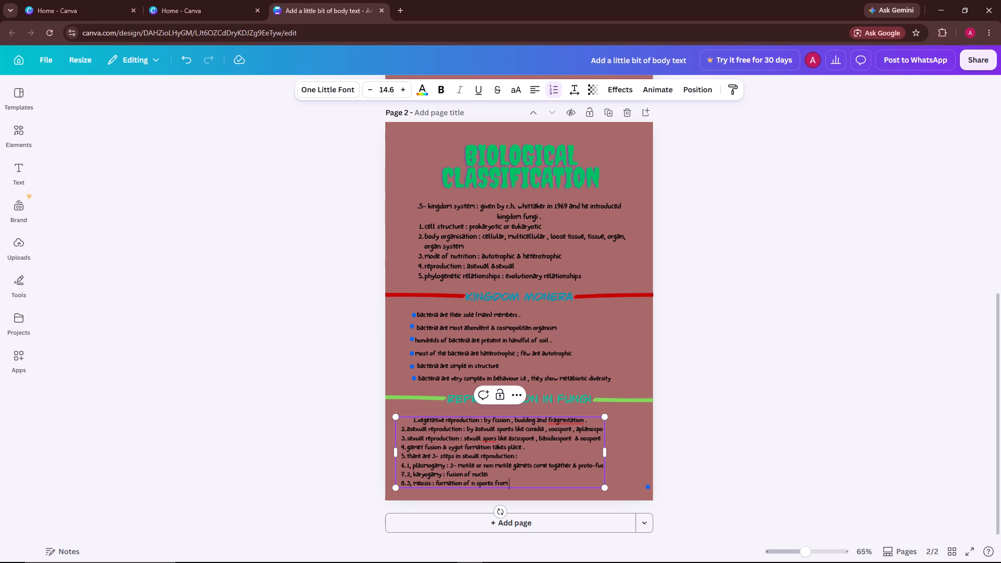
text(2n)
key(space)
text(zygot)
key(e)
click(713, 448)
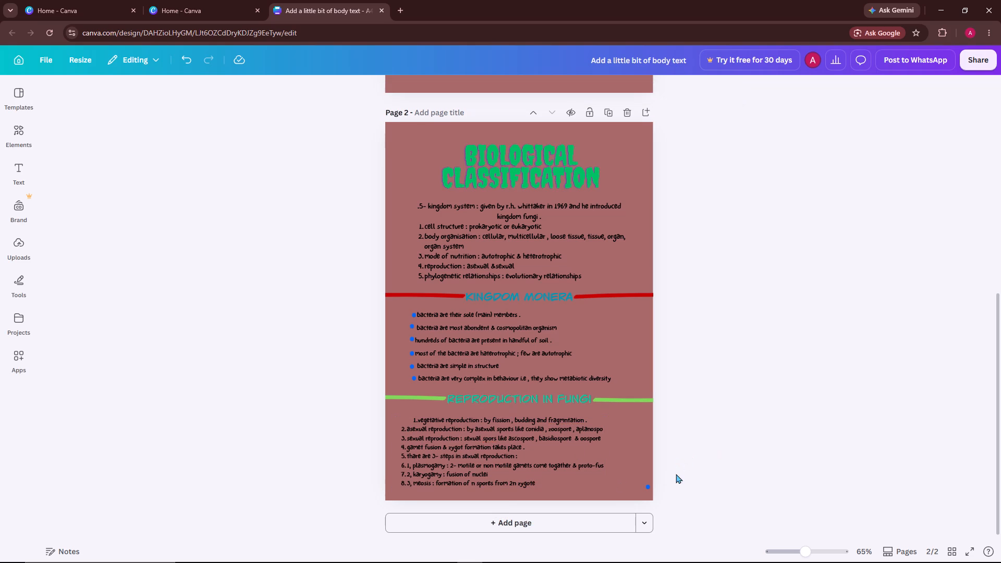
Delete the stray blue dot near the bottom corner of the Biological Classification page.
click(648, 488)
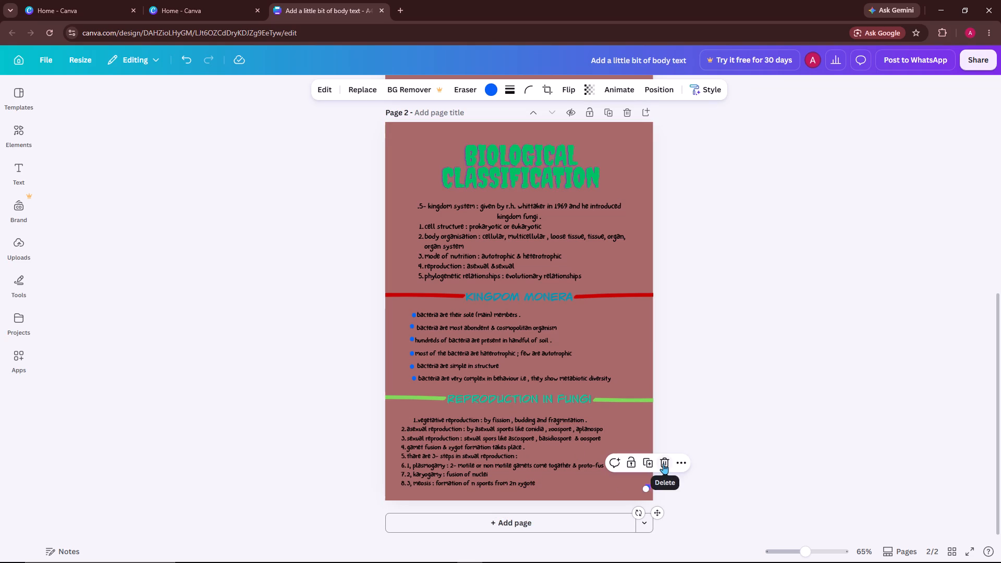
click(663, 463)
Duplicate the finished Biological Classification page as a new page 3.
scroll(577, 375, down, 3)
scroll(659, 364, down, 4)
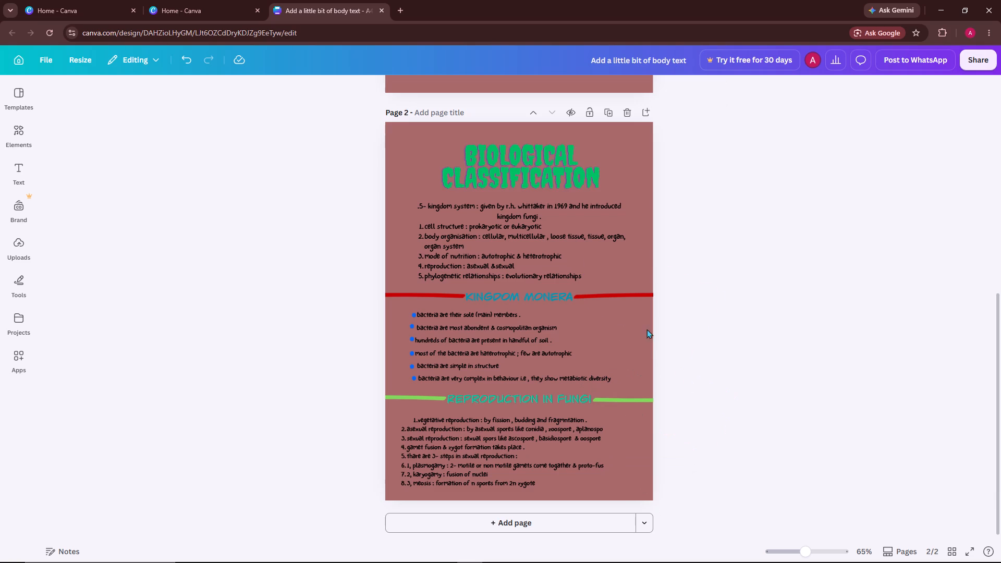
scroll(556, 190, up, 11)
scroll(554, 181, down, 7)
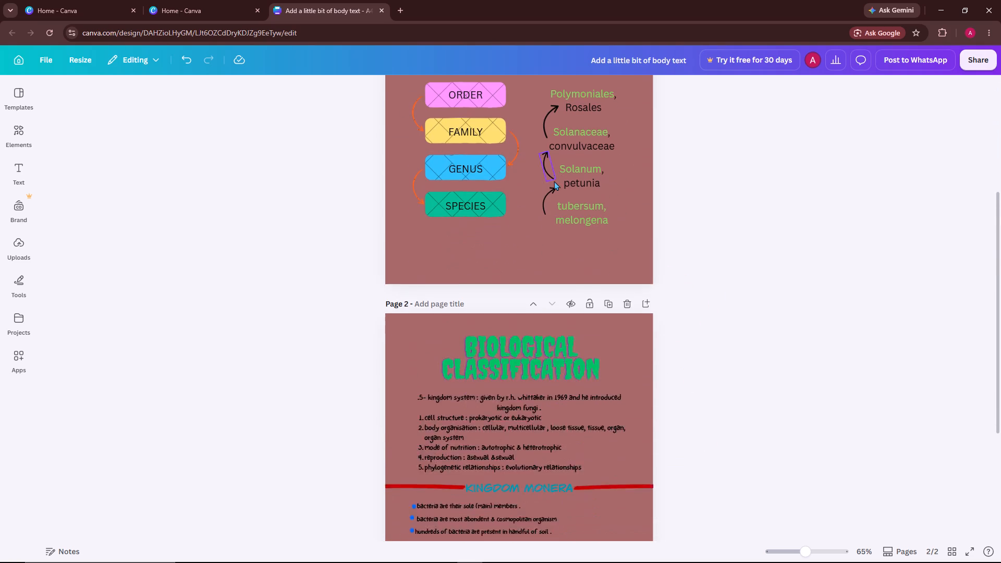
scroll(554, 181, down, 5)
click(631, 162)
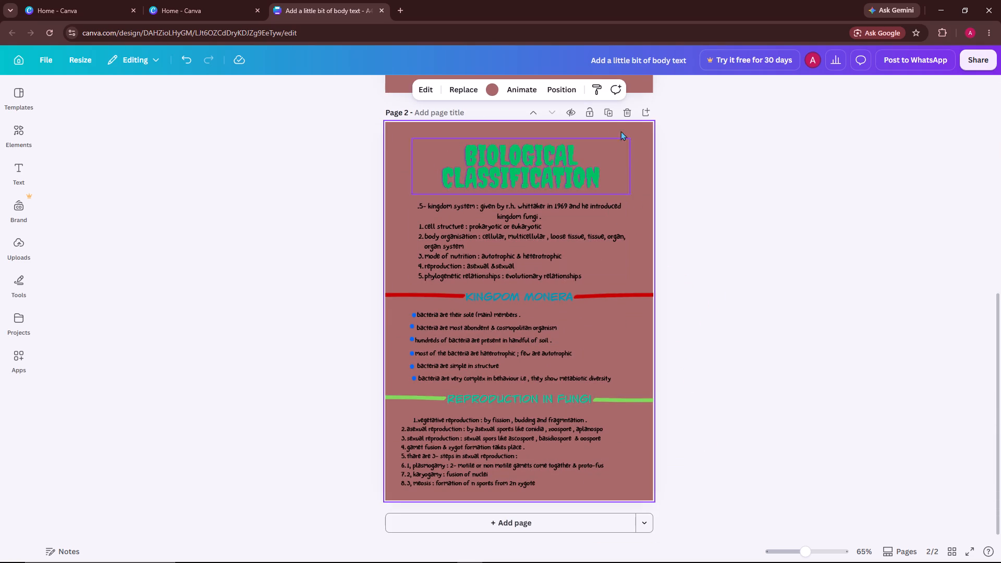
click(605, 116)
Delete the Kingdom Monera heading and the two red divider strokes beside it on page 3.
scroll(723, 224, down, 7)
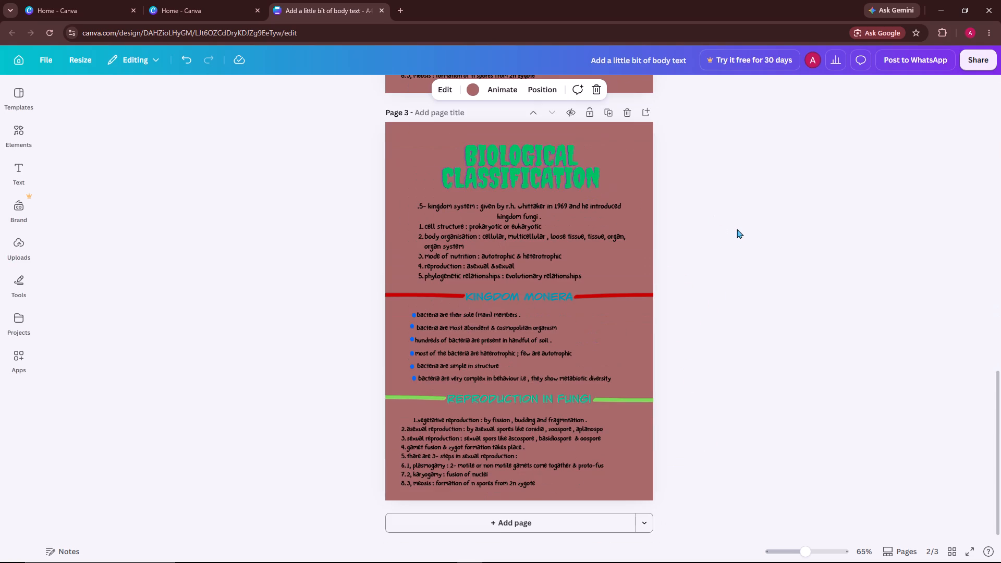
click(512, 210)
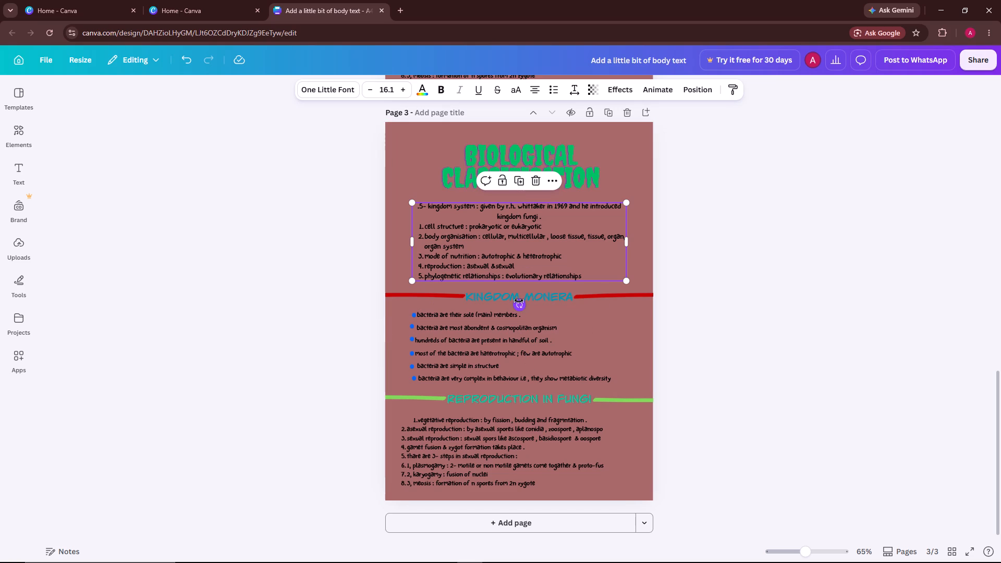
click(504, 299)
click(538, 259)
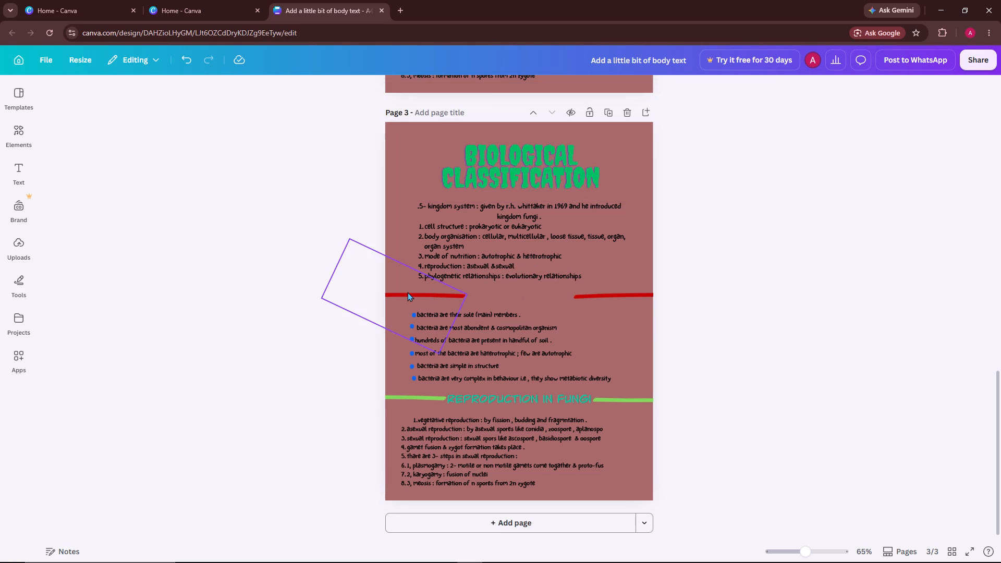
click(407, 292)
click(410, 219)
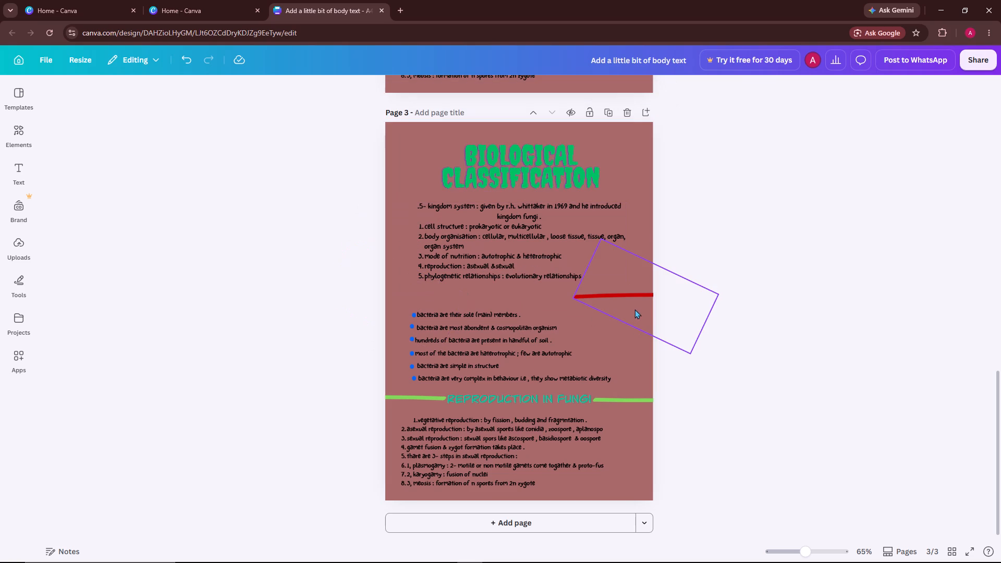
click(619, 296)
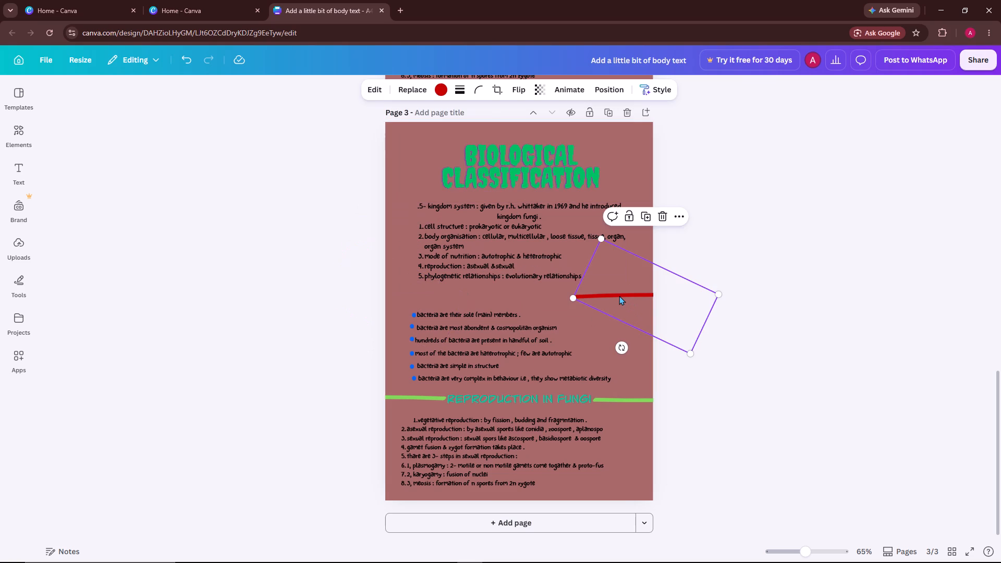
click(661, 221)
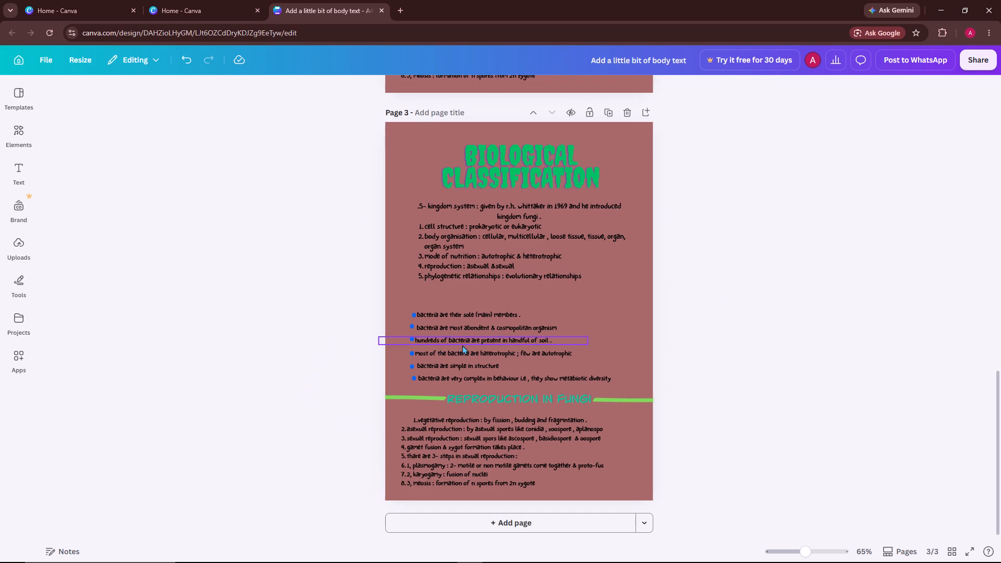
Delete the six bacteria note lines from page 3.
click(457, 315)
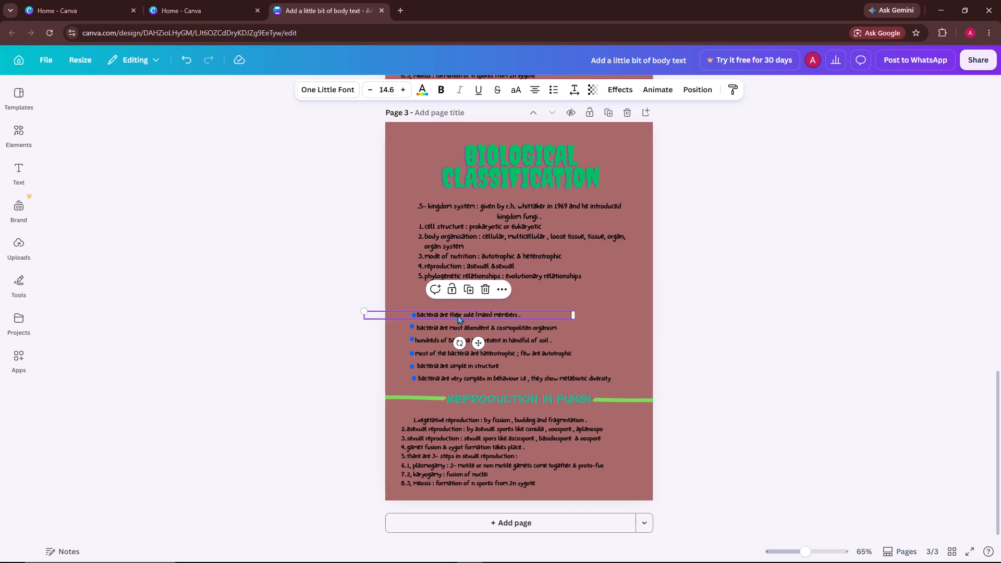
click(482, 286)
click(491, 328)
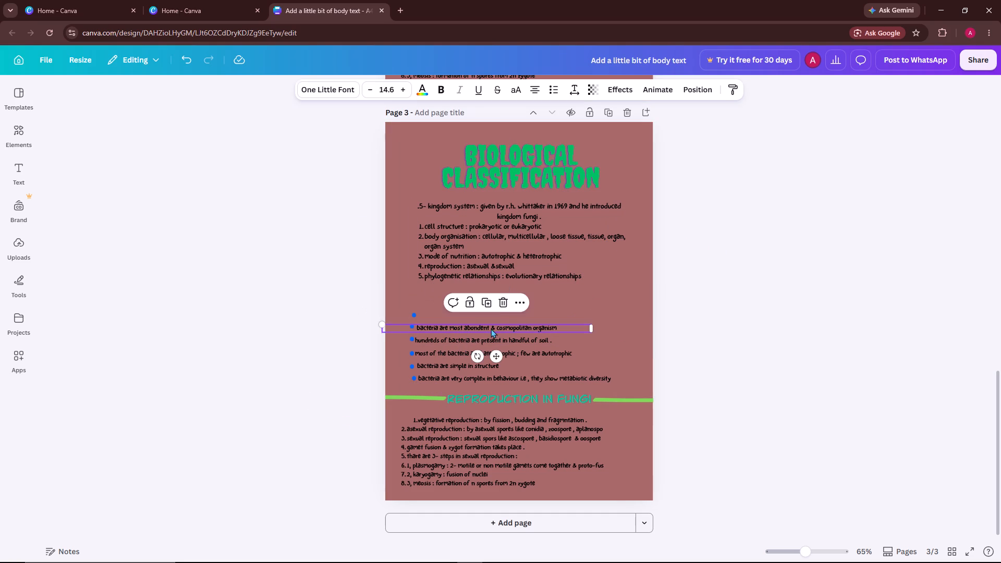
click(499, 299)
click(486, 346)
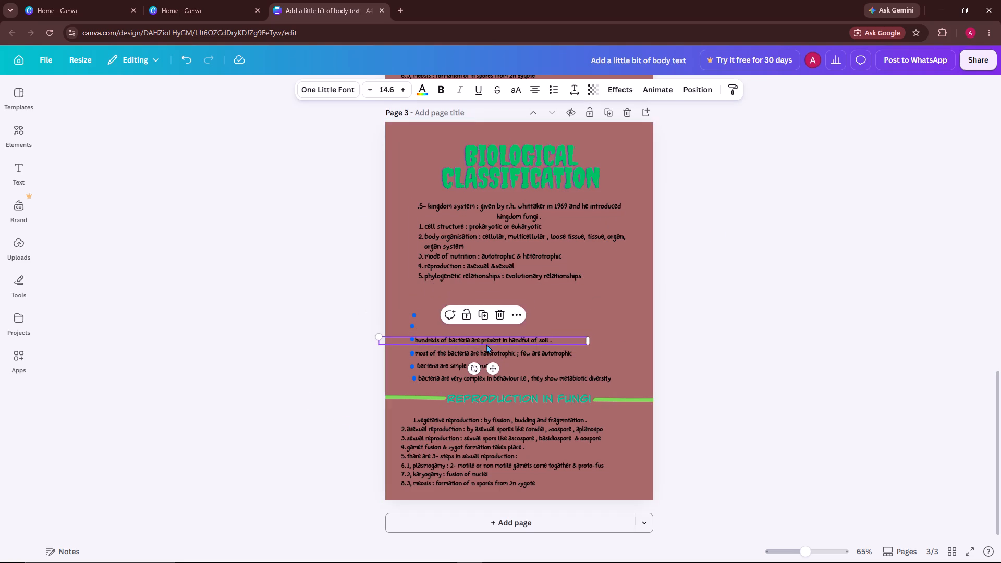
click(495, 317)
click(495, 350)
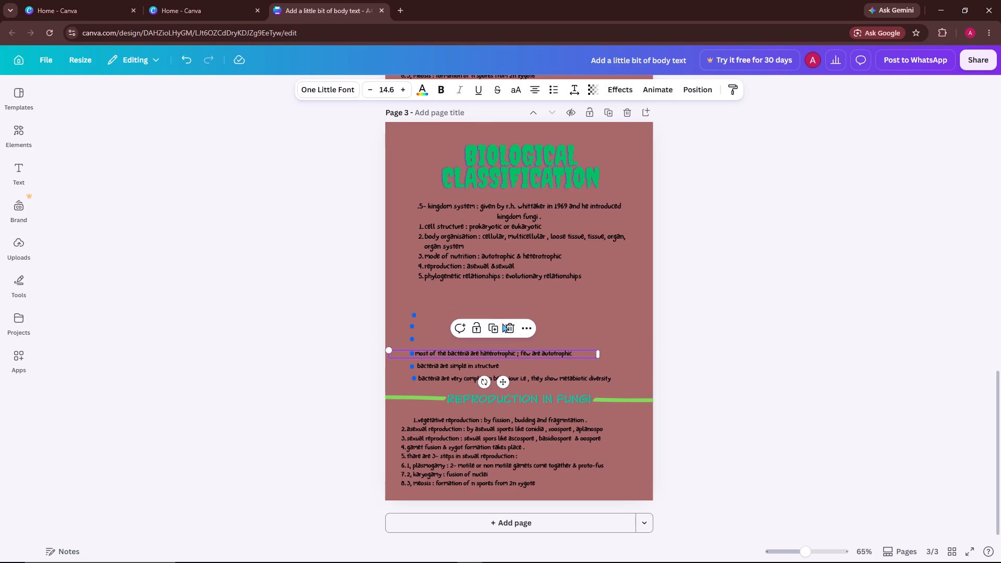
click(506, 326)
click(470, 370)
click(478, 345)
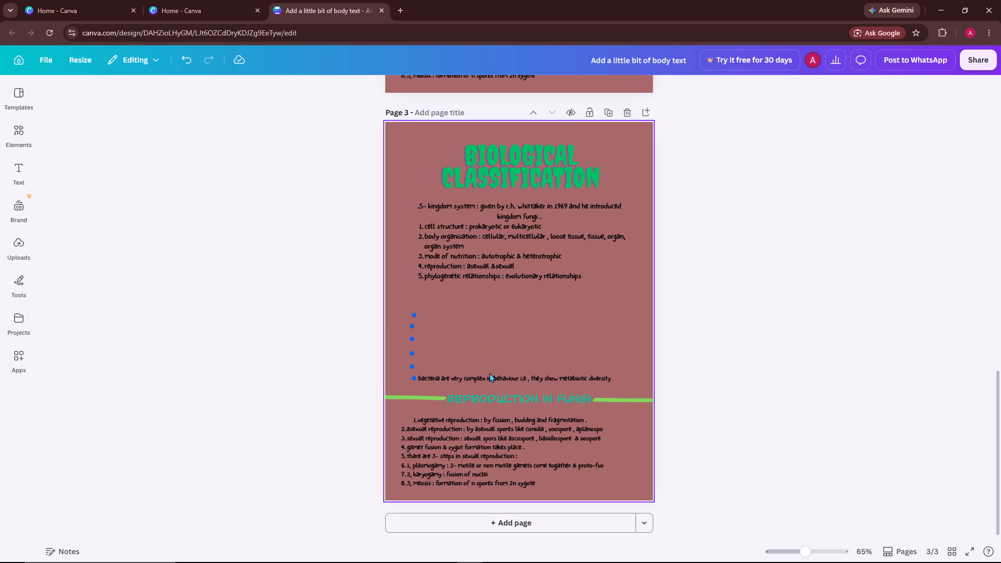
click(489, 377)
click(527, 354)
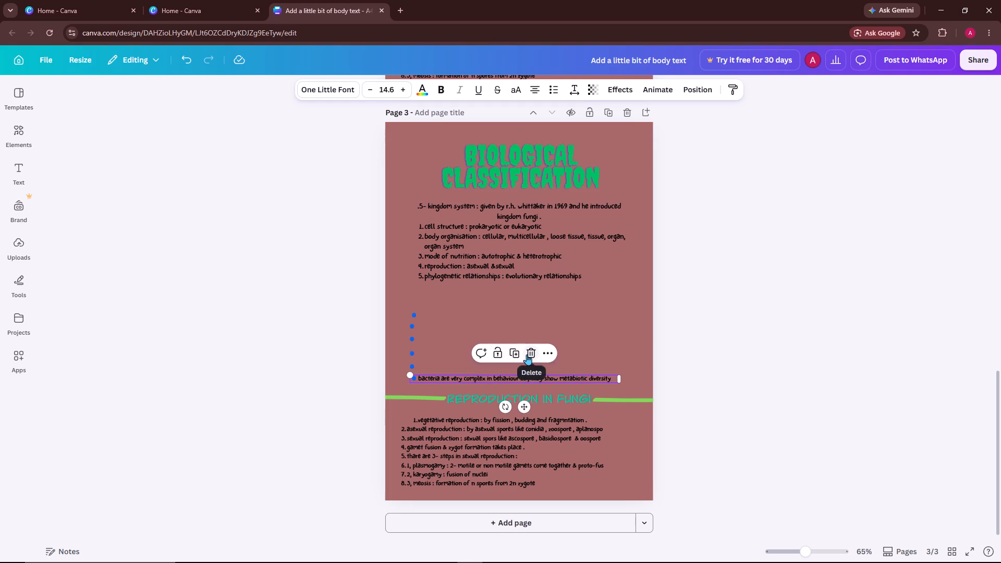
Delete the Reproduction in Fungi section from page 3: its heading, both green divider strokes and the numbered notes.
click(510, 399)
click(535, 376)
click(402, 393)
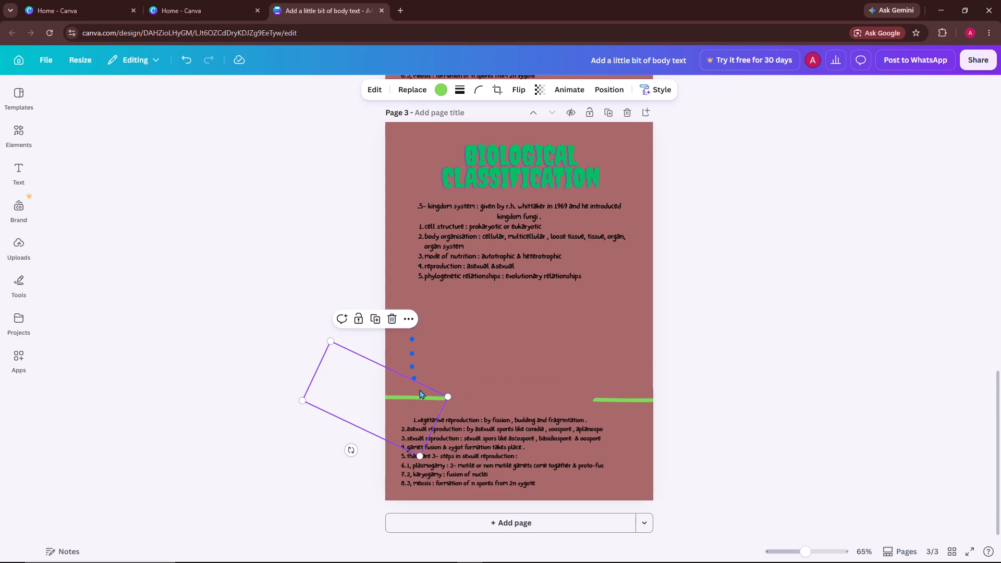
click(389, 316)
click(437, 430)
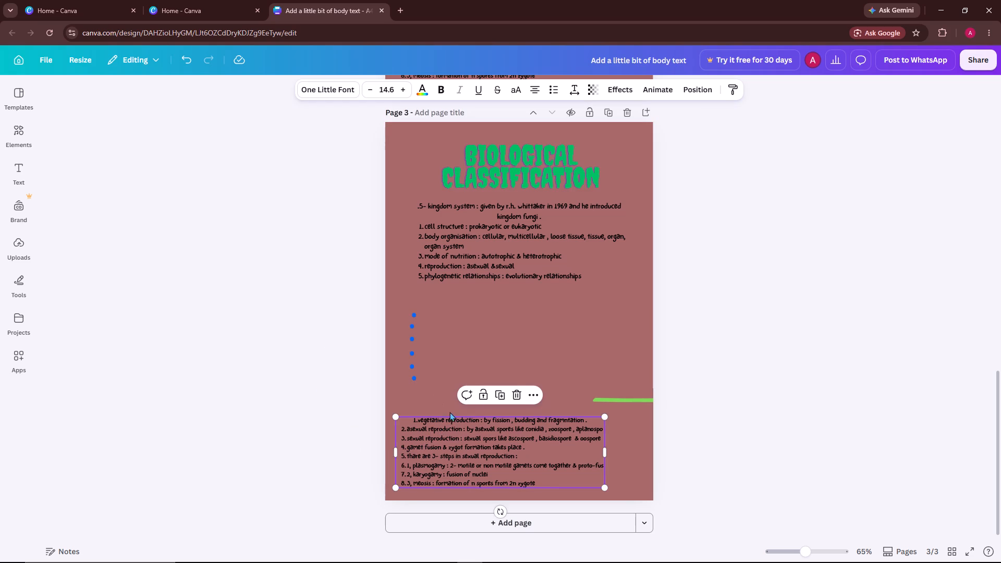
click(519, 394)
click(628, 407)
click(677, 321)
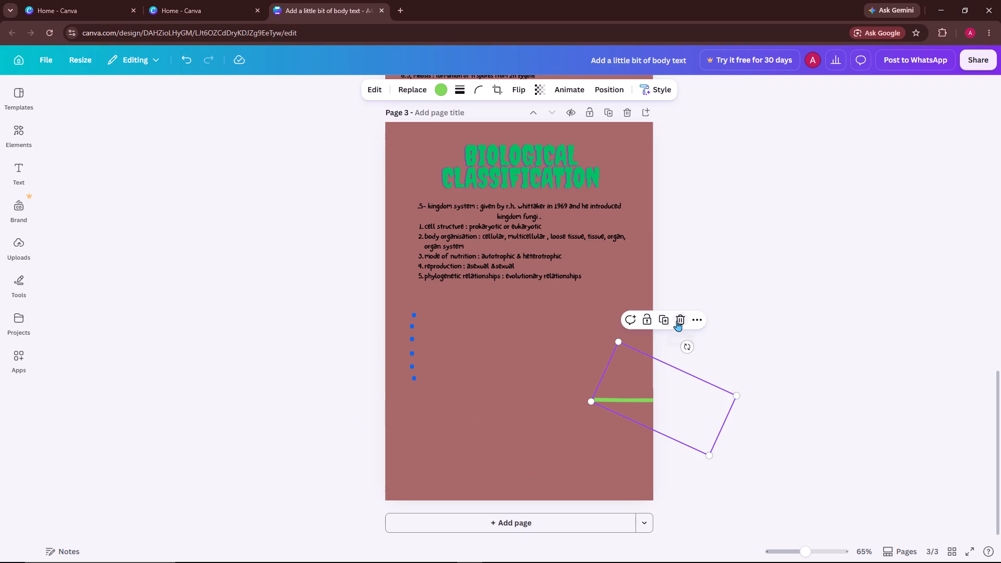
Delete the six blue bullet dots from page 3.
click(410, 337)
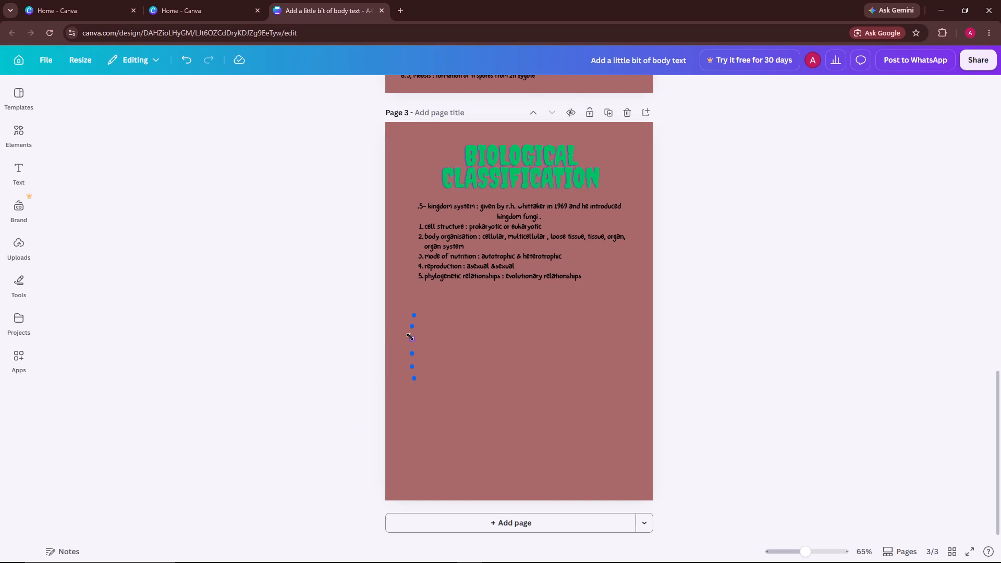
click(429, 320)
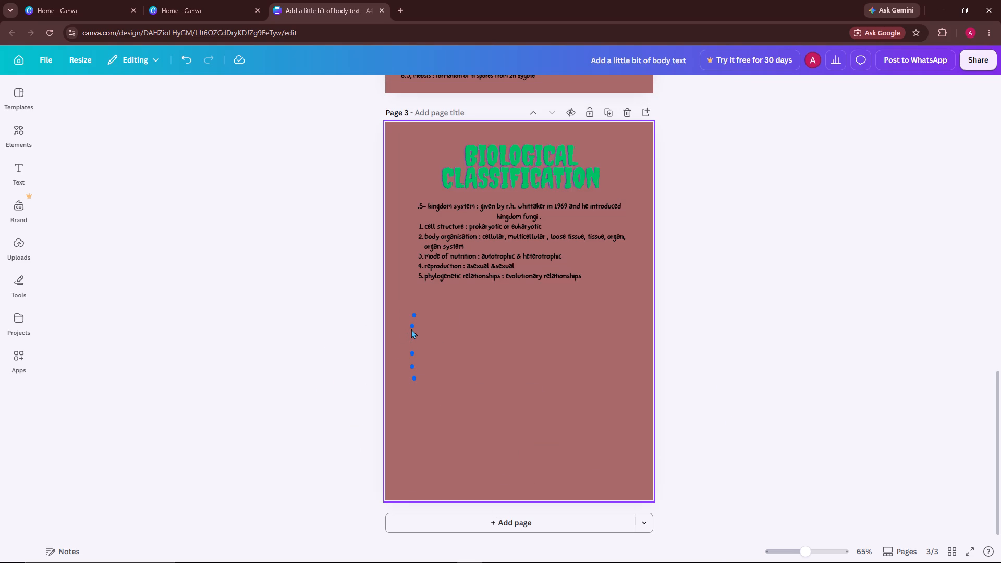
click(412, 326)
click(425, 309)
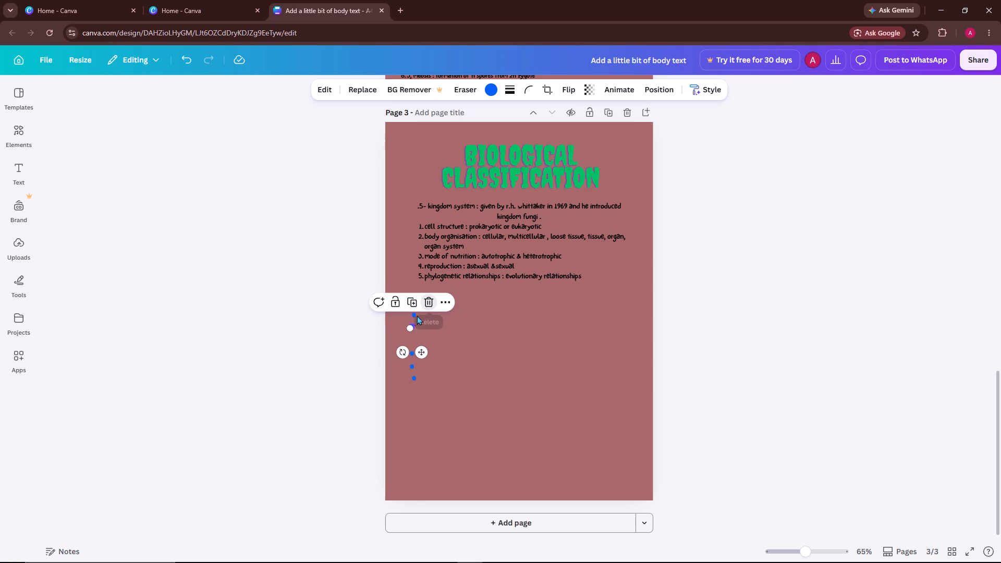
click(416, 315)
click(434, 293)
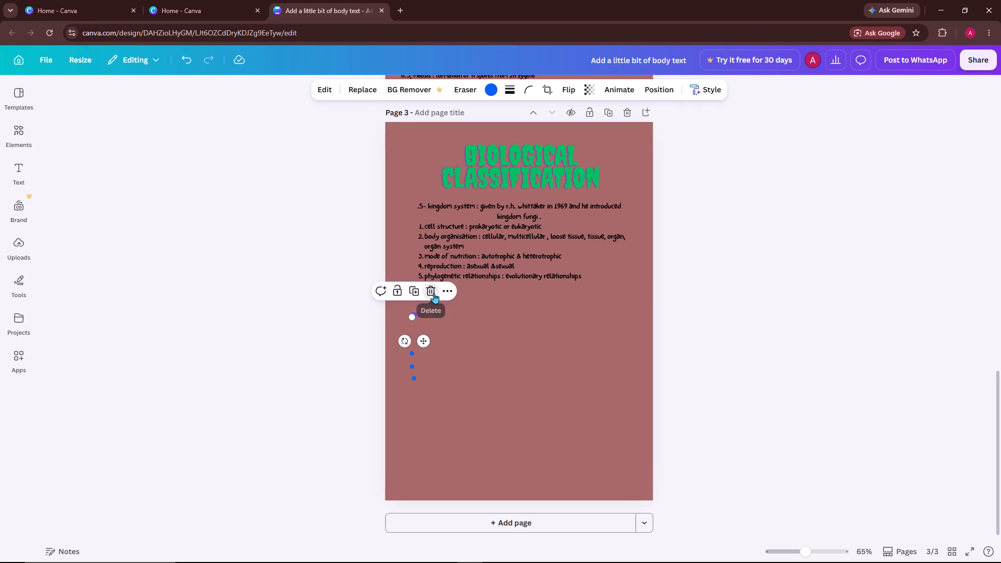
click(413, 353)
click(429, 326)
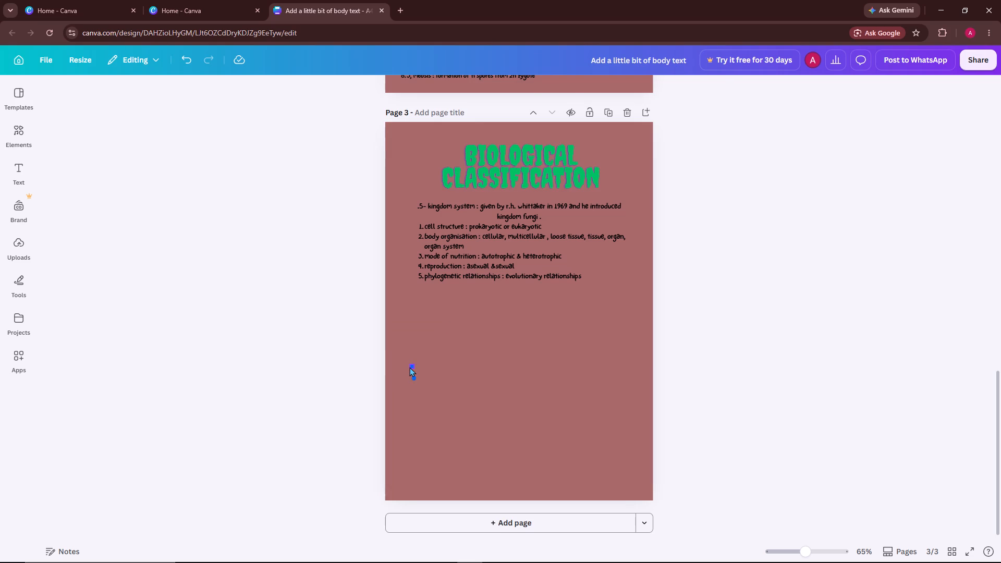
click(410, 365)
click(429, 340)
click(414, 377)
click(430, 354)
Clear the Biological Classification title text on page 3, keeping its text box open for editing.
scroll(421, 243, up, 3)
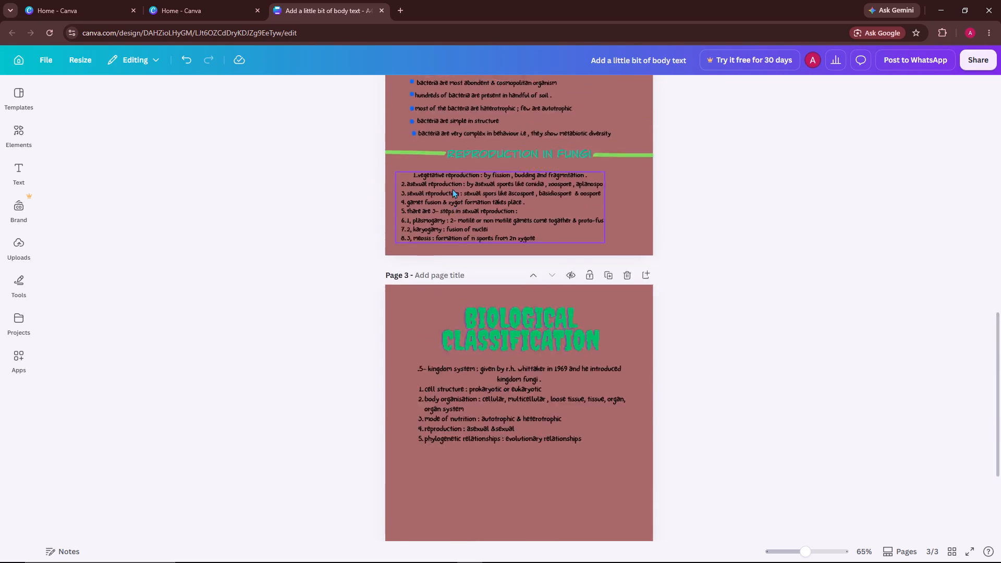
scroll(468, 205, up, 2)
click(235, 205)
scroll(635, 302, down, 5)
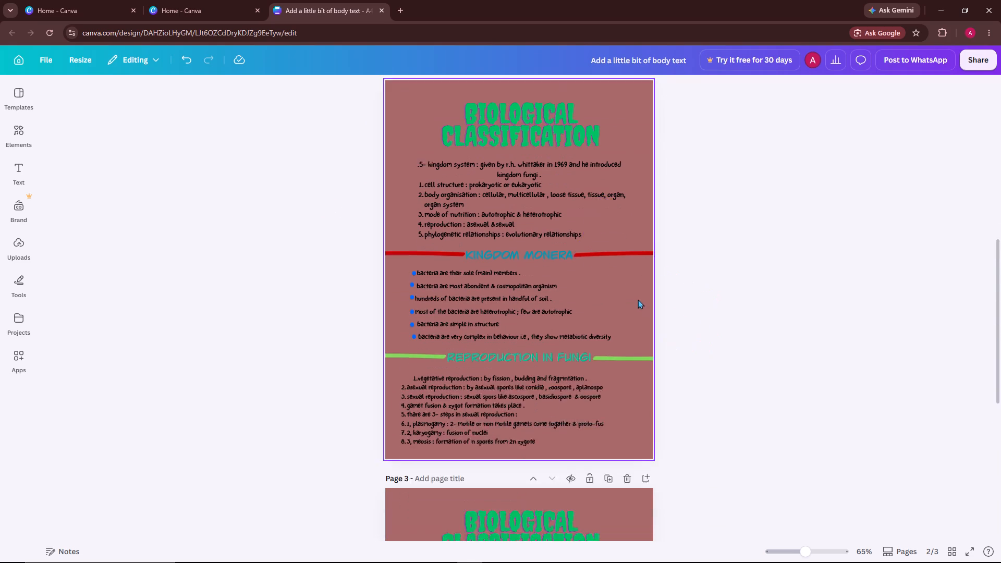
scroll(638, 299, down, 2)
click(532, 324)
click(614, 327)
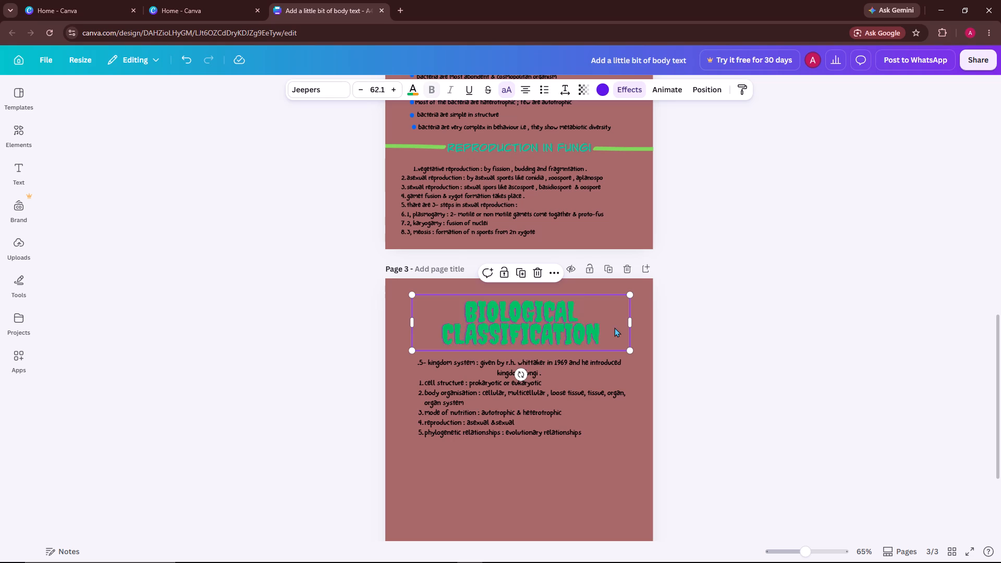
click(607, 337)
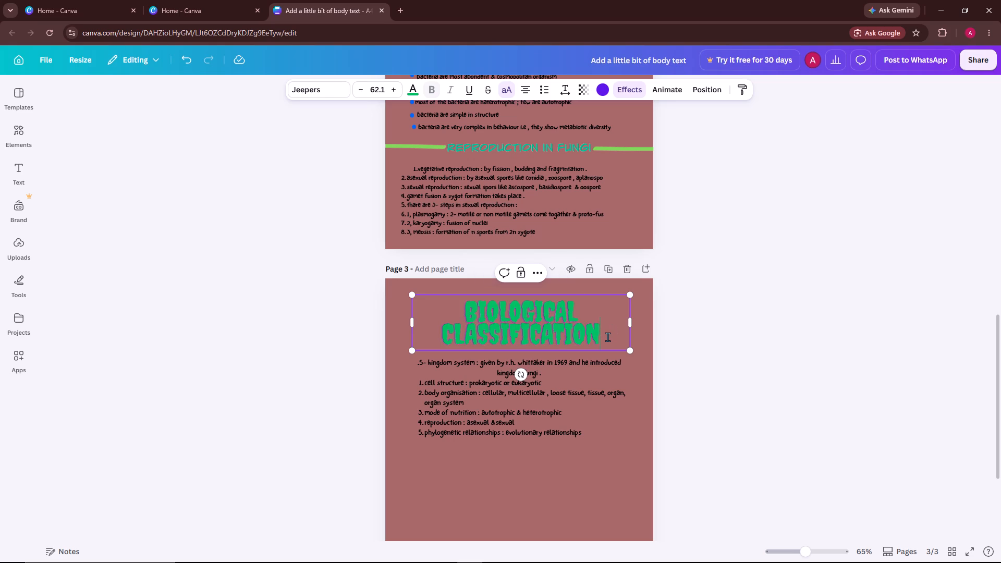
key(BackSpace)
key(BackSpace)
key(BackSpace)
key(BackSpace)
key(BackSpace)
key(BackSpace)
key(BackSpace)
key(BackSpace)
key(BackSpace)
key(BackSpace)
key(BackSpace)
key(BackSpace)
key(BackSpace)
key(BackSpace)
key(BackSpace)
key(BackSpace)
key(BackSpace)
key(BackSpace)
key(BackSpace)
key(BackSpace)
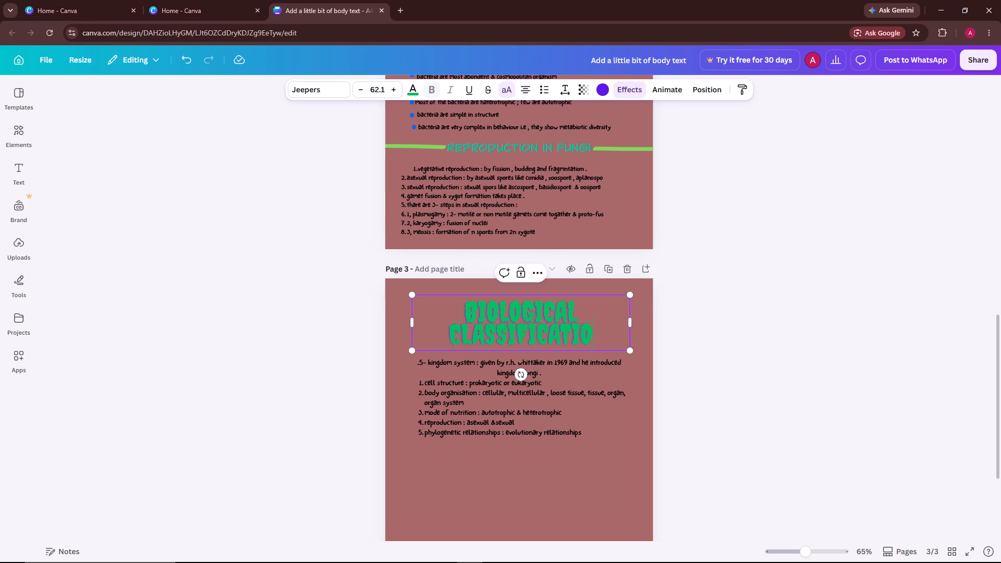
key(BackSpace)
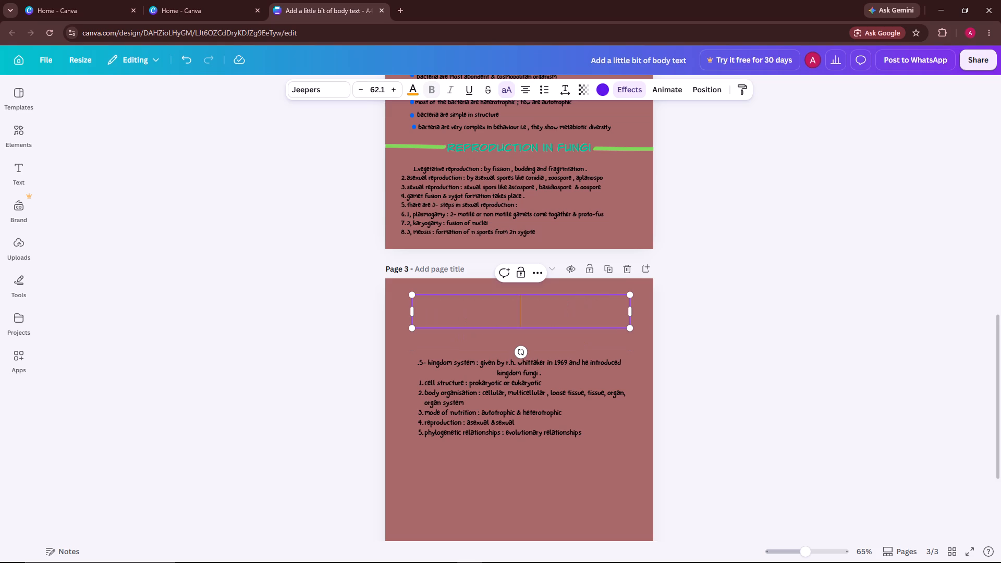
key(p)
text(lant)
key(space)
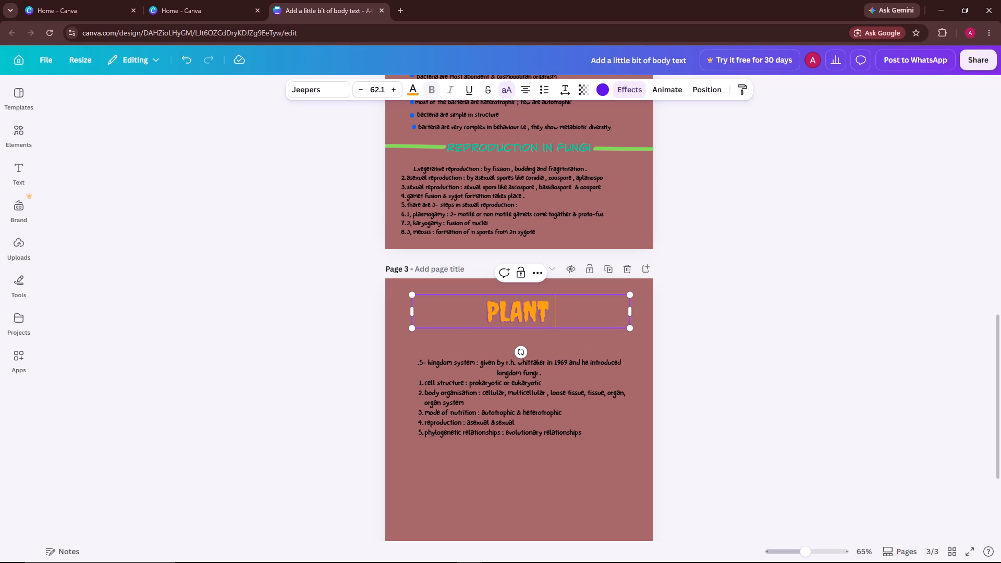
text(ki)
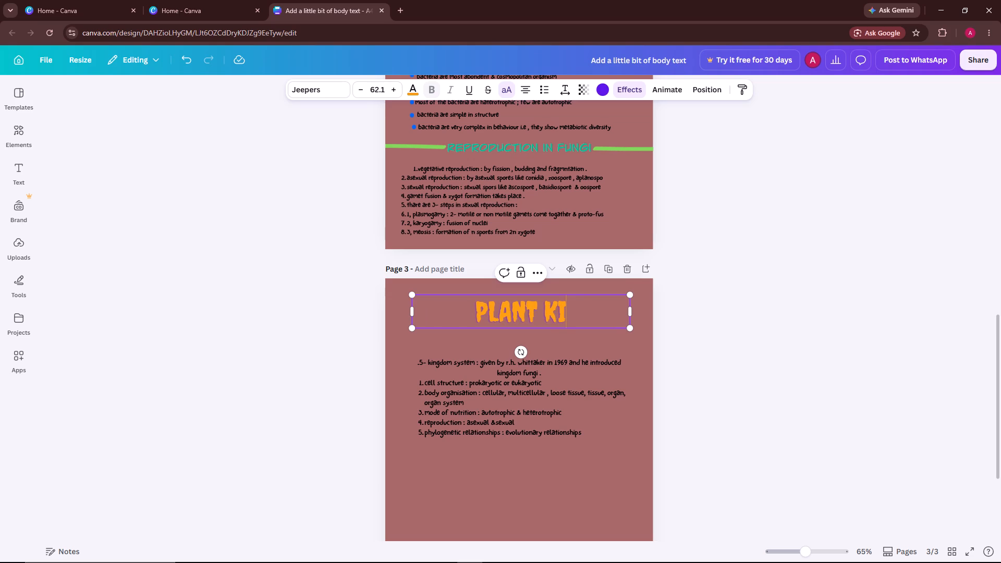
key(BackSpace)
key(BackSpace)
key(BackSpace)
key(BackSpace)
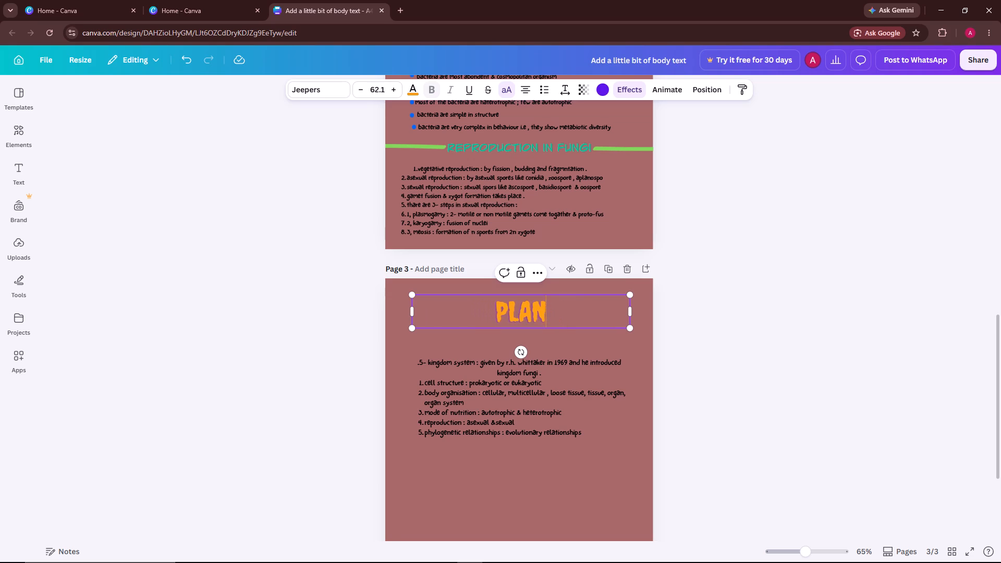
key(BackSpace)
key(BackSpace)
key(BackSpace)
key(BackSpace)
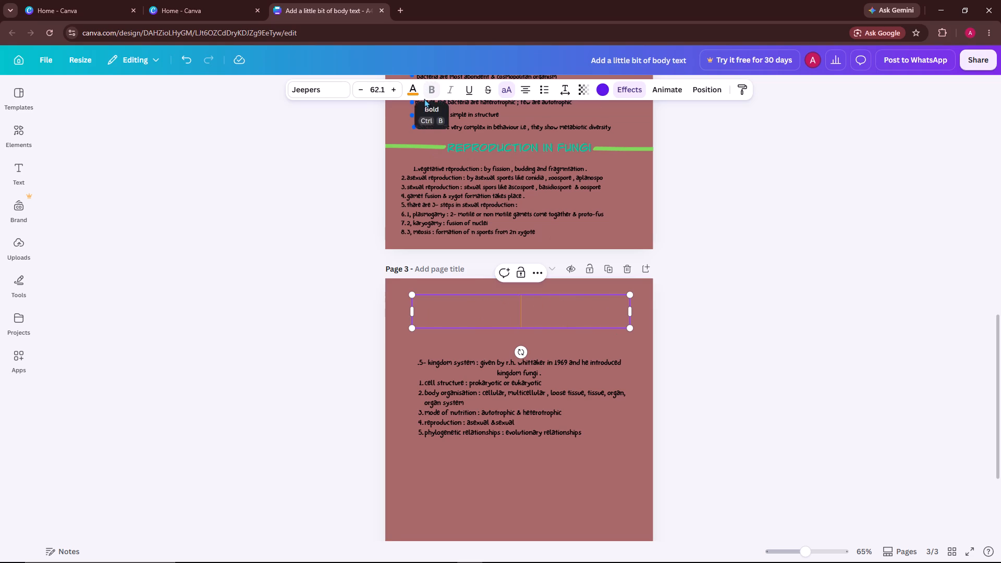
Set the text colour of the emptied page 3 title to the darker green.
click(412, 89)
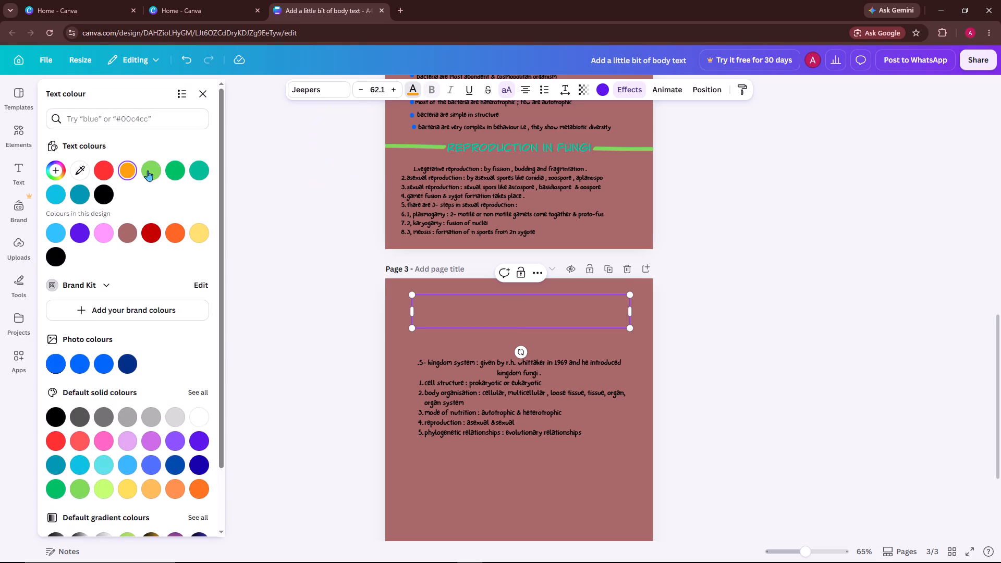
click(148, 170)
click(171, 175)
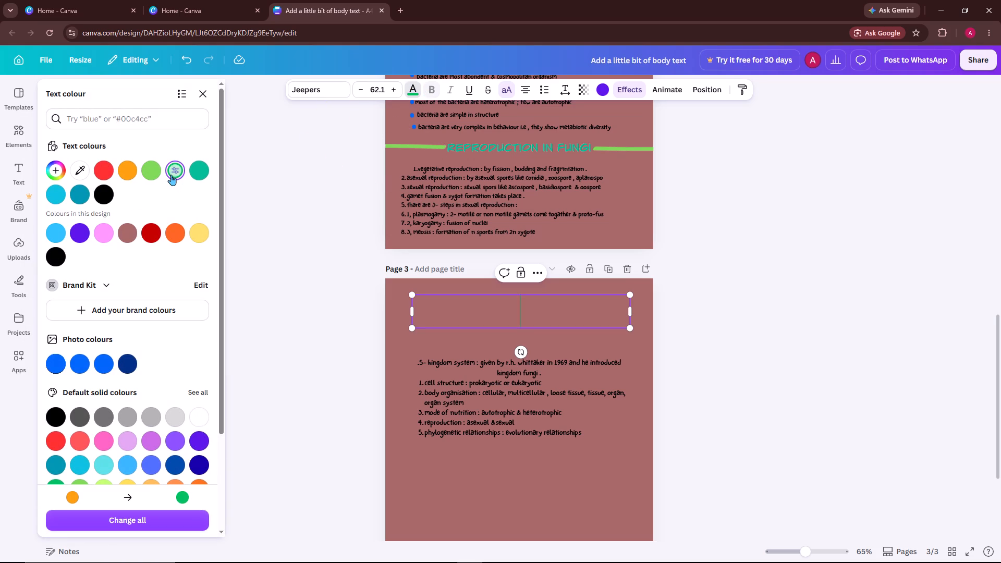
scroll(114, 222, down, 3)
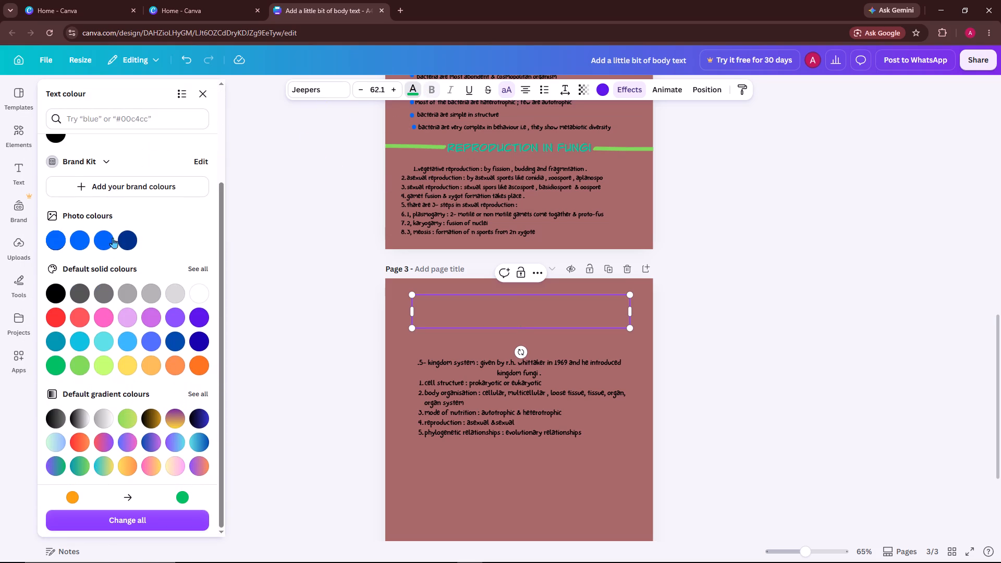
click(60, 363)
Enter "plant kingdom" as the page 3 title and leave text editing.
click(490, 315)
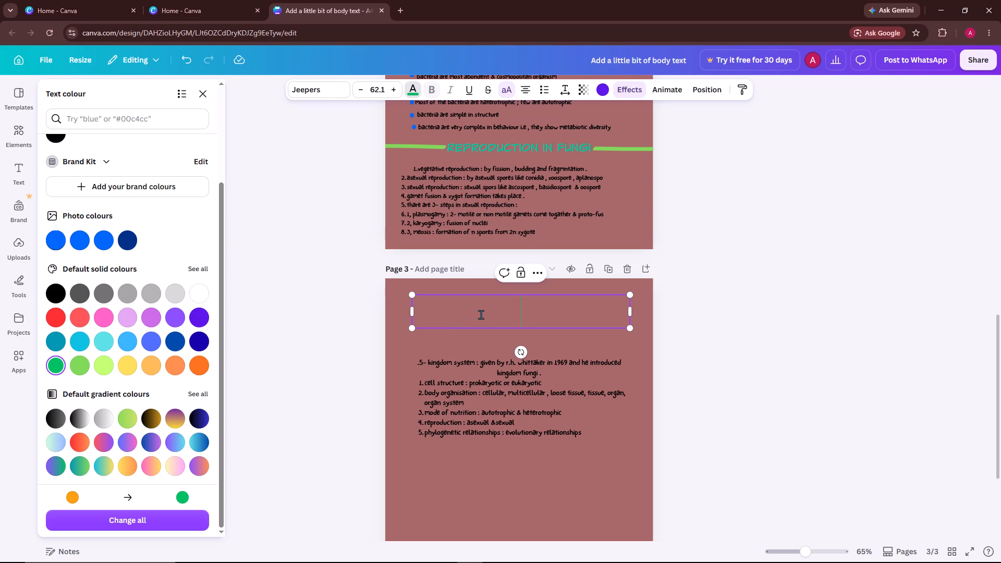
key(p)
text(lant kingdome)
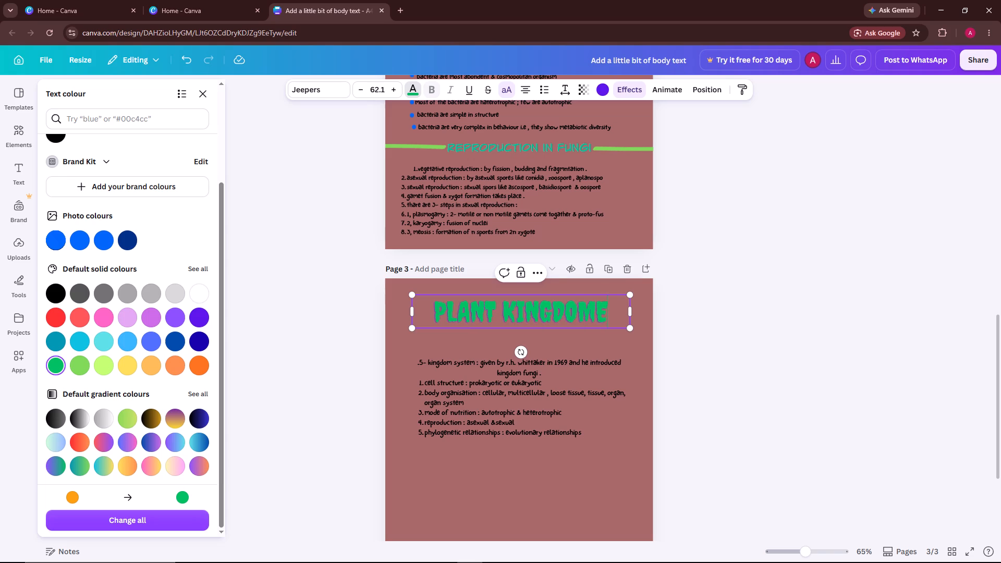
key(BackSpace)
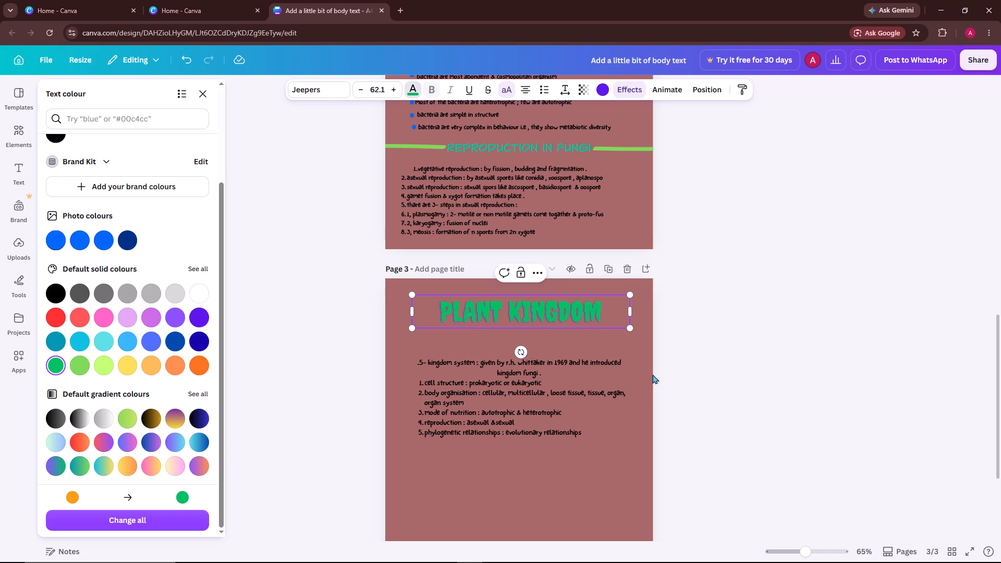
click(710, 380)
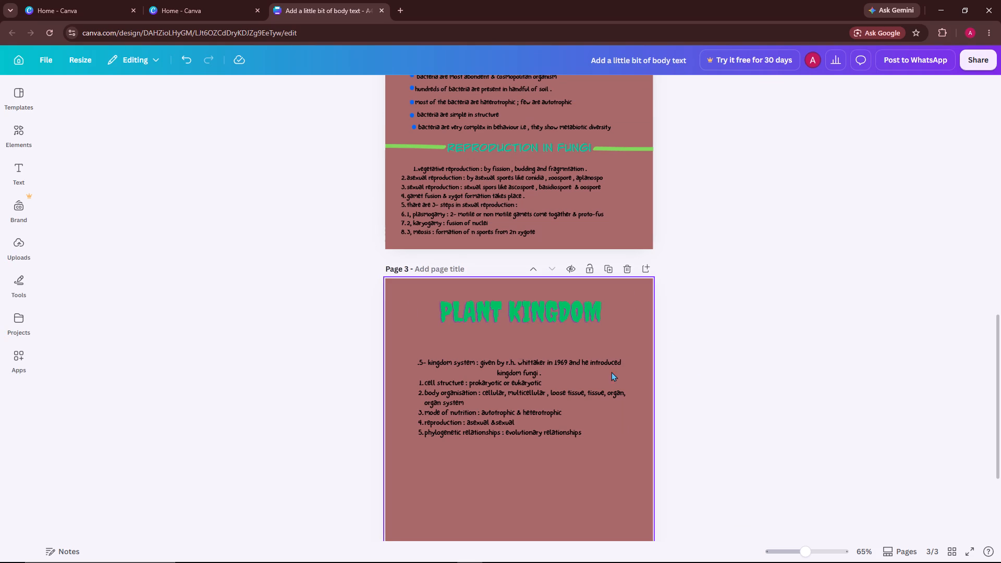
Move the 5-kingdom system notes block slightly up towards the Plant Kingdom title, keeping it horizontally aligned.
click(552, 373)
drag(540, 387, 540, 377)
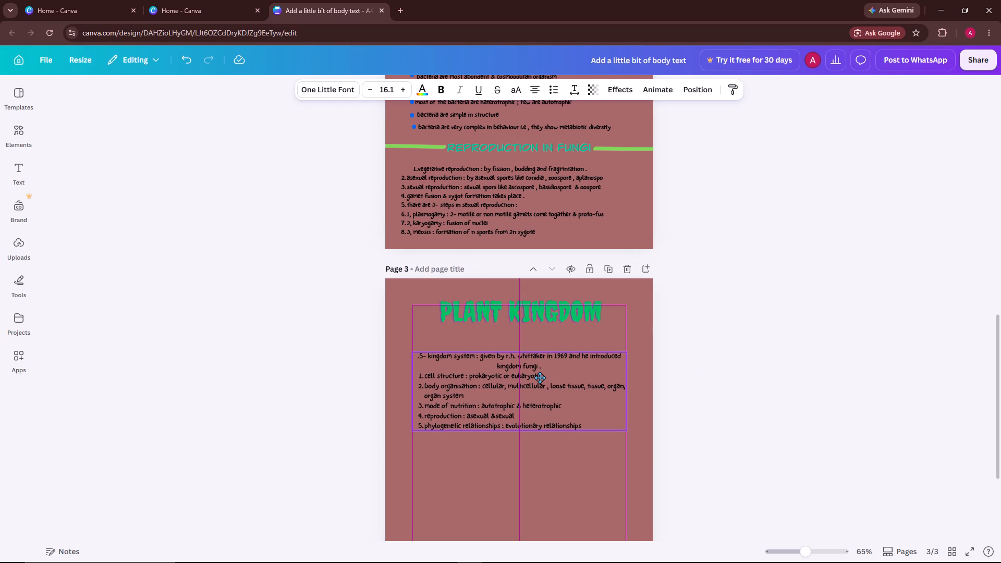
Move the 5-kingdom system notes block up directly beneath the Plant Kingdom title and clear all of its text.
drag(540, 377, 540, 369)
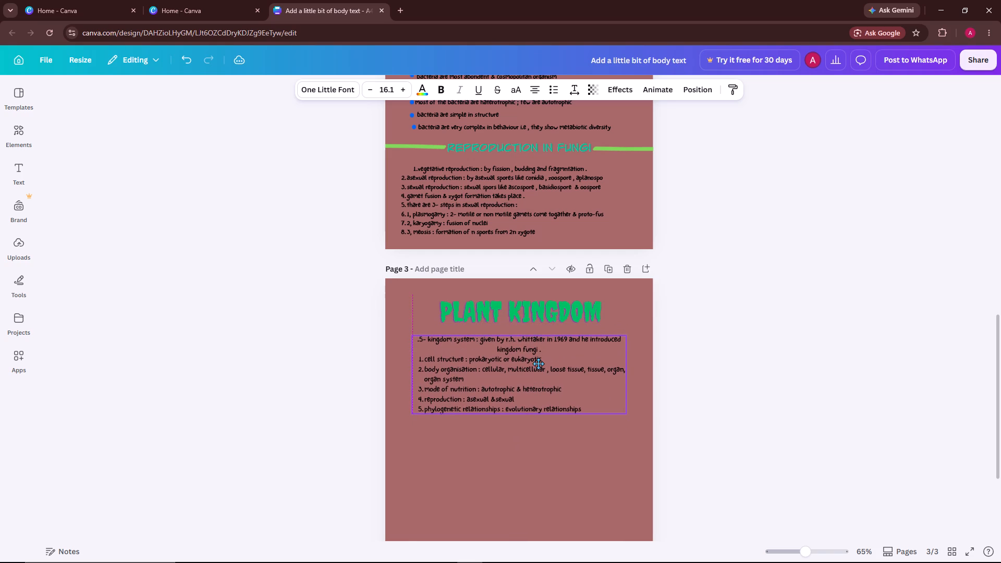
click(538, 373)
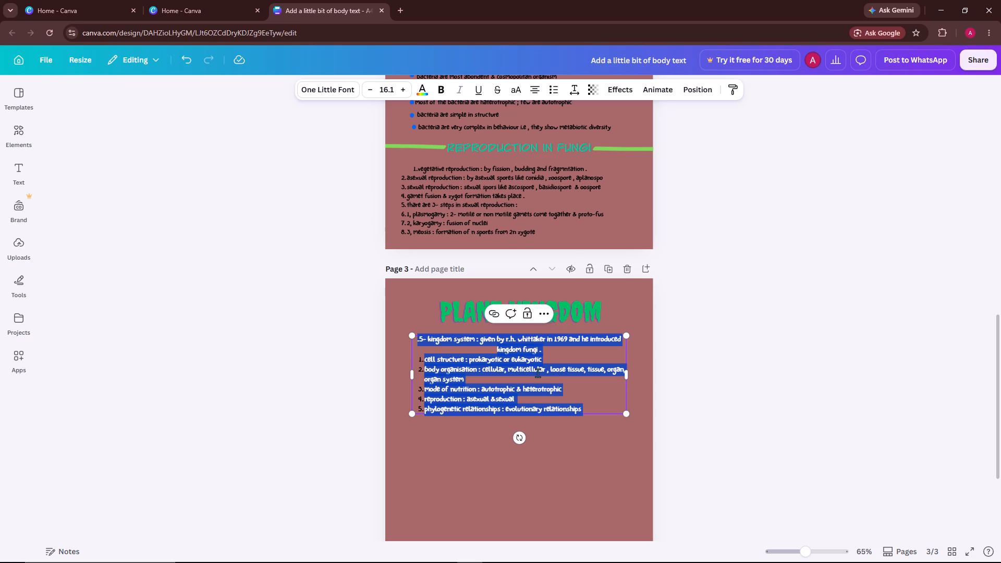
key(BackSpace)
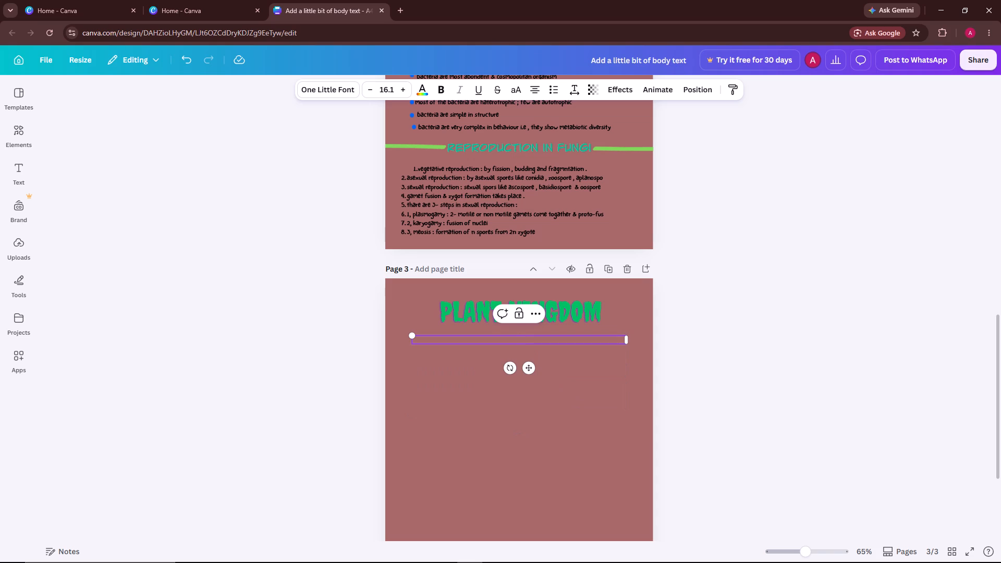
key(period)
key(BackSpace)
Add the teal round dot from the recommended dot graphics to page 3, below the Plant Kingdom title.
click(9, 132)
scroll(175, 305, down, 3)
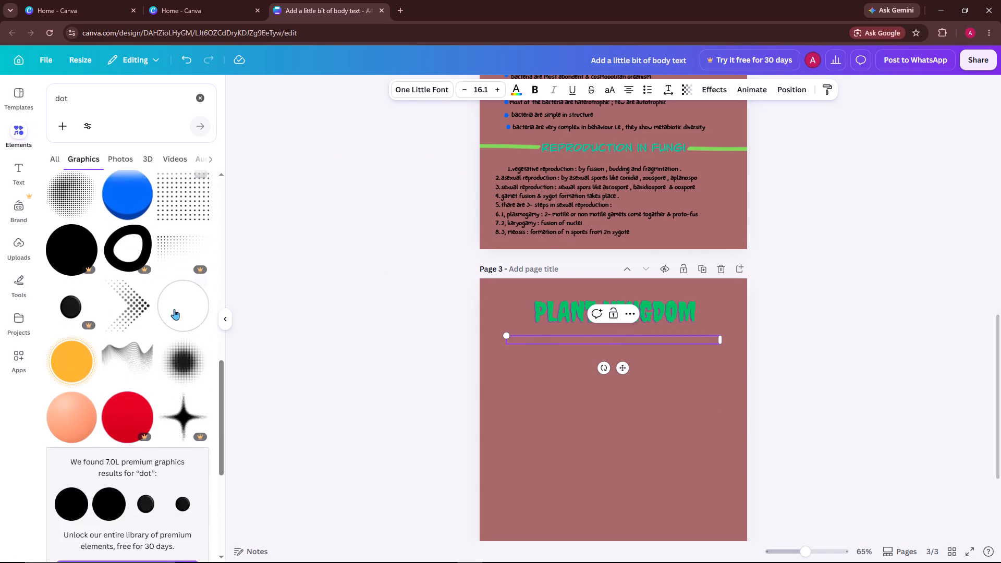
scroll(174, 310, down, 6)
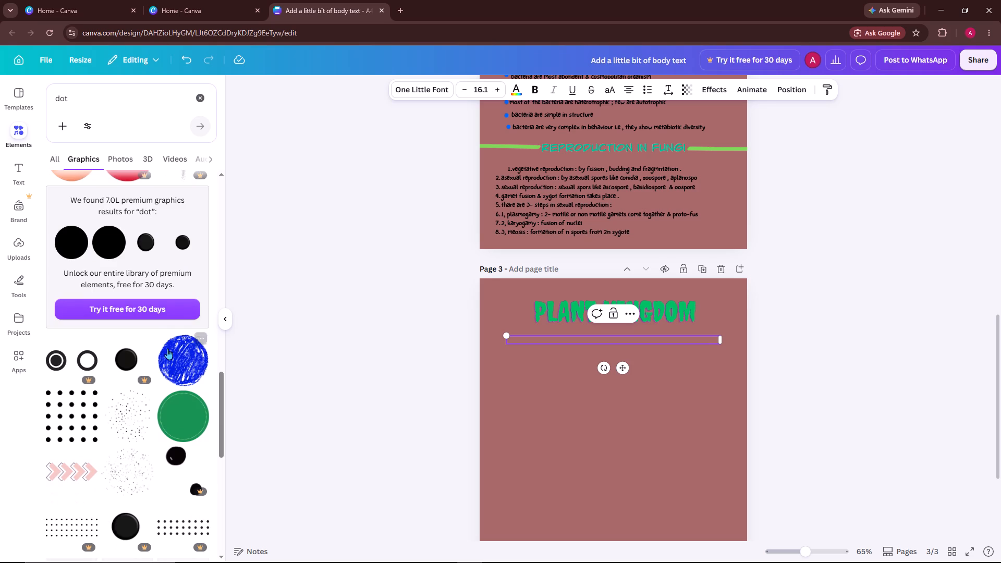
scroll(140, 349, up, 3)
scroll(140, 349, down, 14)
scroll(140, 343, up, 16)
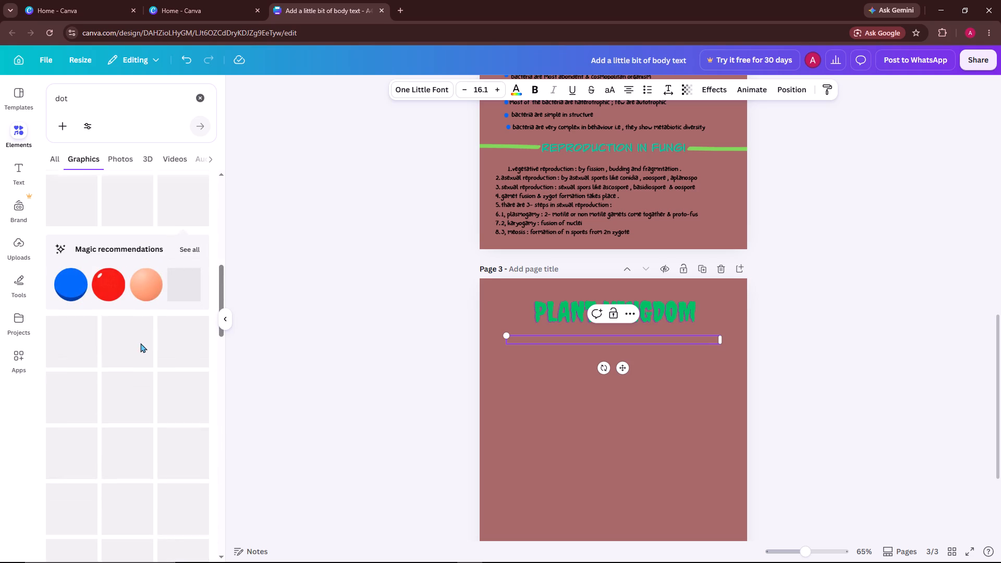
drag(182, 290, 483, 389)
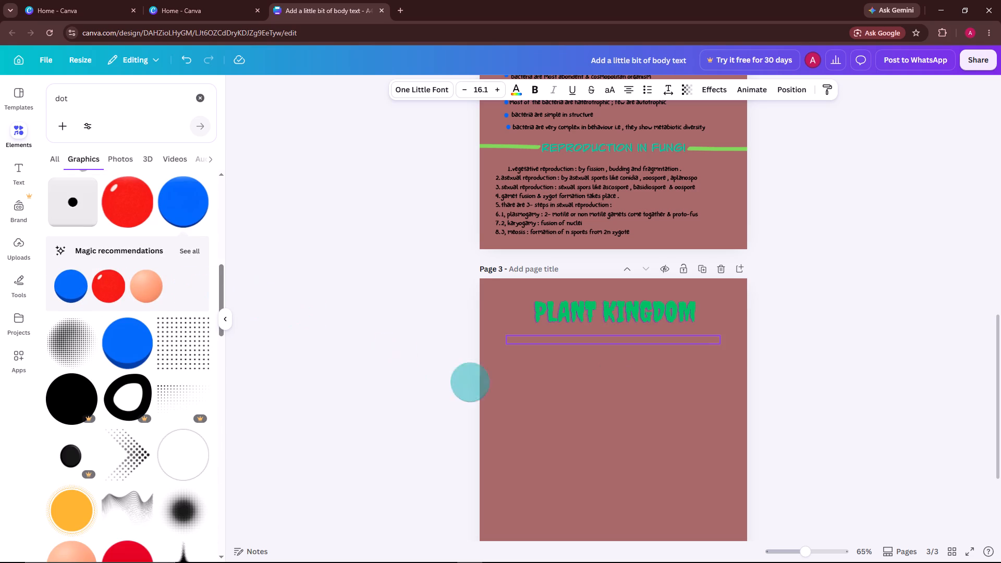
drag(483, 389, 539, 356)
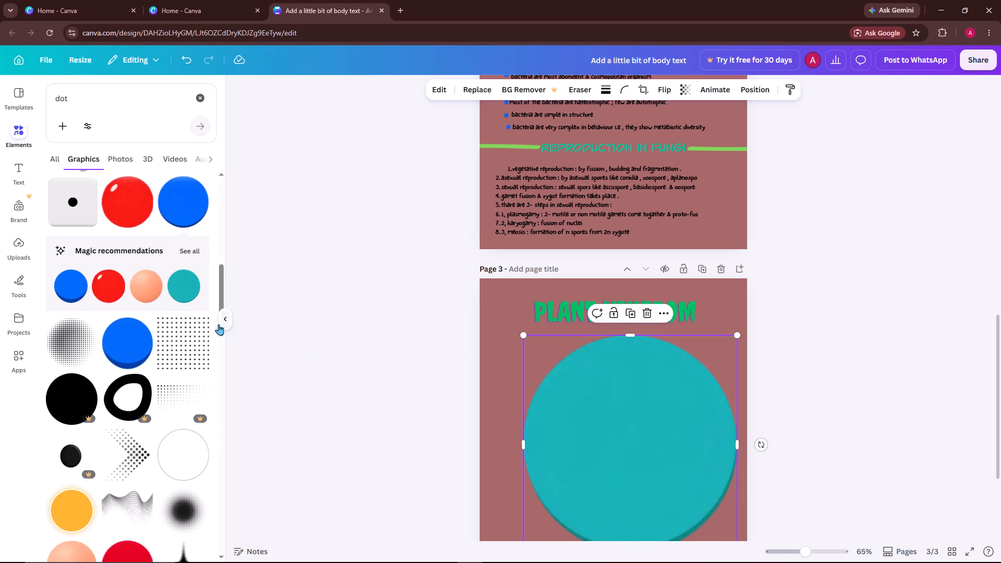
click(226, 325)
Shrink the teal dot to bullet size and place it near page 3's left margin, just below the title.
scroll(321, 331, down, 4)
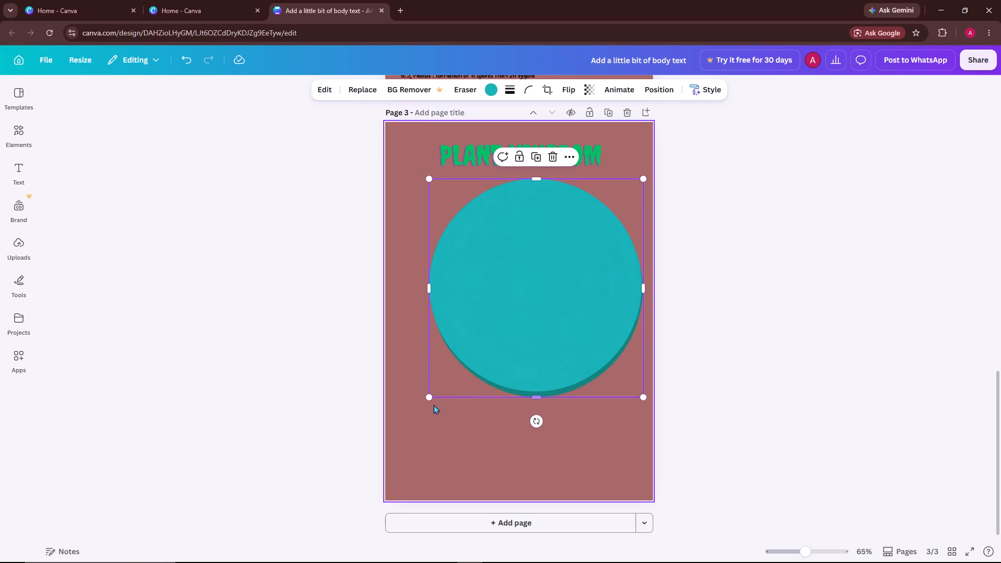
drag(431, 397, 620, 171)
click(612, 230)
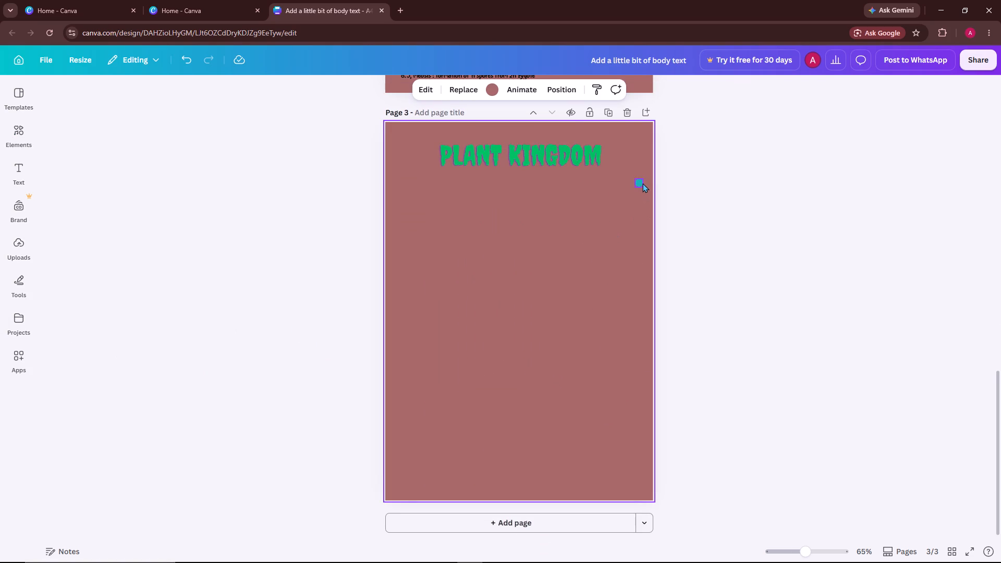
drag(642, 183, 428, 183)
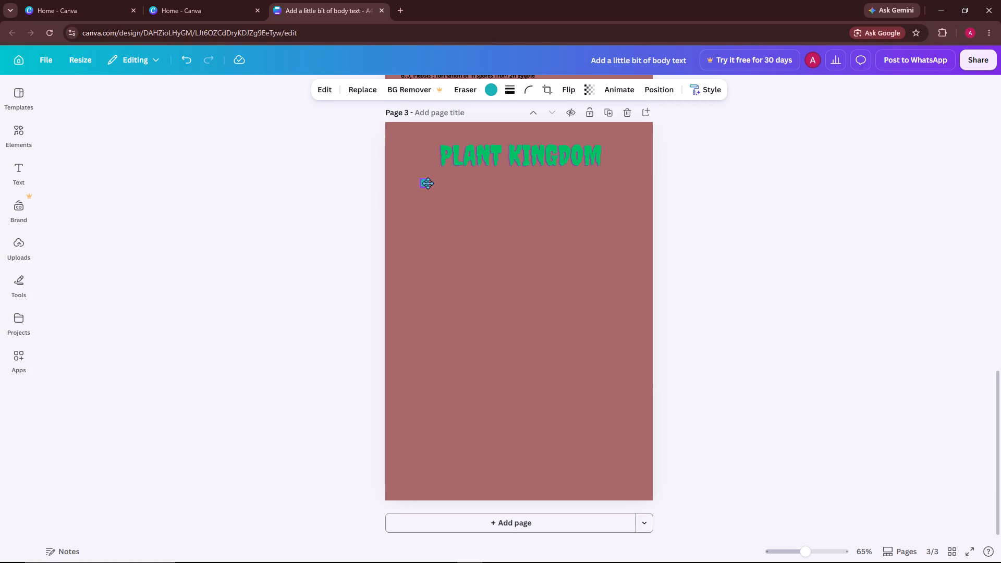
drag(428, 183, 428, 181)
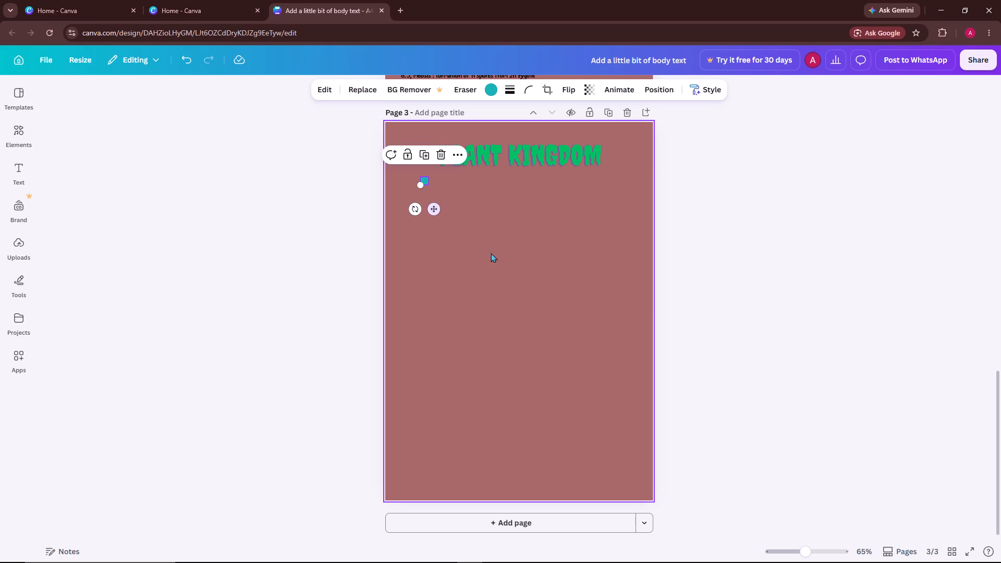
click(501, 259)
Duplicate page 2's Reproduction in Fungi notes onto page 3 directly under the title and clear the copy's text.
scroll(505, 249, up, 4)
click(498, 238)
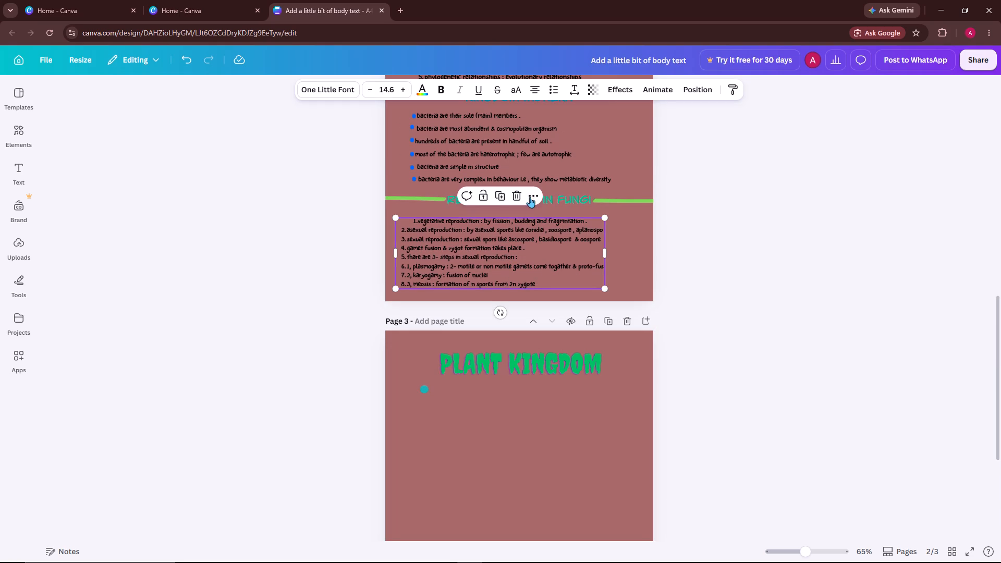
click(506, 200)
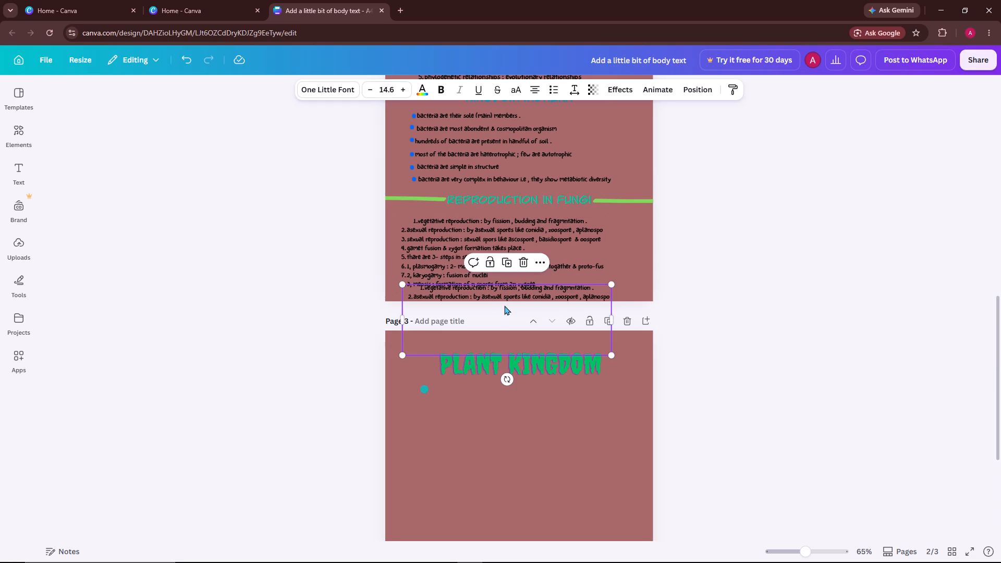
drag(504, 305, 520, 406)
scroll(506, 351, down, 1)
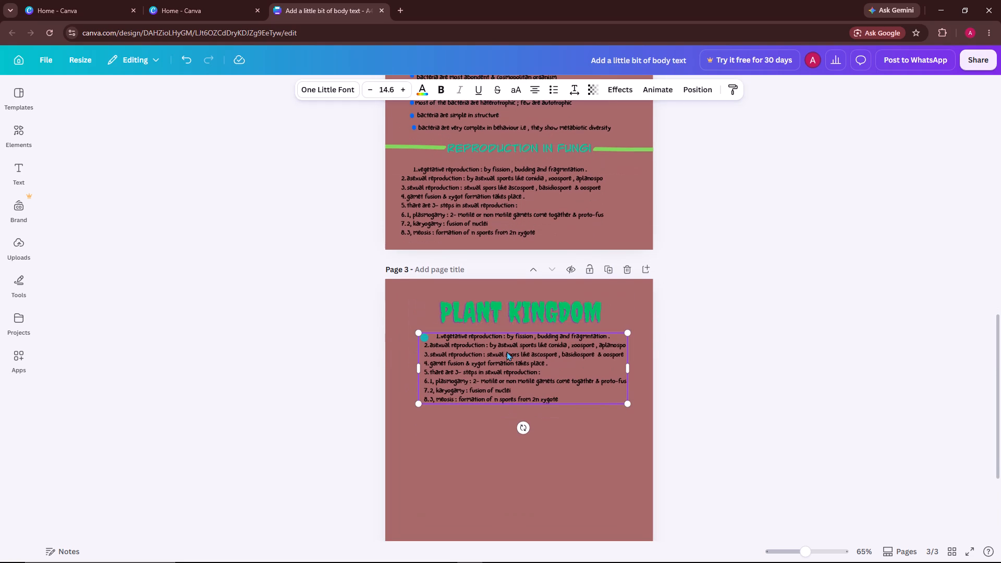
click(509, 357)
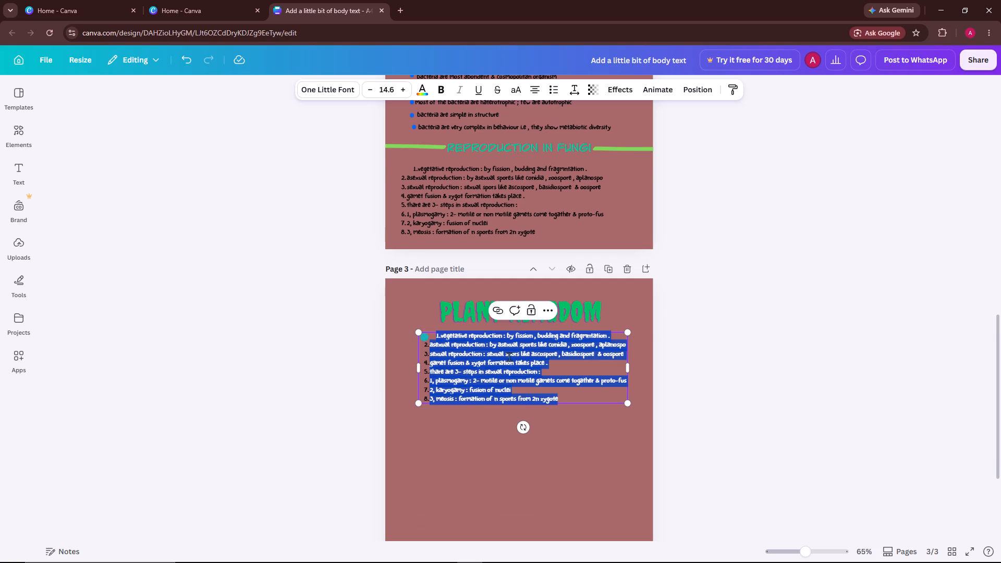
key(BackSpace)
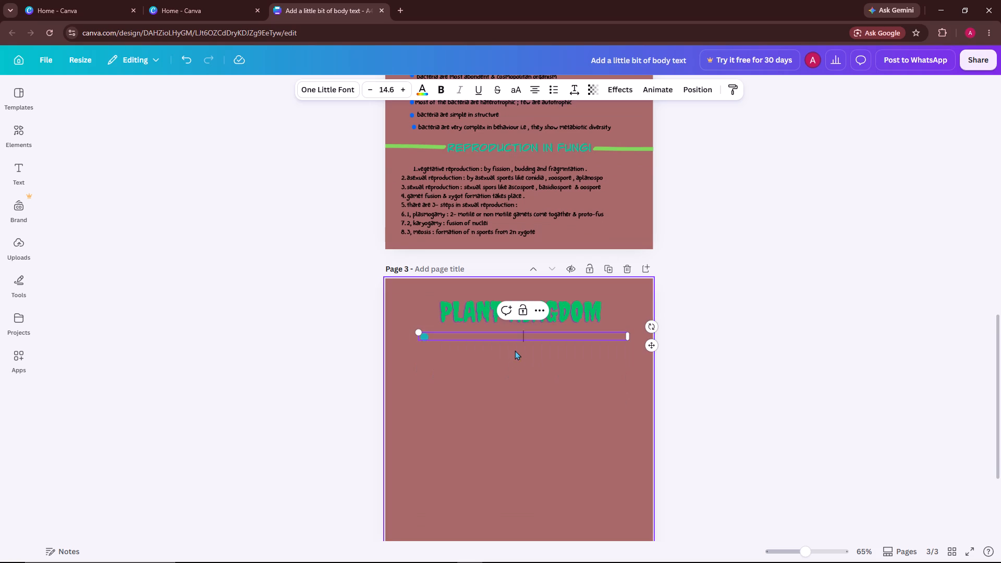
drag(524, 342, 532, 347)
Duplicate page 2's Reproduction in Fungi notes onto page 3, a little below the teal dot, and clear the copy's text.
click(474, 203)
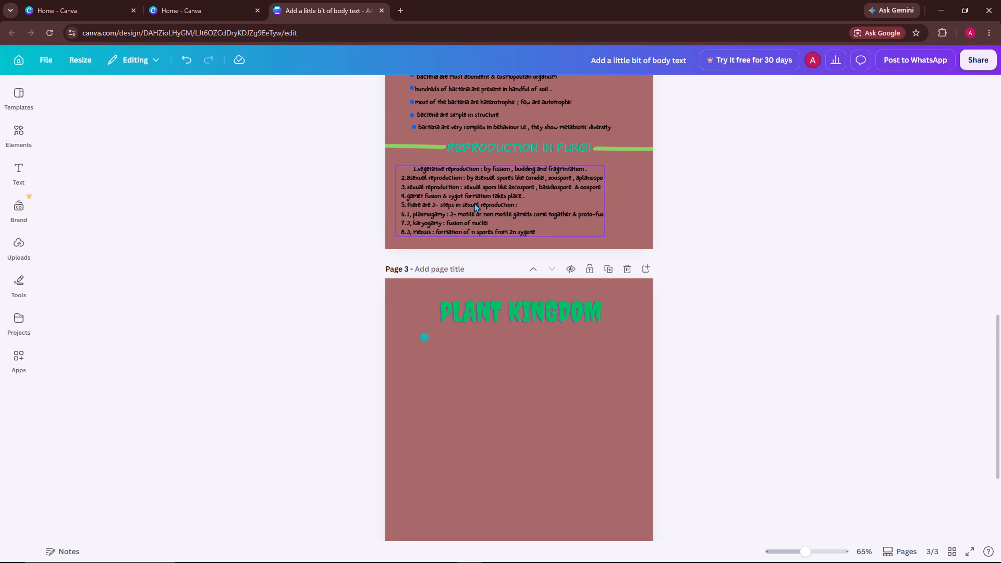
click(502, 145)
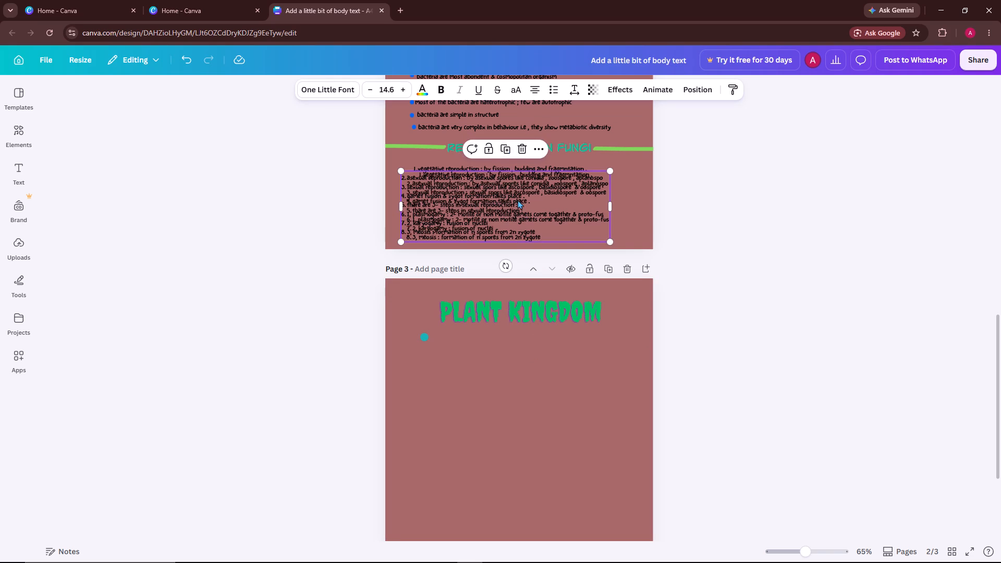
drag(517, 200, 531, 401)
click(543, 401)
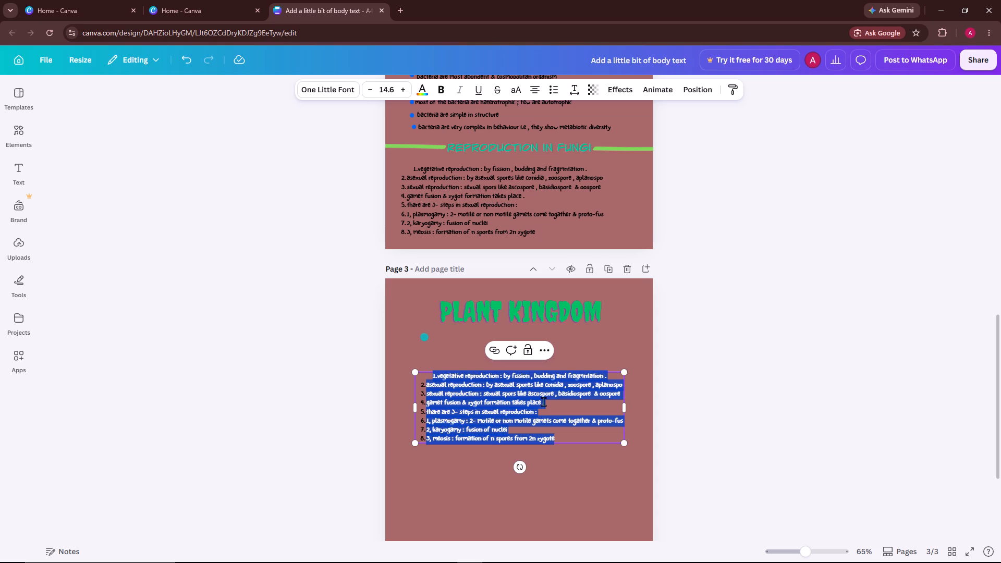
key(BackSpace)
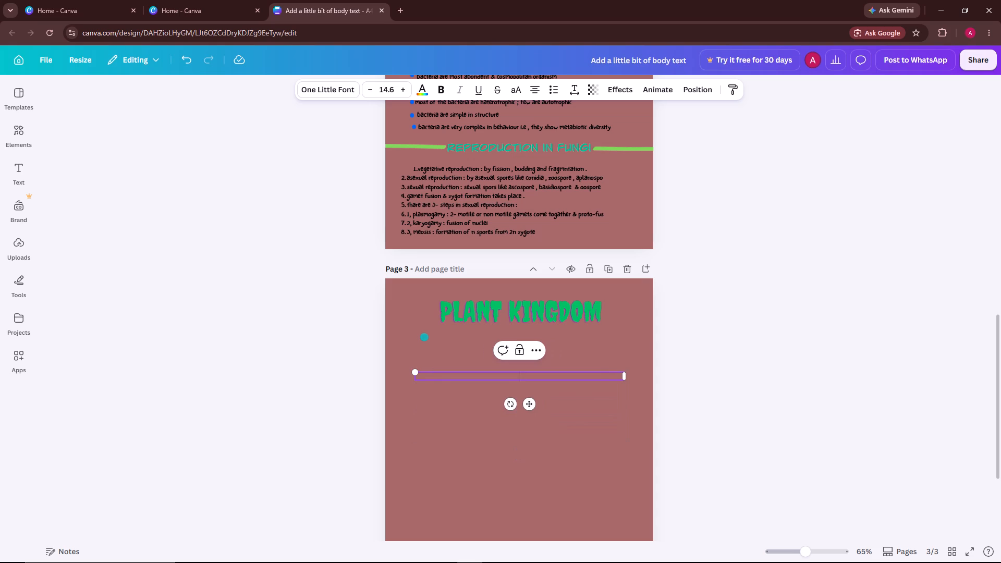
Enter "our understanding for plant kingdom has changed over time" in the emptied text box on page 3.
key(o)
text(ur)
key(space)
text(under)
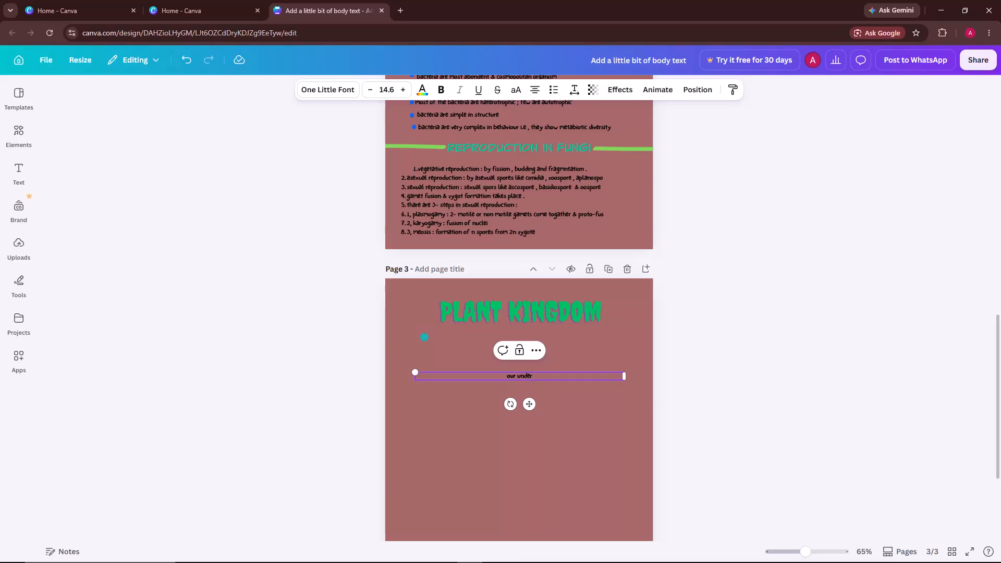
text(st)
text(andi)
text(ng)
key(space)
text(for)
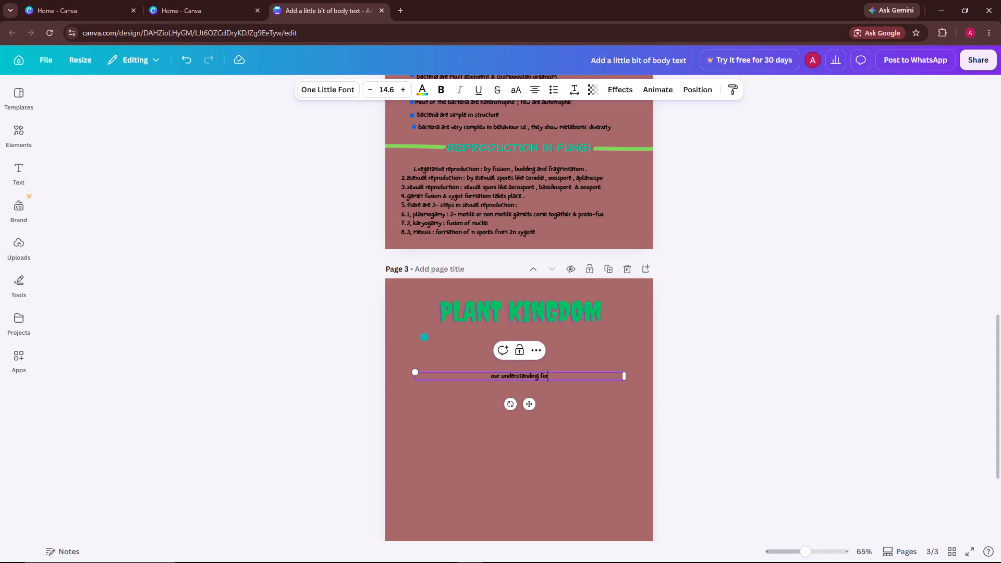
key(space)
text(plant)
key(space)
text(kin)
text(gdom)
key(space)
text(has)
key(space)
text(cha)
text(nged)
key(space)
text(over)
key(space)
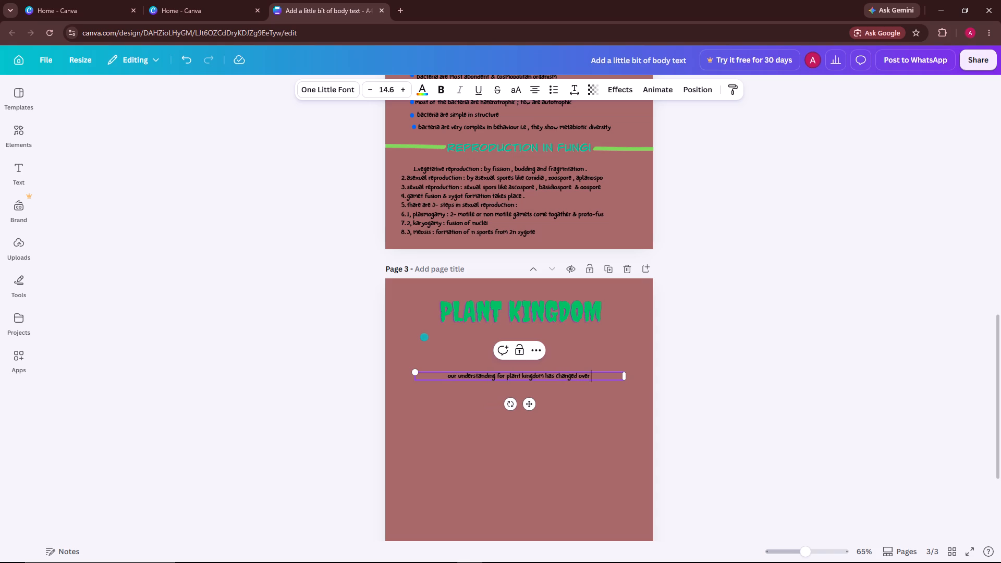
text(time)
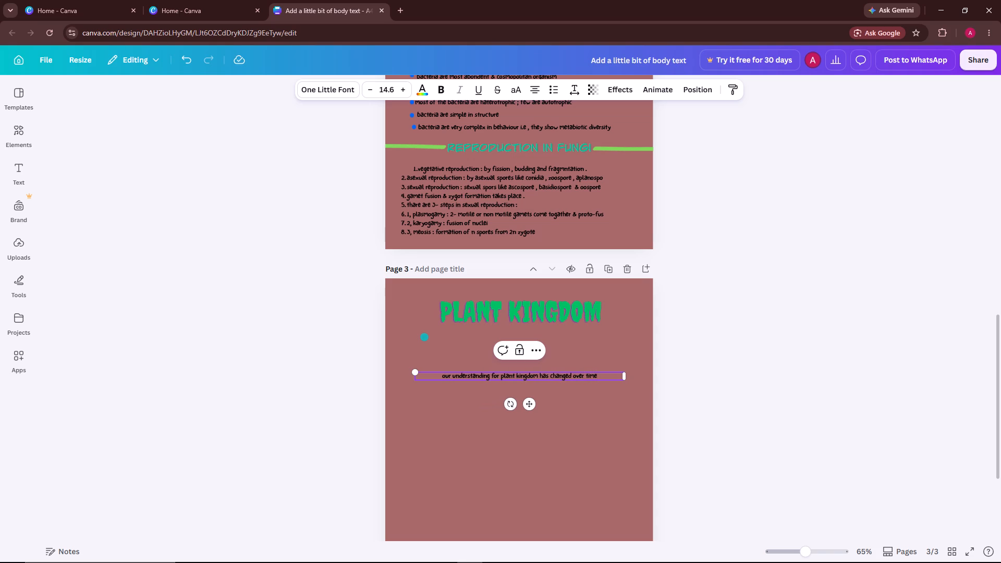
Continue page 3's body sentence with "; as in two kingdom system of classification".
key(space)
text(; as in)
key(space)
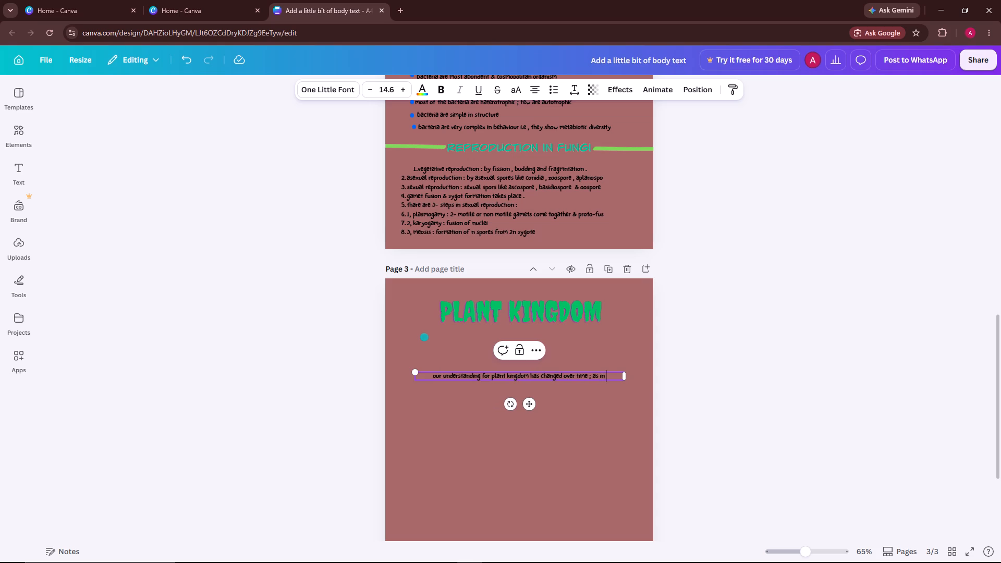
text(te)
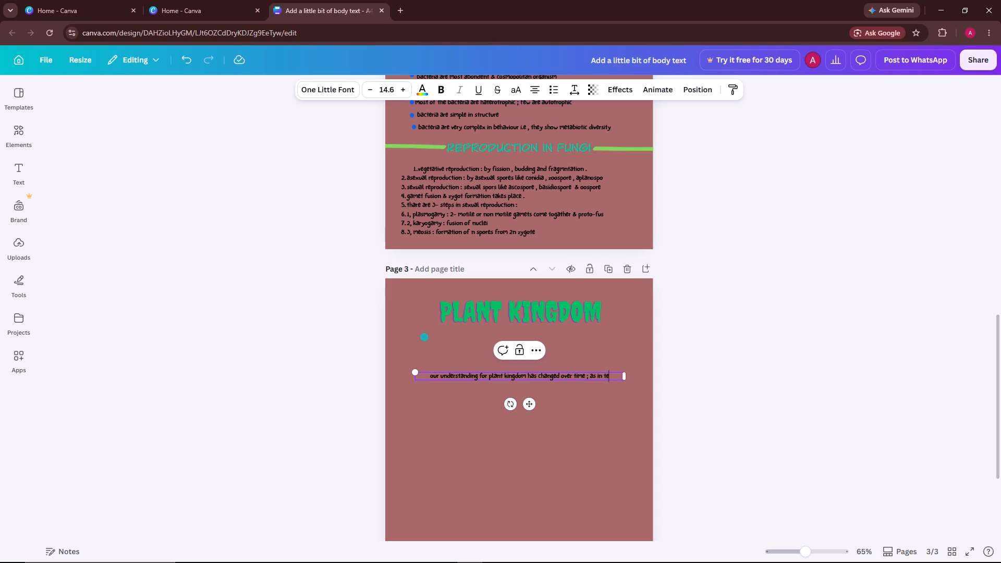
key(BackSpace)
text(wo)
key(space)
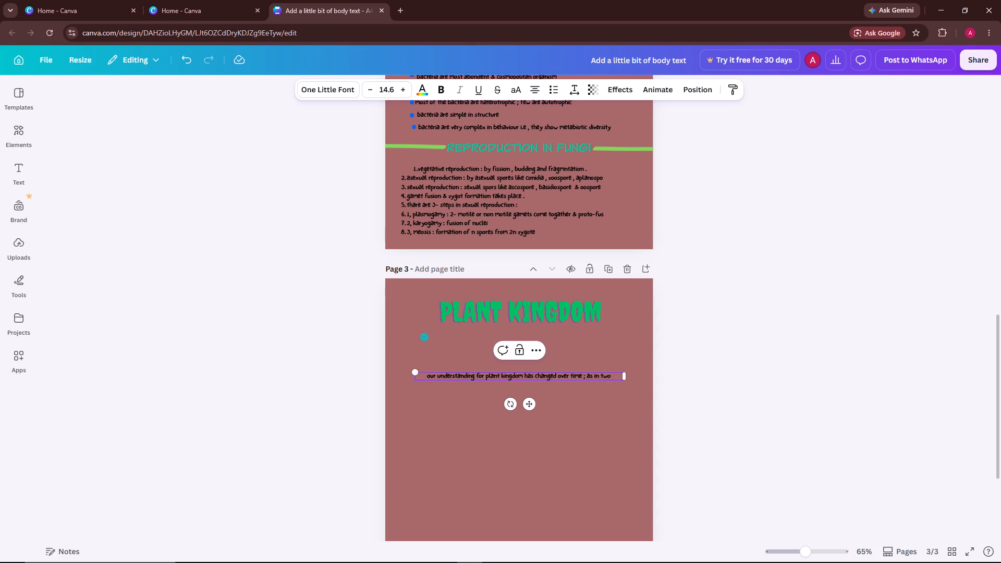
text(kingdom)
key(space)
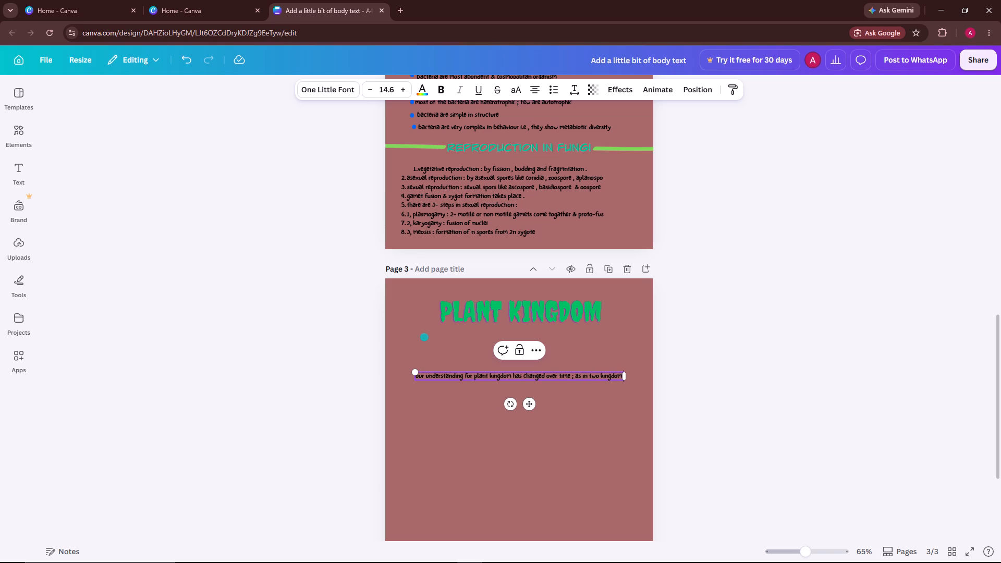
text(su)
key(BackSpace)
text(ystem)
key(space)
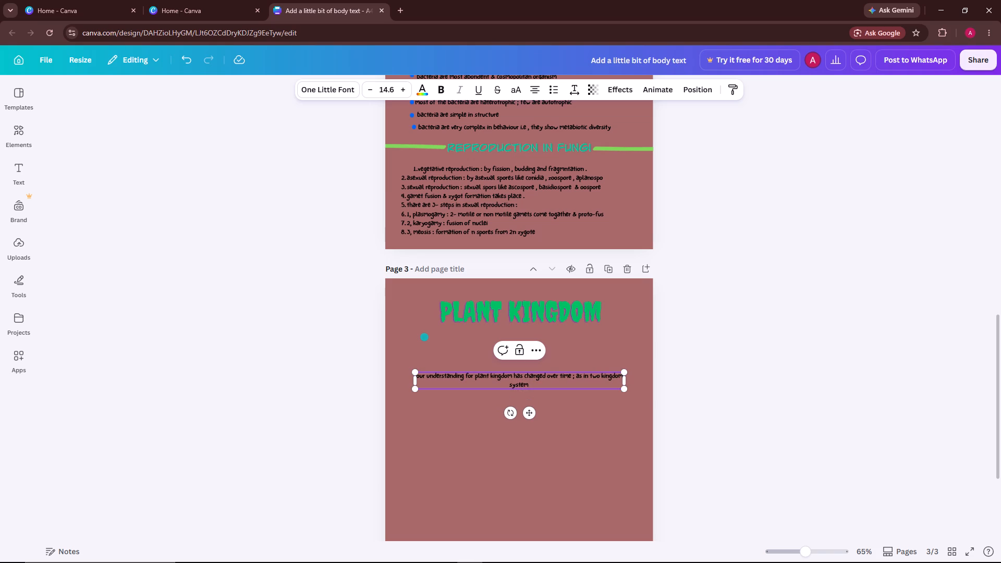
key(p)
key(BackSpace)
text(of)
key(space)
text(classification)
key(space)
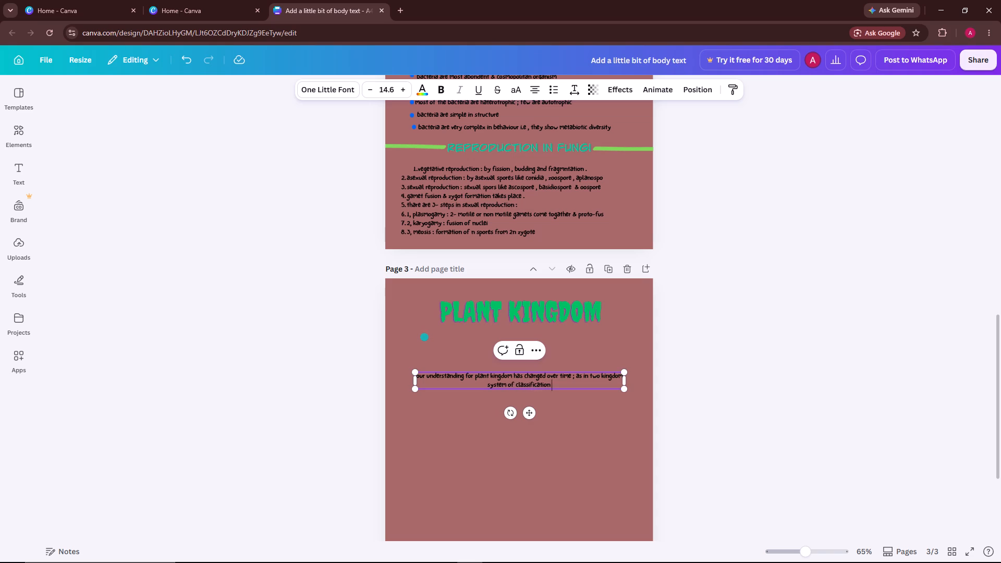
Extend the page 3 body text with "- all cell wall containing organisms were considered plants but".
text(-)
key(space)
text(all cell wall)
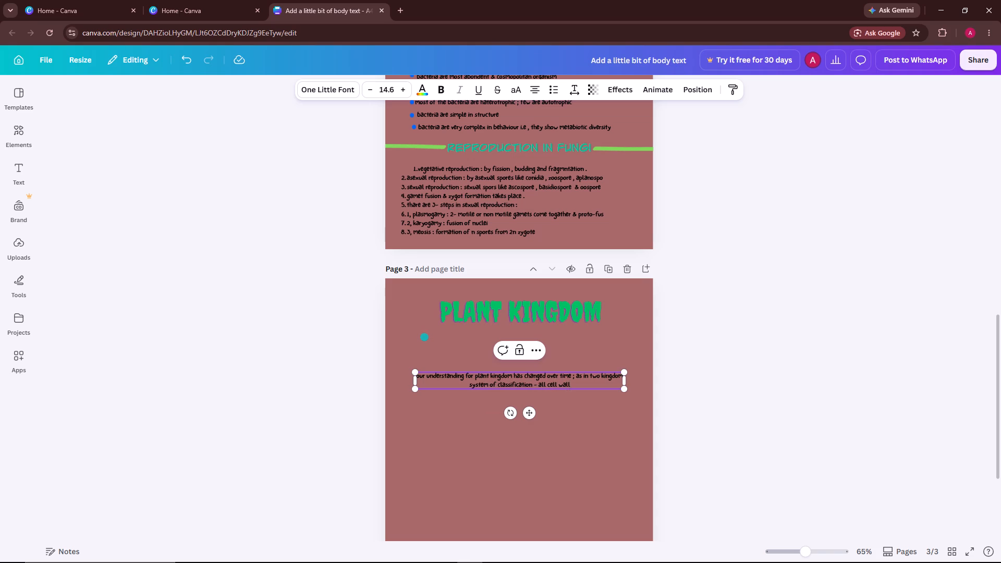
key(space)
text(con)
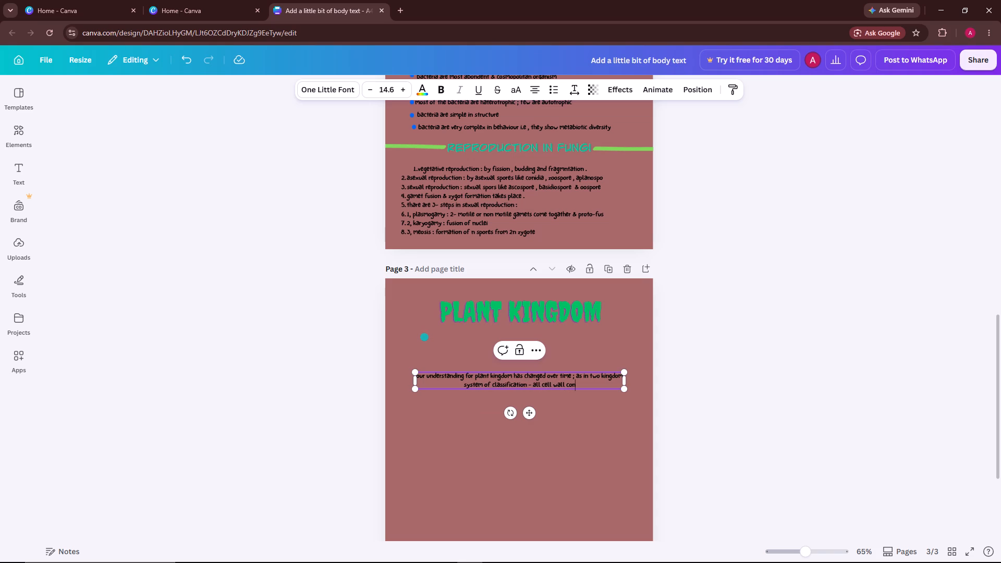
text(tai)
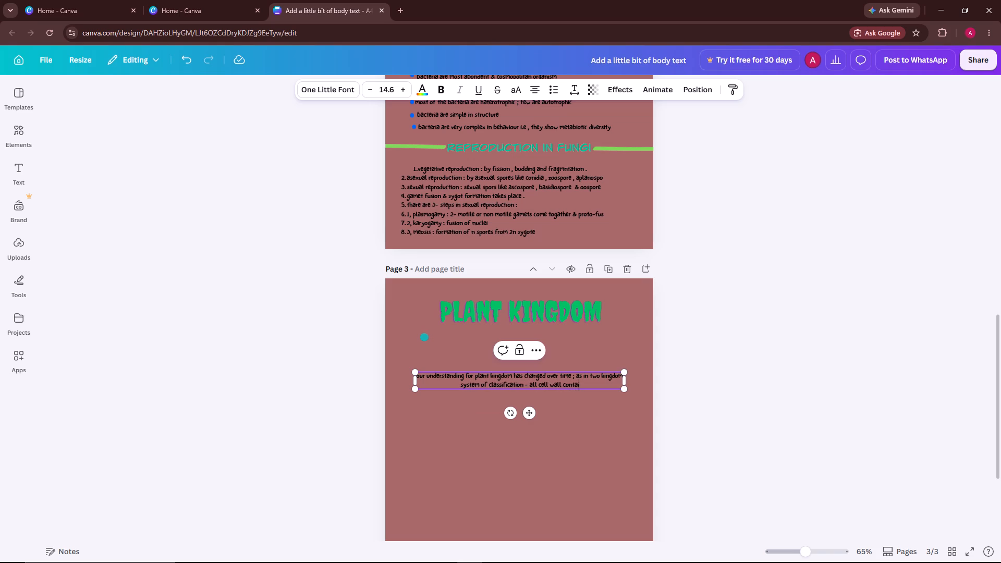
text(ning)
key(space)
text(orga)
text(nism)
key(s)
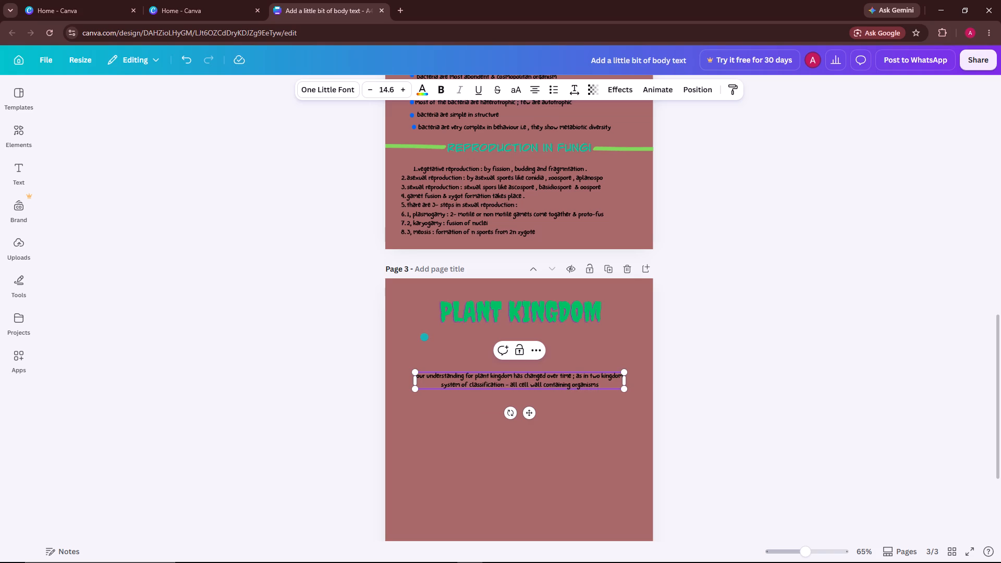
key(space)
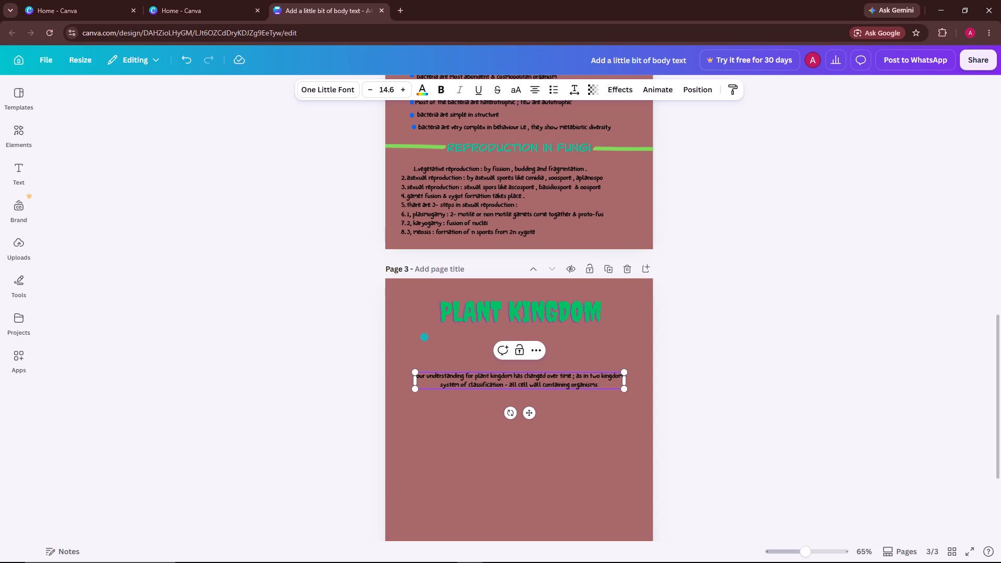
text(we)
text(re)
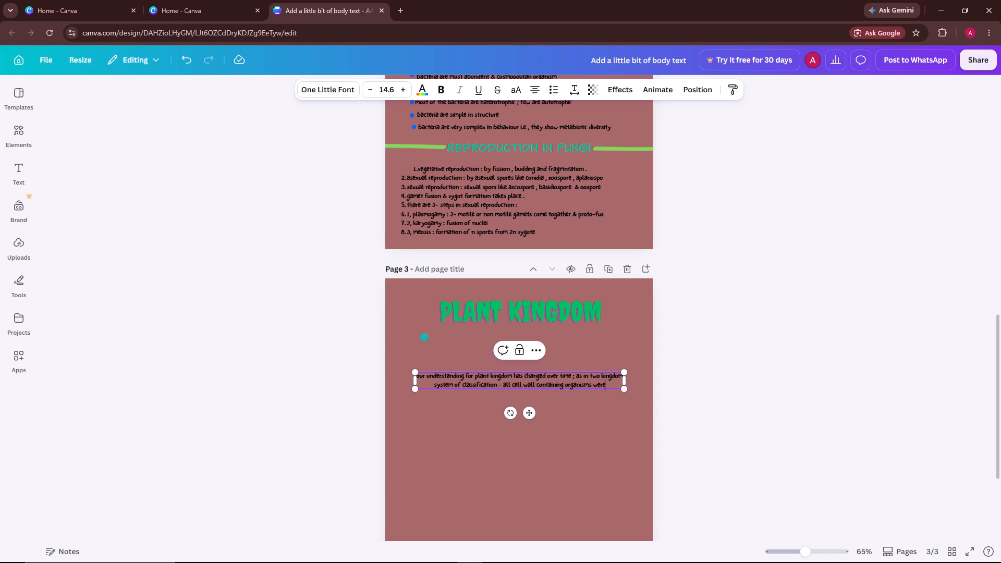
key(space)
text(con)
text(si)
text(der)
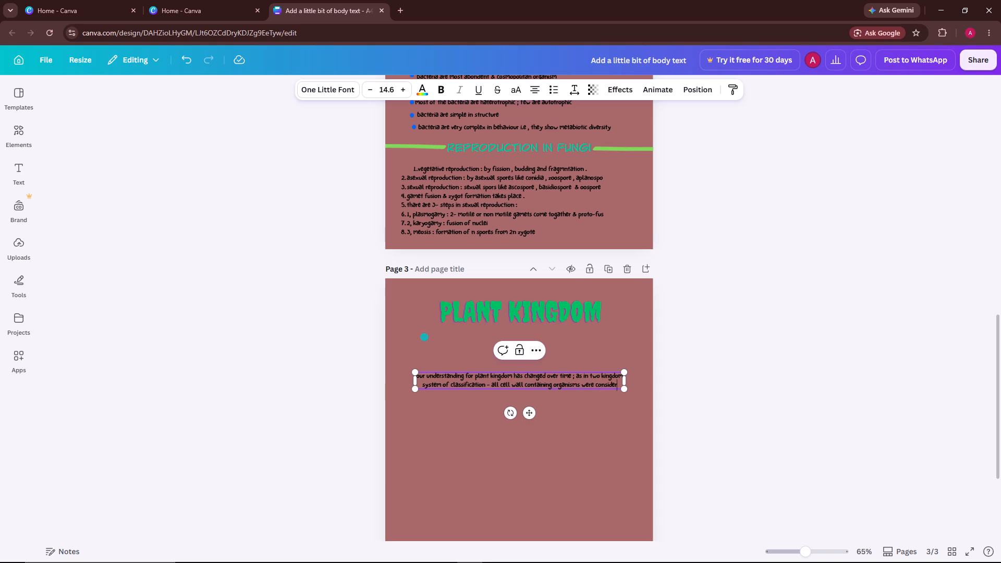
text(ed plant)
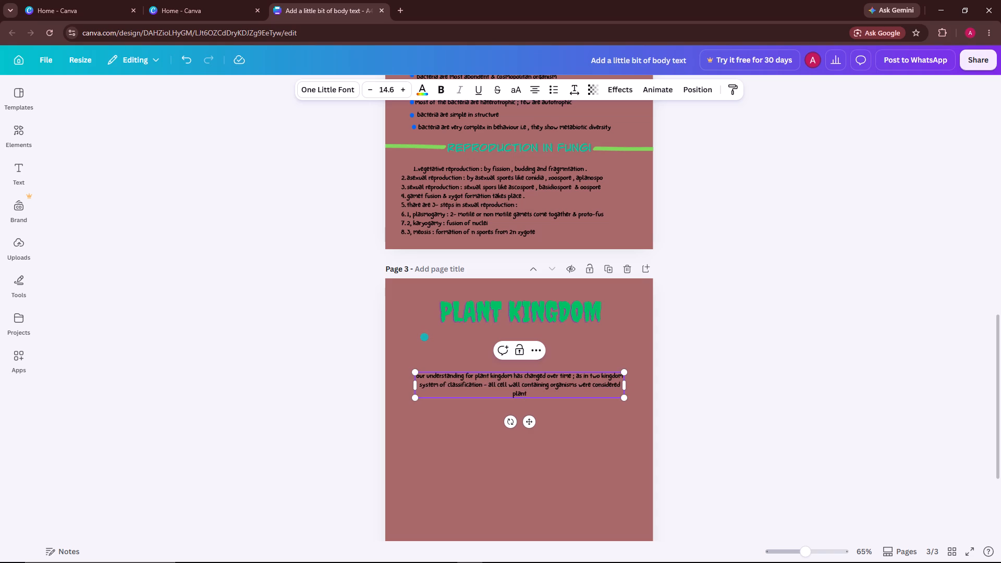
text(s but)
Add "now only algae . nryophytes ," to the end of the page 3 body text.
key(space)
key(n)
key(a)
key(BackSpace)
text(ow)
key(space)
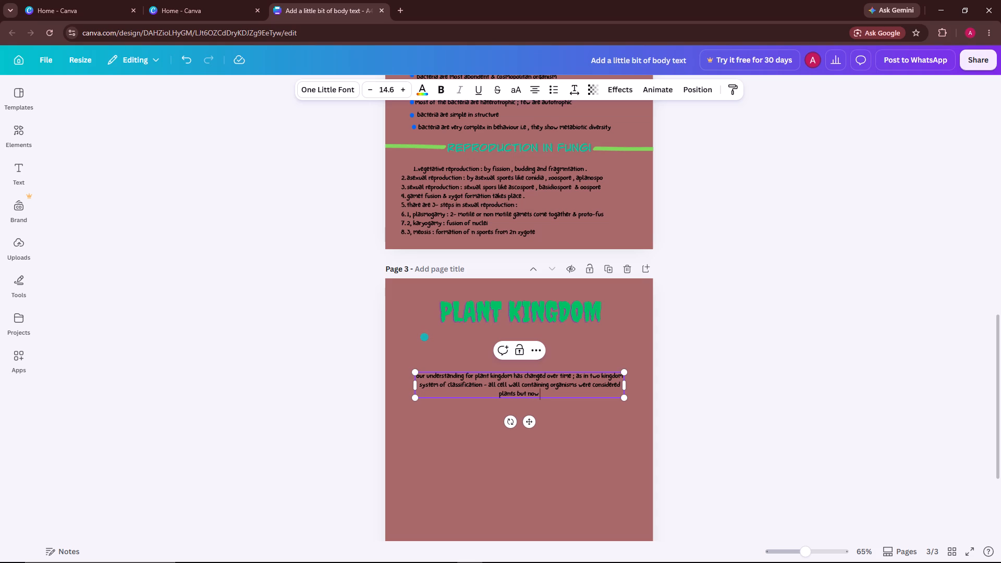
text(only)
key(space)
text(algae)
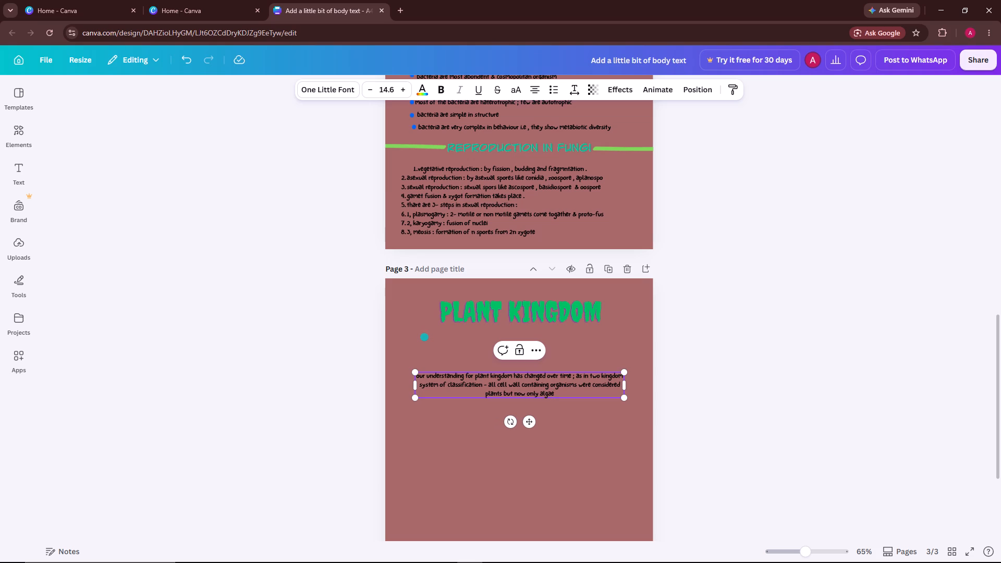
key(space)
text(.)
key(space)
key(n)
text(ryo)
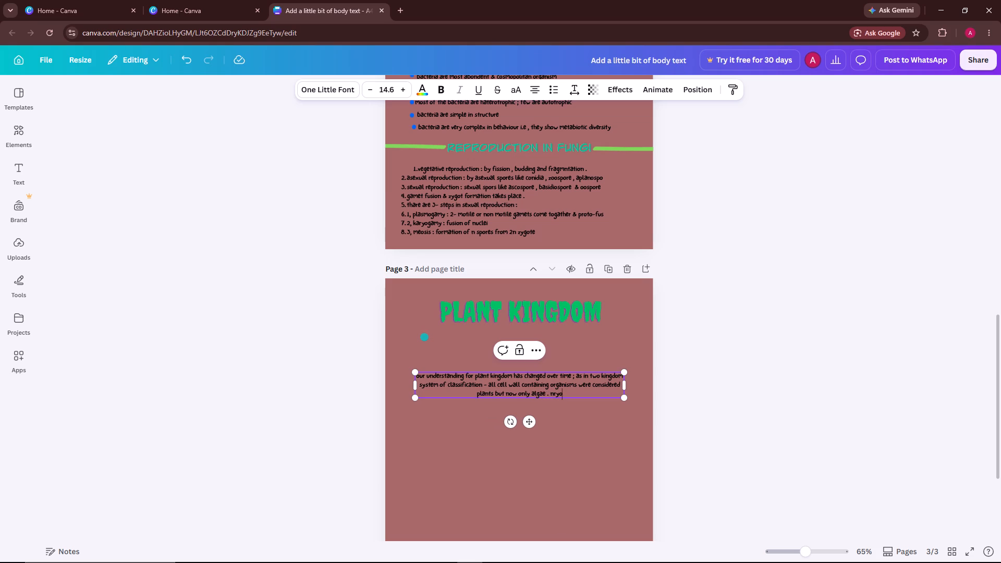
text(phy)
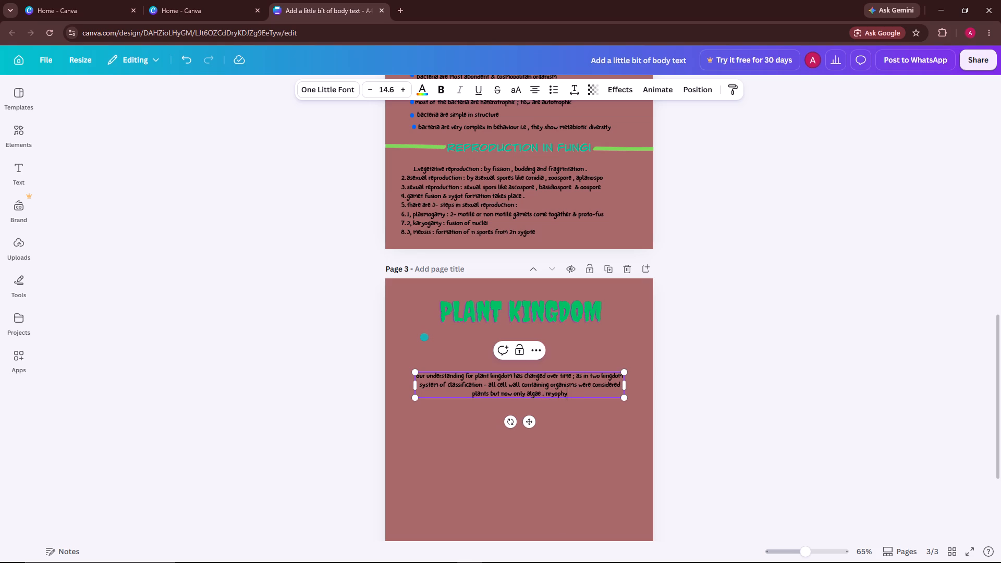
text(tes)
key(space)
text(,)
key(space)
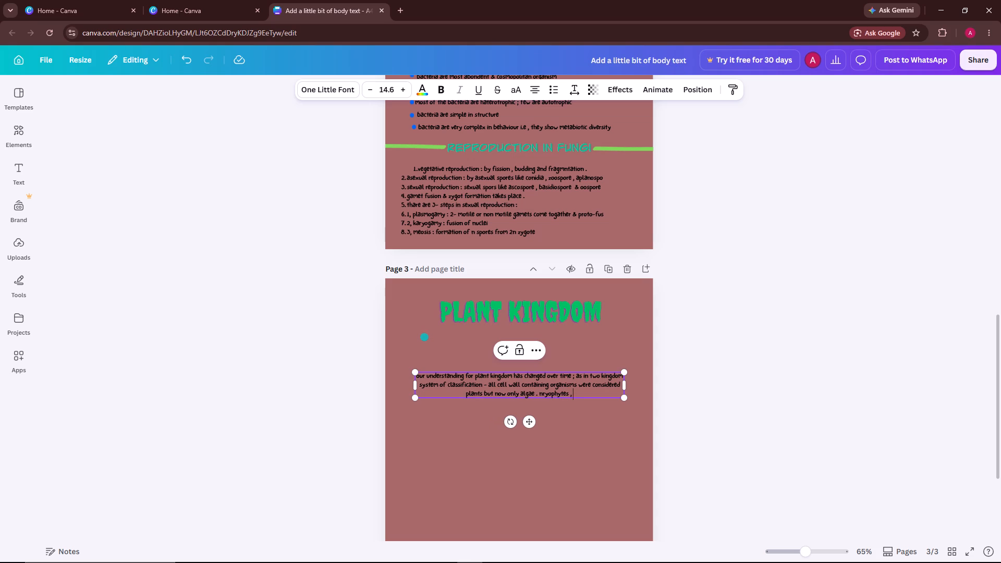
Add "pteridophytes ," to the end of the page 3 body text.
key(p)
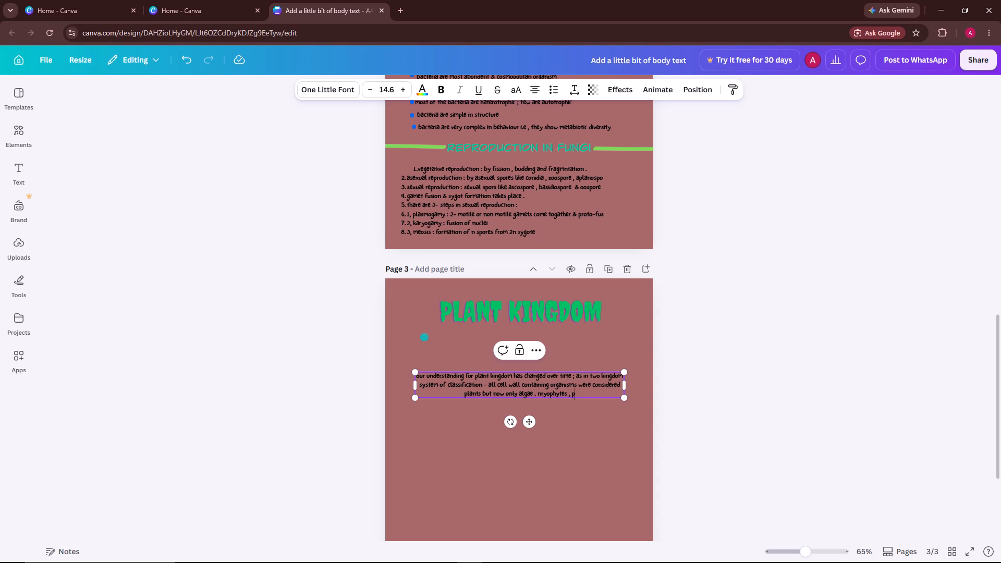
key(t)
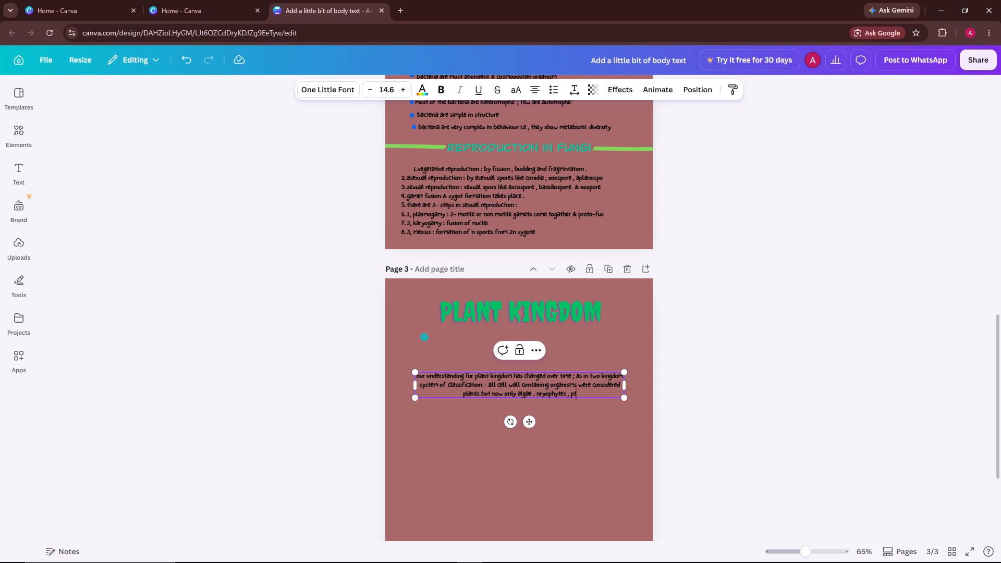
text(eridophyte)
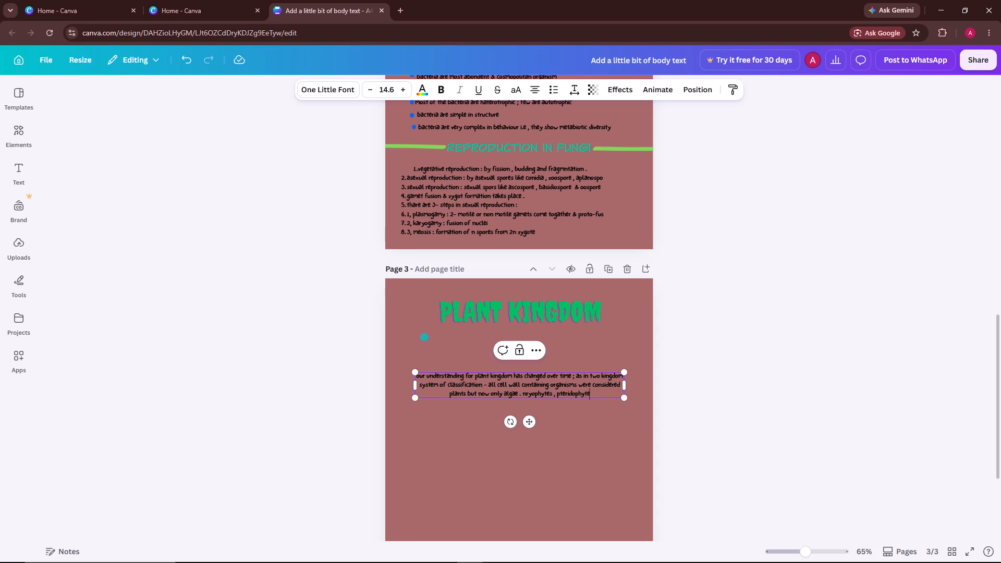
key(s)
key(space)
text(;)
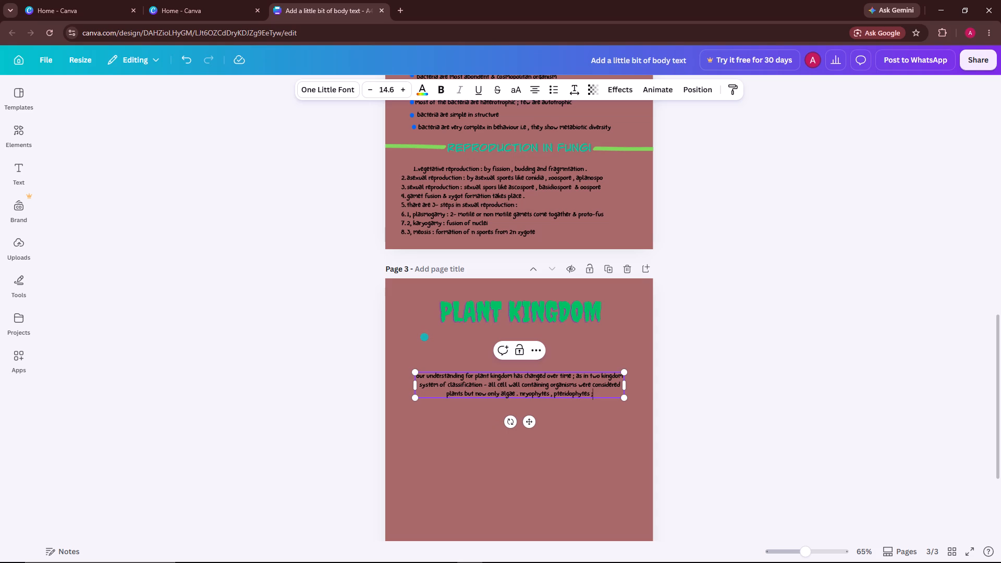
key(BackSpace)
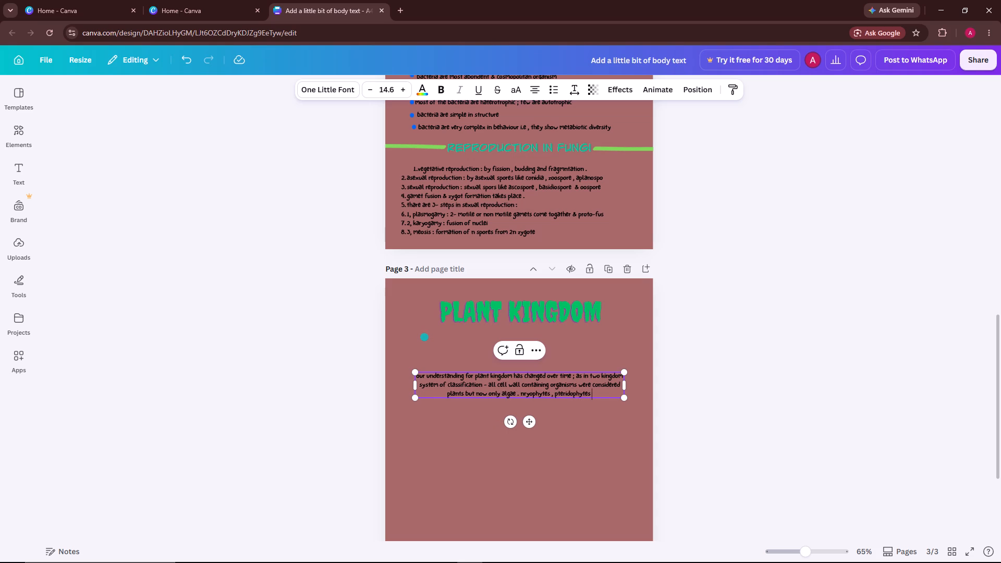
key(period)
key(BackSpace)
text(,)
key(space)
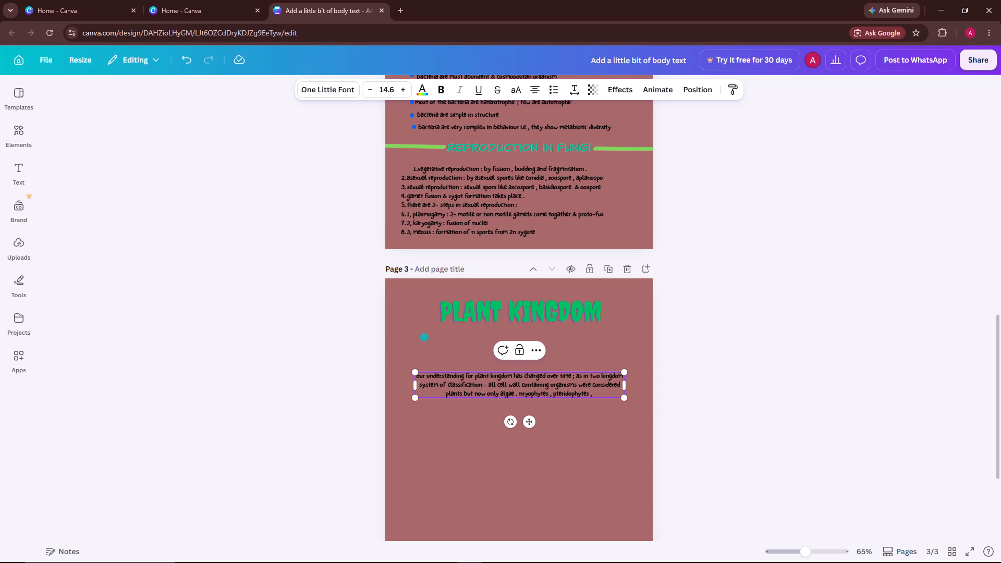
Continue the plant list in the page 3 body text with "gymnosperms and angiosperms".
text(gymno)
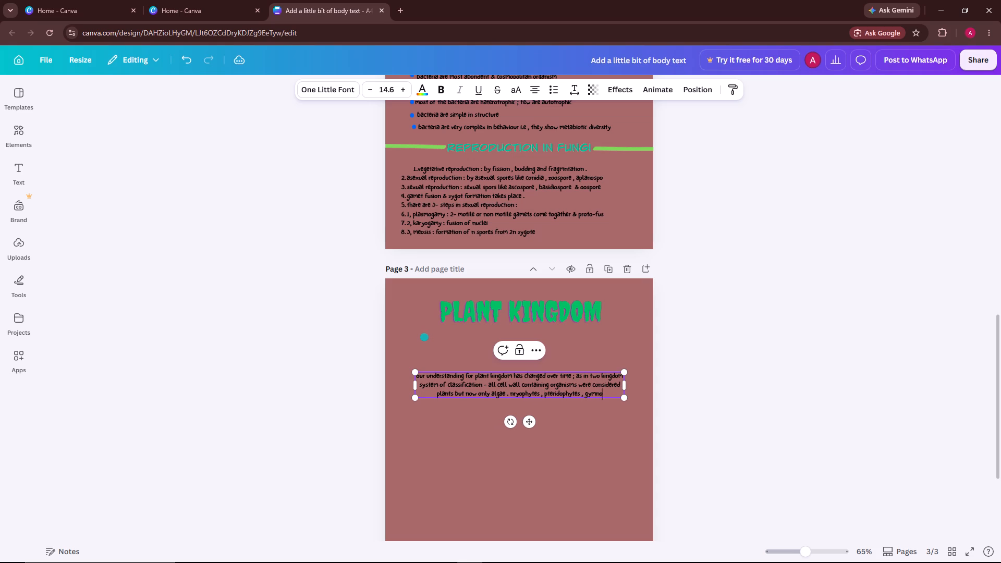
key(s)
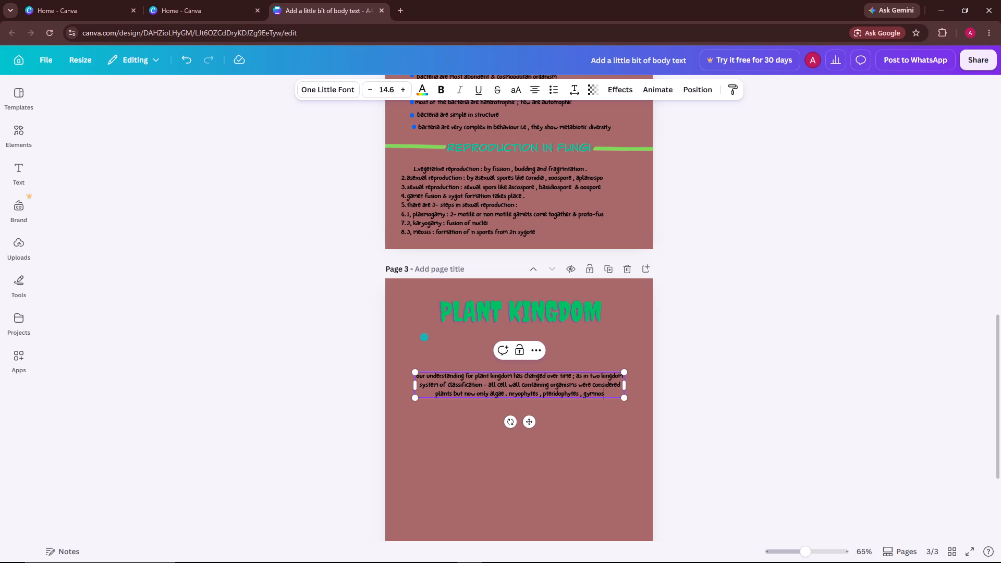
text(per)
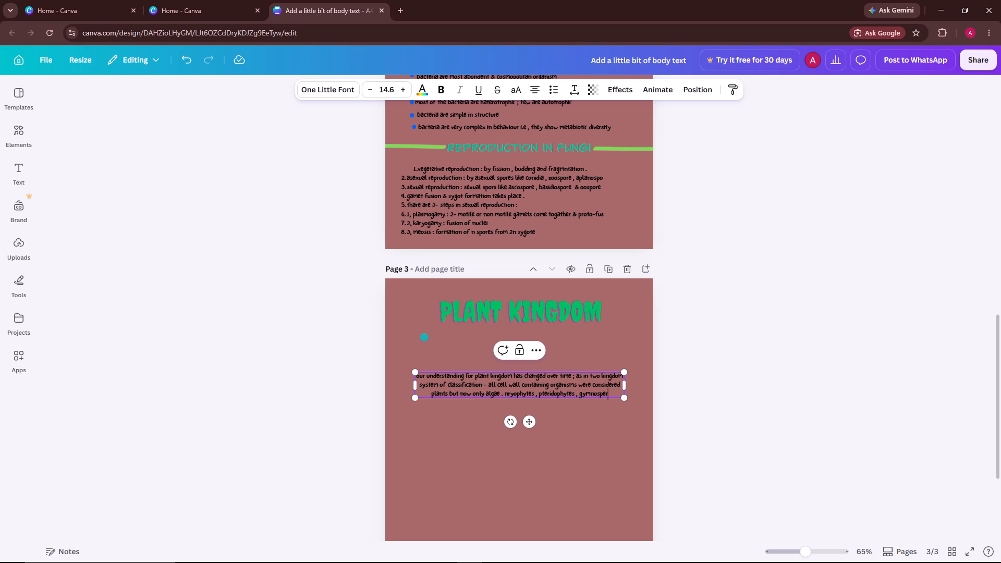
text(ms)
key(space)
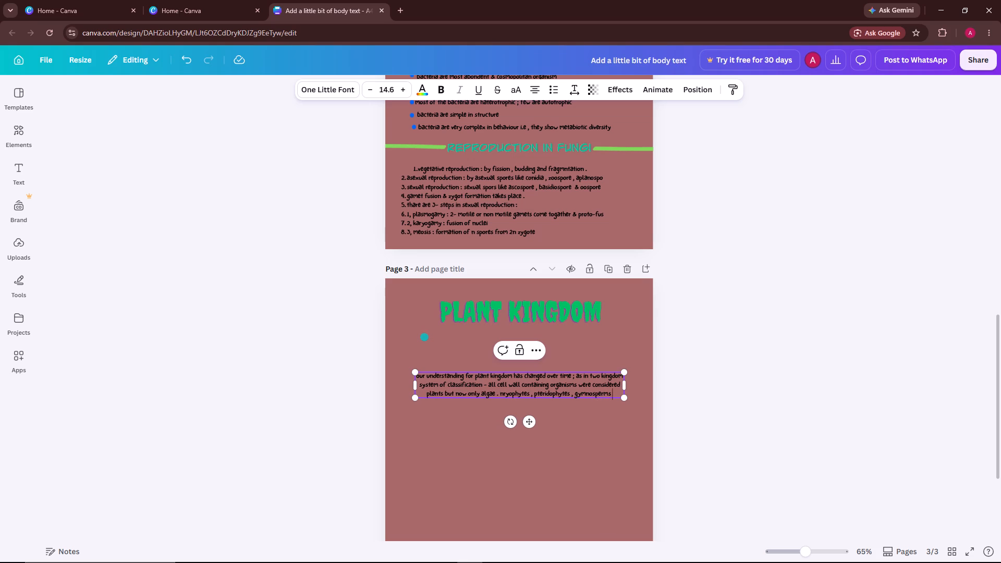
text(and)
key(space)
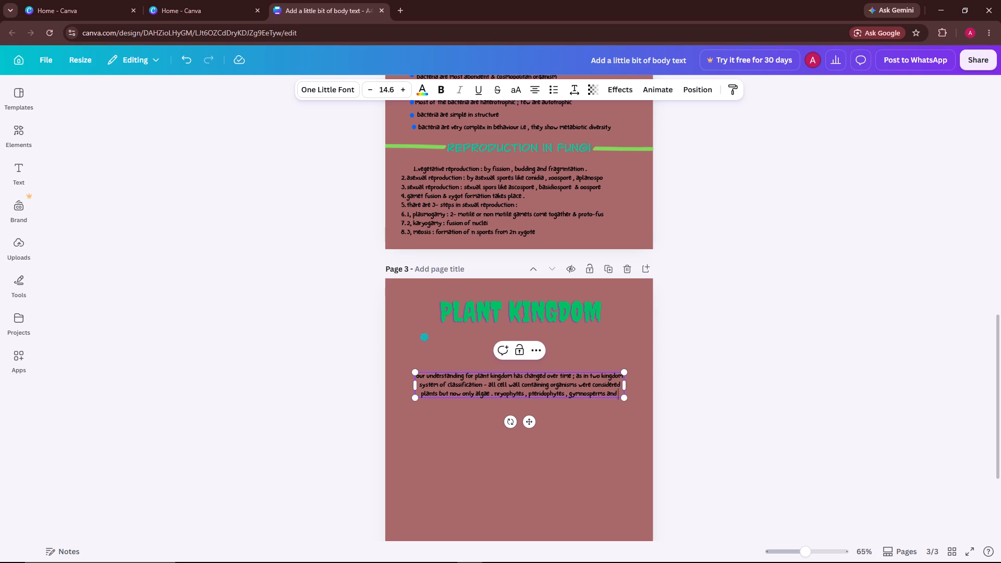
text(ani)
key(BackSpace)
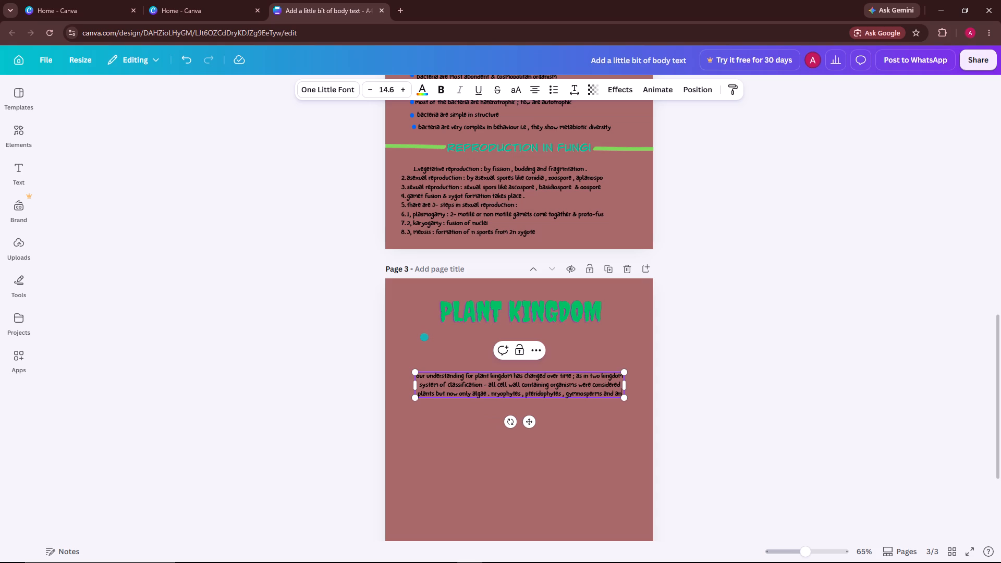
text(gio)
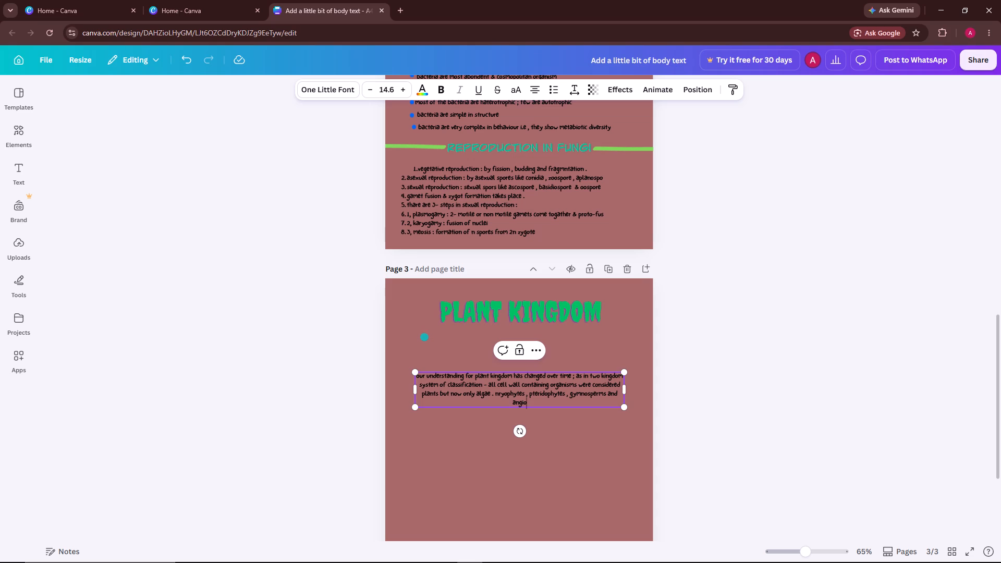
text(sperm)
key(s)
Finish the page 3 body sentence with "and were considered plants.".
key(space)
text(and)
key(space)
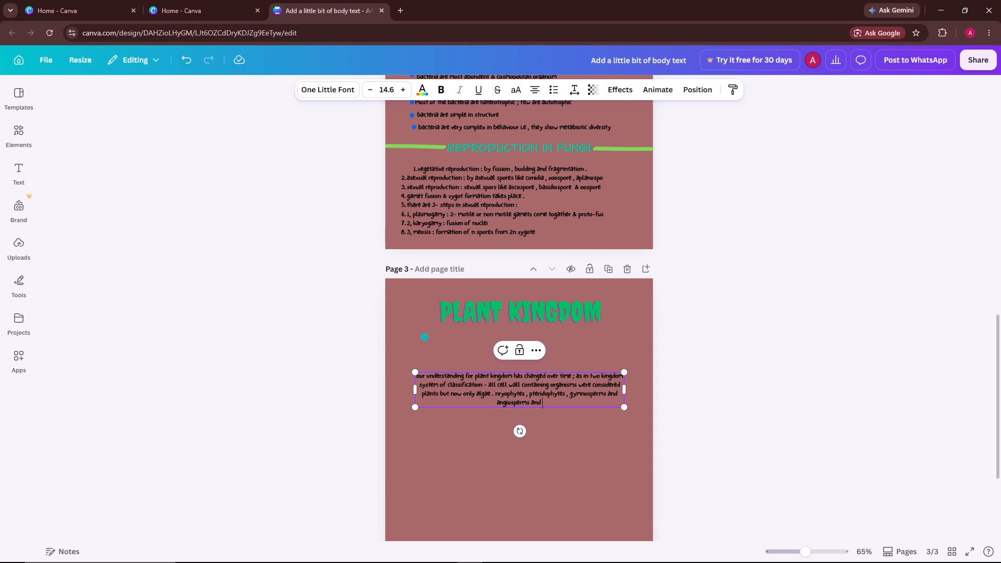
text(were)
key(space)
text(consi)
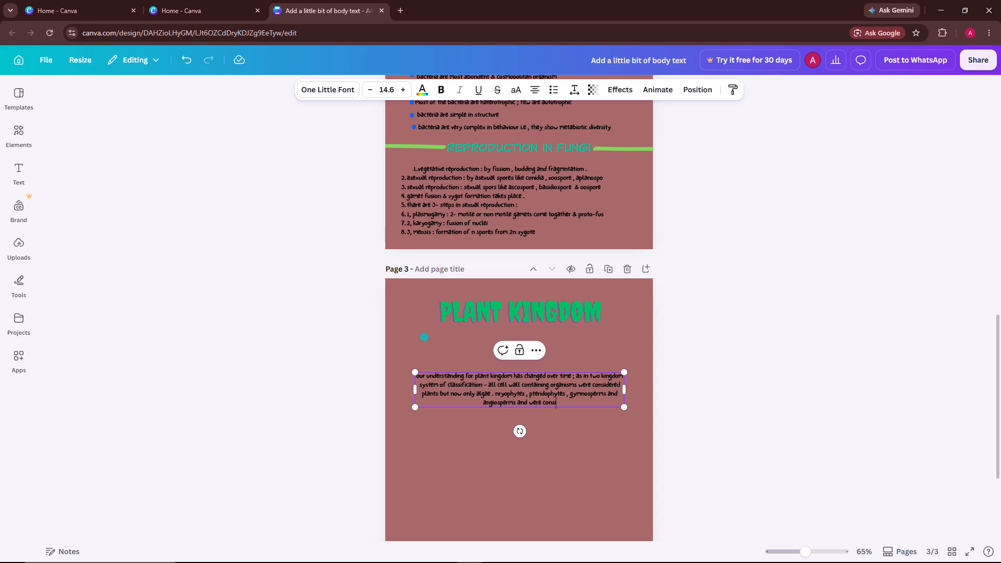
text(der)
text(ed)
key(space)
text(plants)
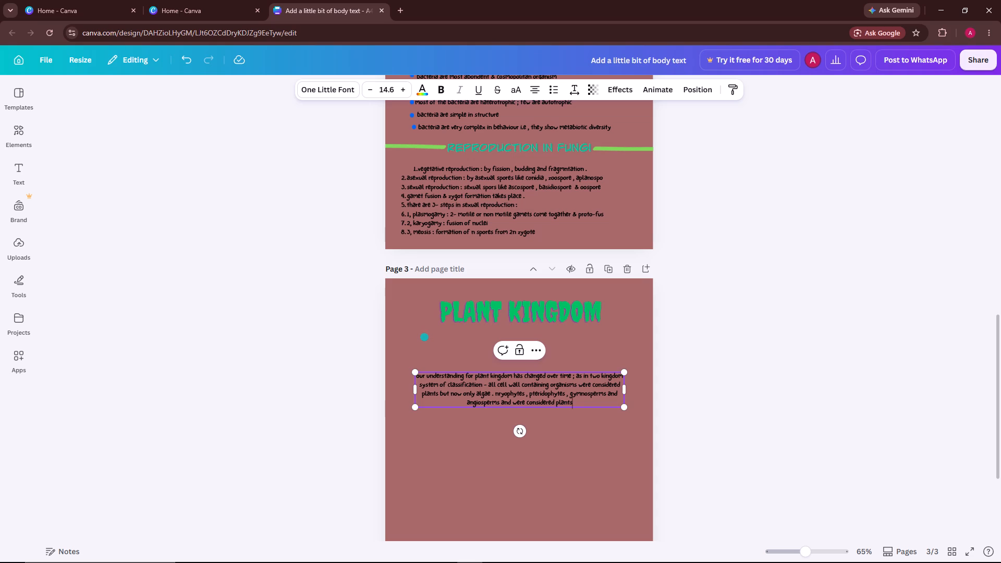
key(period)
Move the body text box up under the Plant Kingdom heading so its first line starts beside the teal dot.
click(484, 442)
drag(491, 394, 506, 357)
click(506, 417)
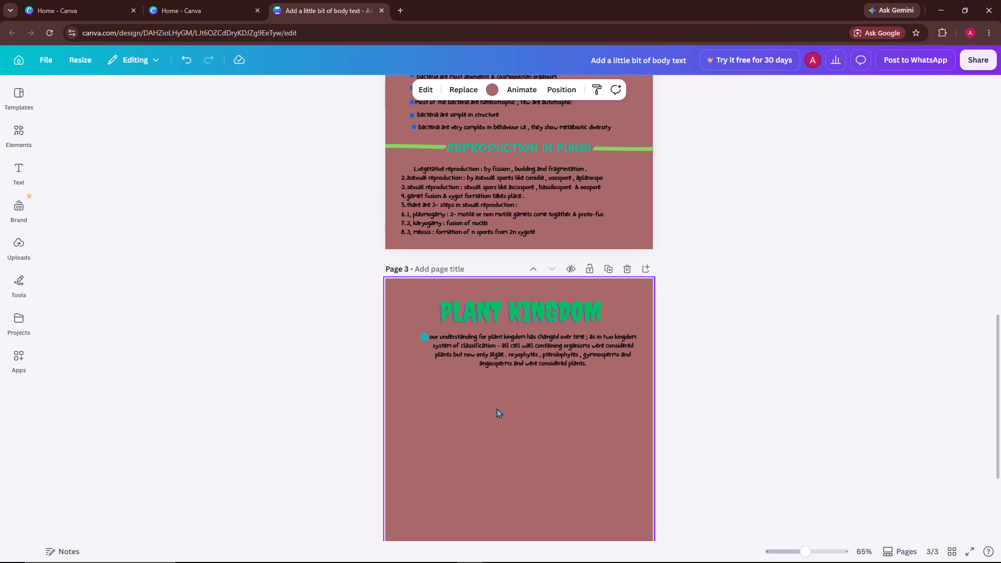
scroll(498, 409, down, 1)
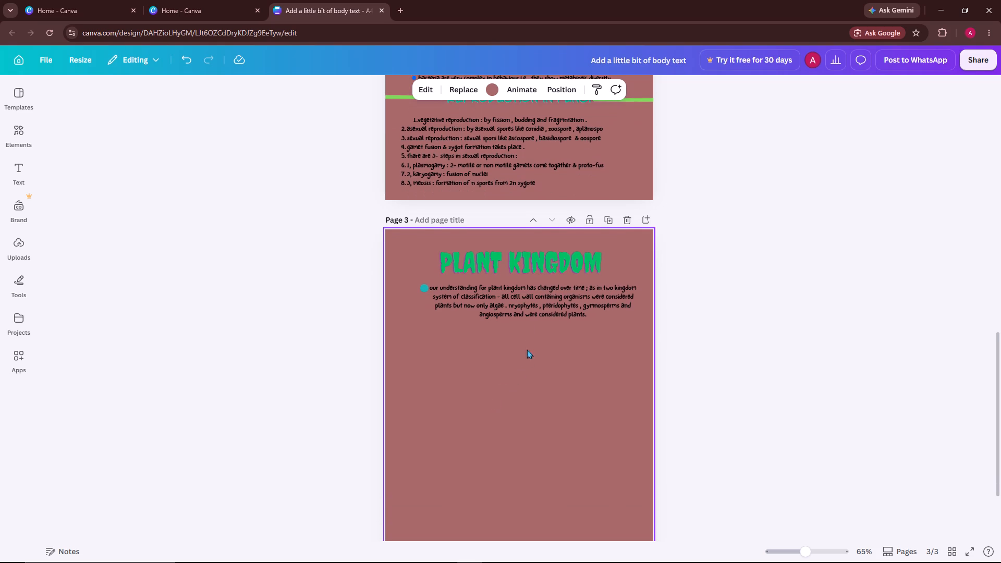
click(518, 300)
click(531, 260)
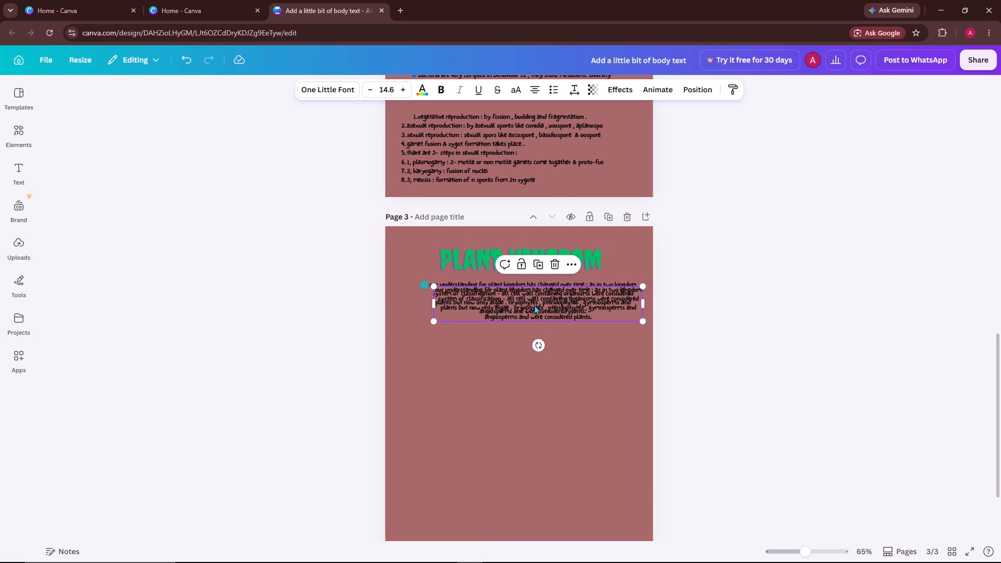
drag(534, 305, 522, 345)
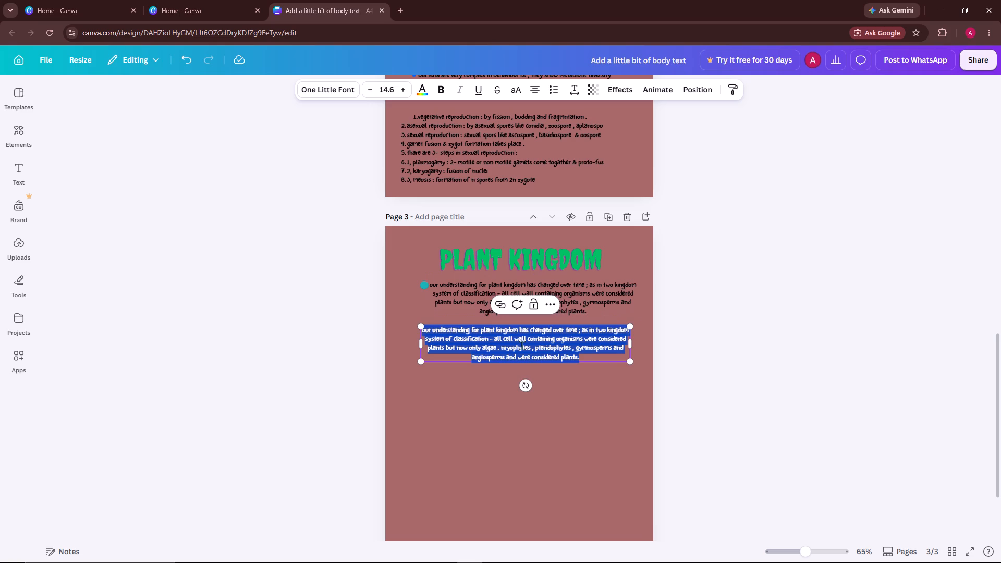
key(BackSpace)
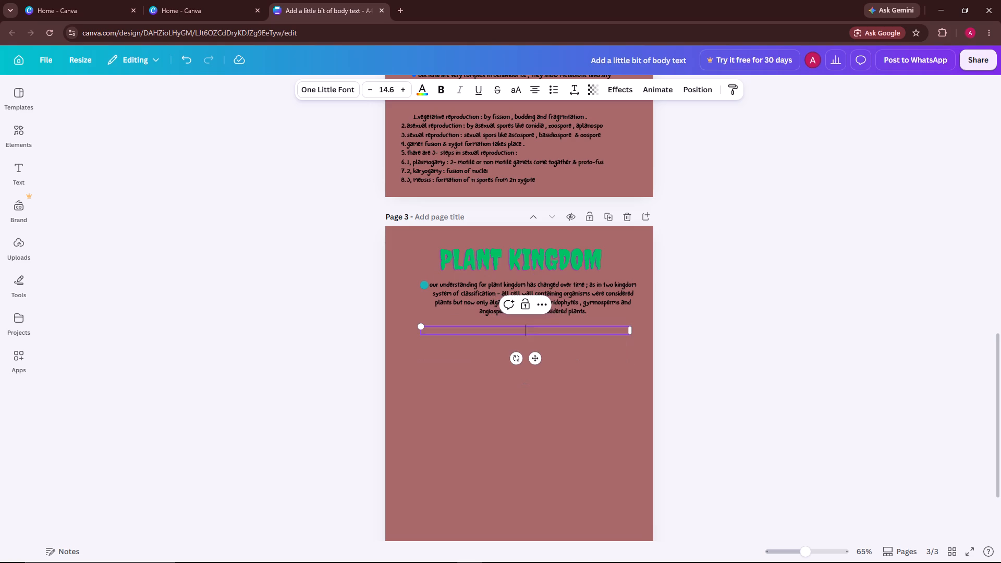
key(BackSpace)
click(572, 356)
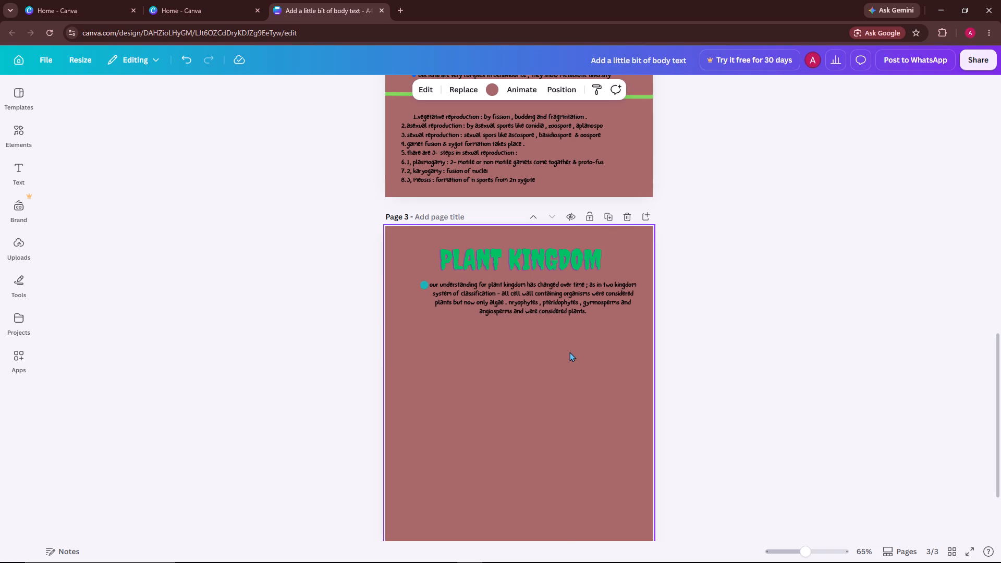
Duplicate page 2's "Kingdom Monera" subheading and place the copy on page 3 just below the body paragraph.
scroll(496, 311, up, 4)
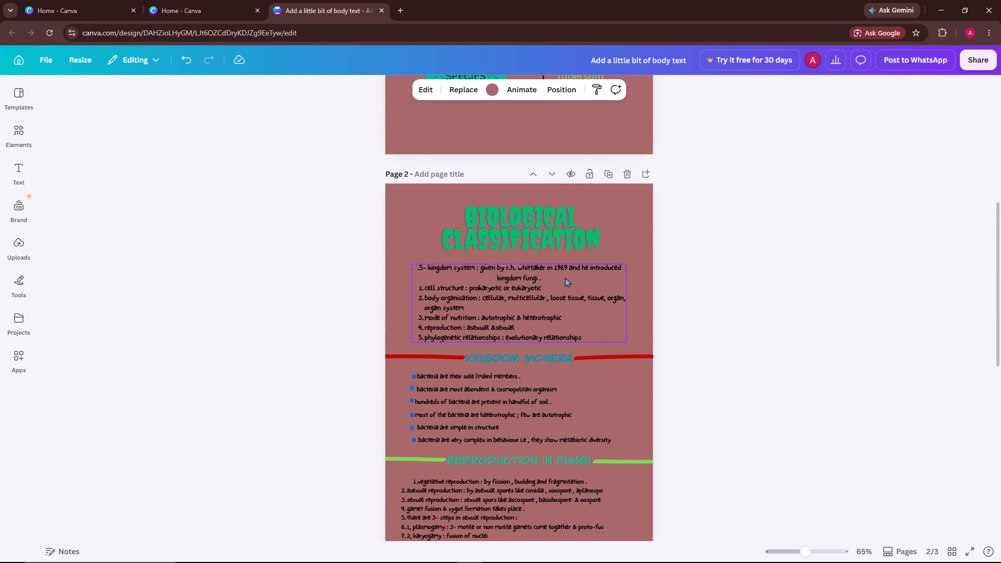
click(536, 362)
click(520, 329)
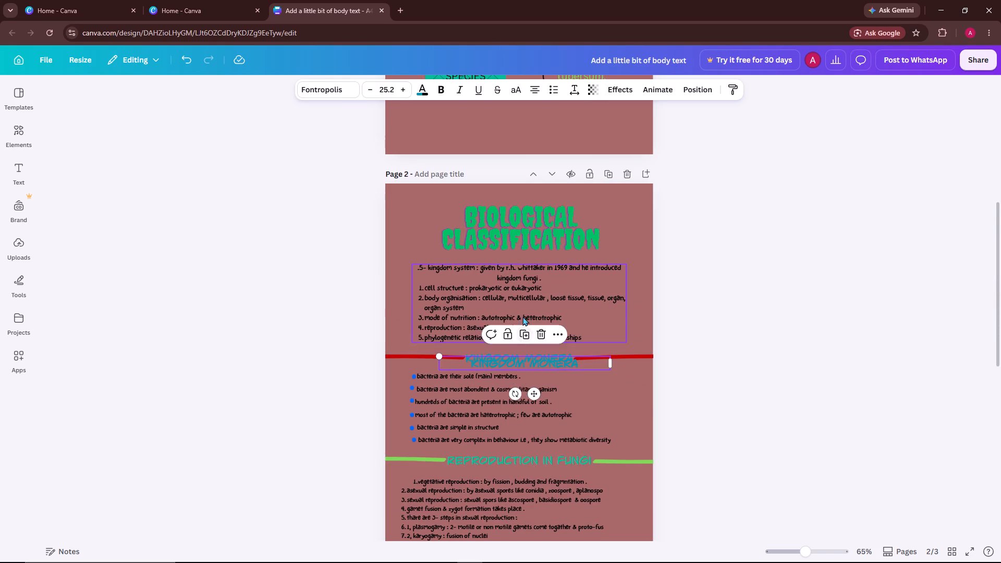
scroll(546, 305, down, 2)
drag(505, 153, 528, 418)
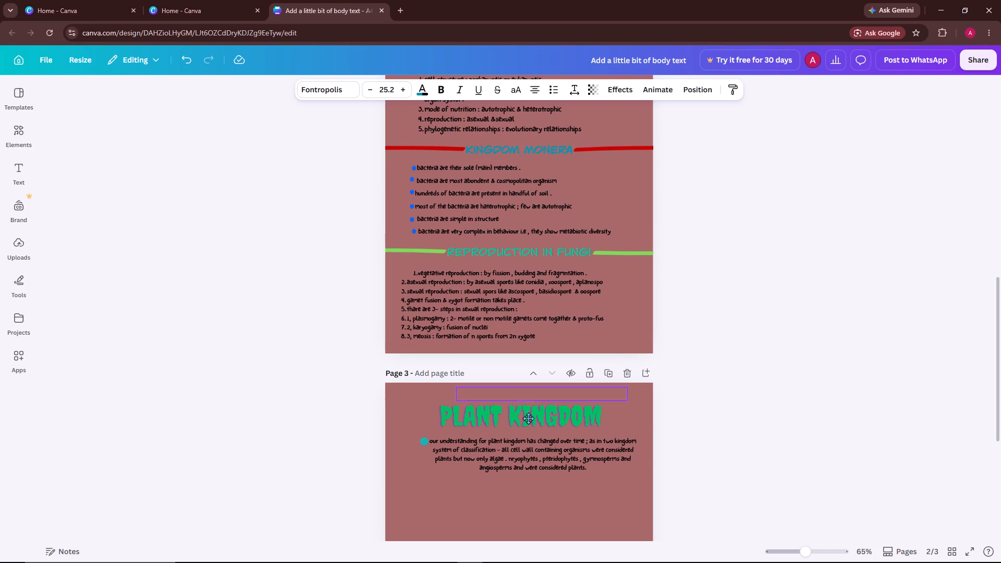
drag(528, 418, 510, 500)
scroll(494, 332, down, 2)
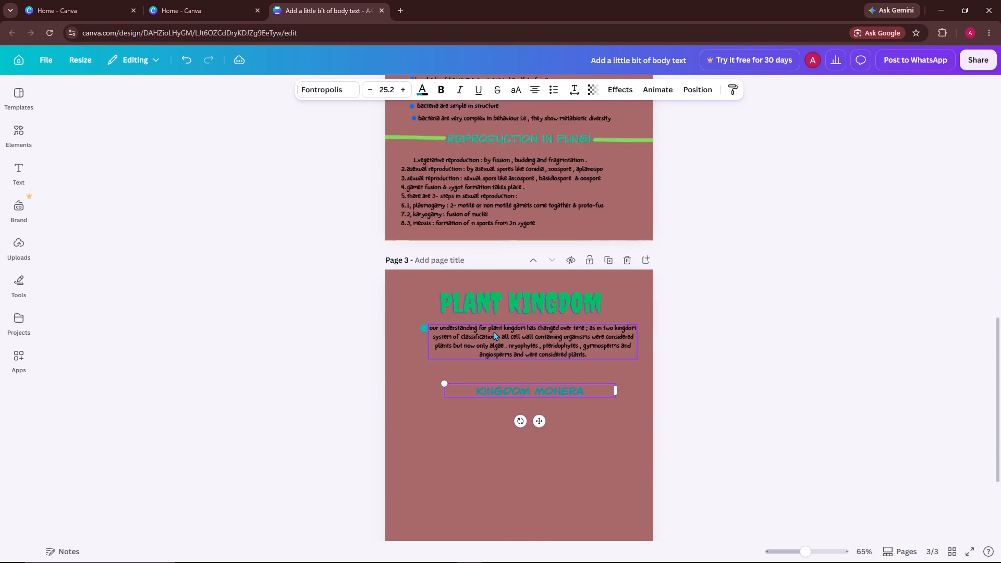
scroll(493, 331, down, 1)
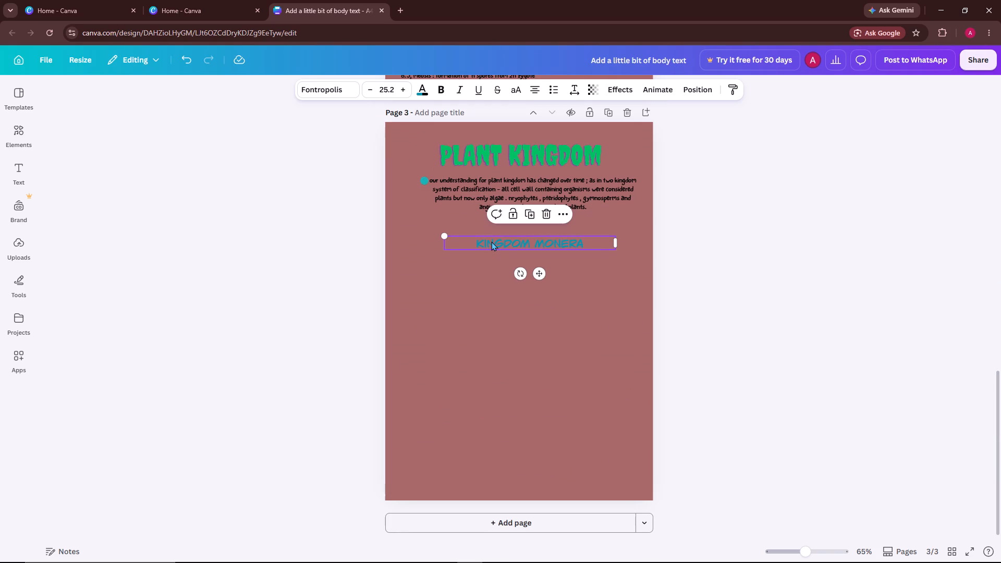
drag(492, 241, 492, 235)
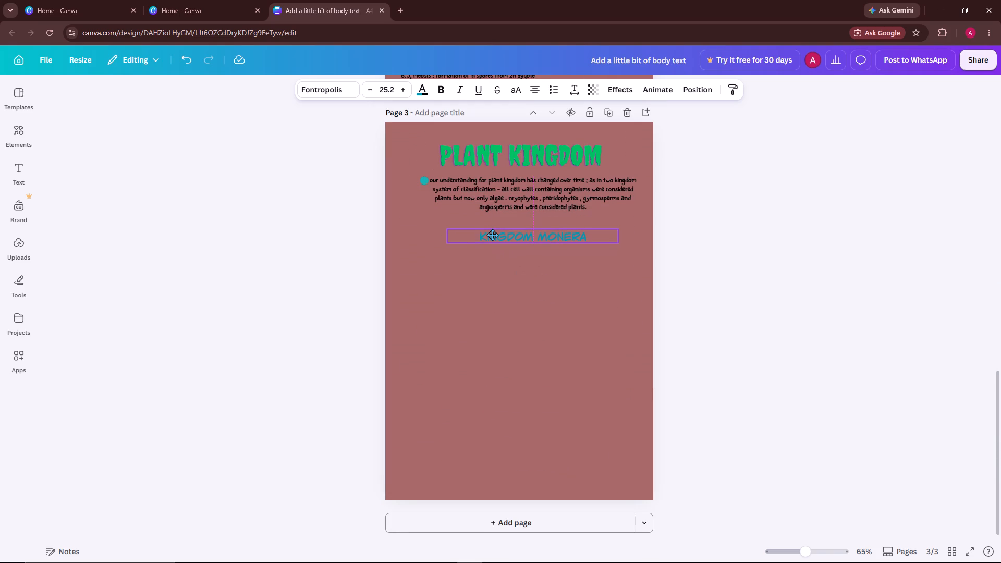
drag(492, 235, 492, 224)
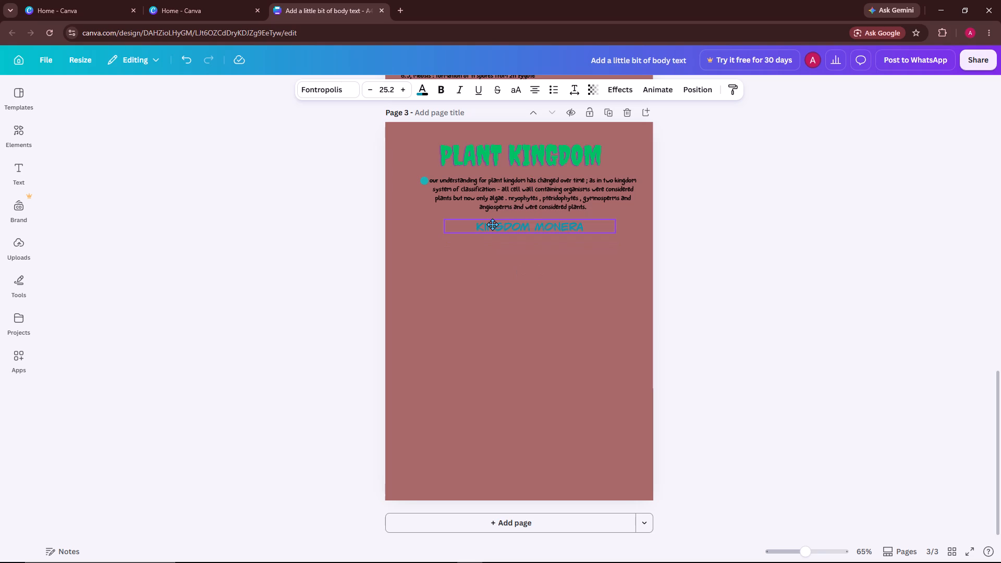
Shift the copied "Kingdom Monera" subheading on page 3 slightly lower and clear its text.
drag(492, 224, 493, 231)
click(519, 233)
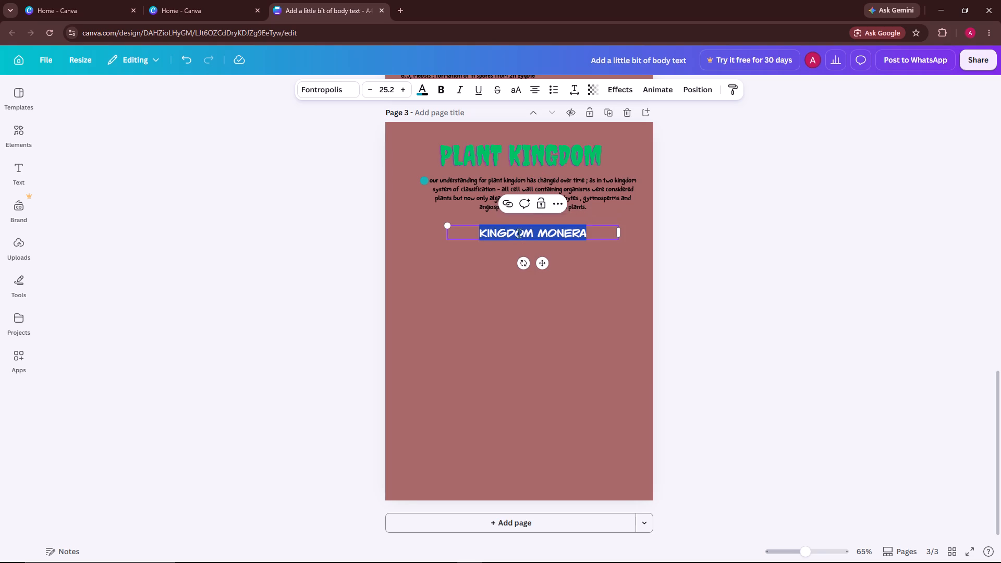
key(BackSpace)
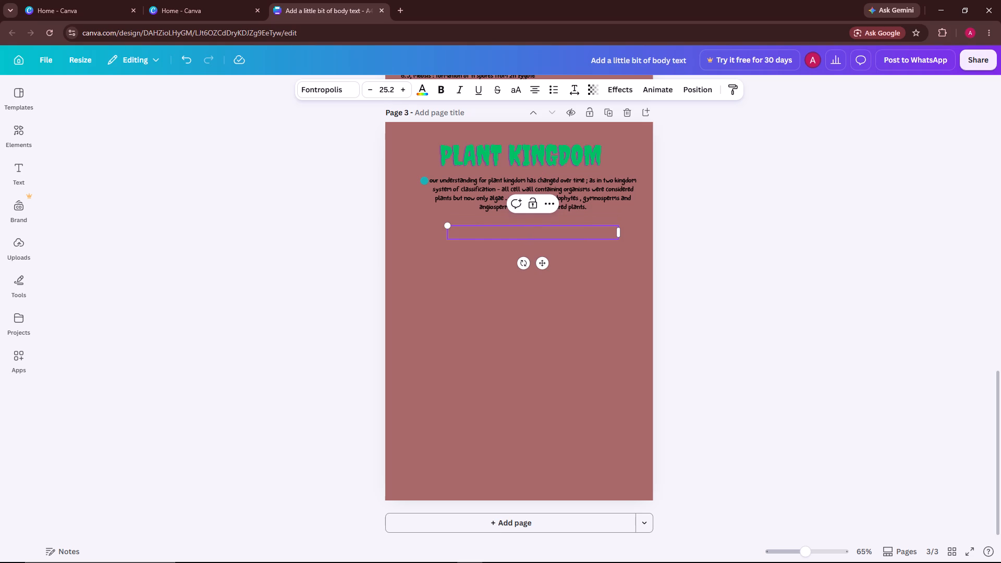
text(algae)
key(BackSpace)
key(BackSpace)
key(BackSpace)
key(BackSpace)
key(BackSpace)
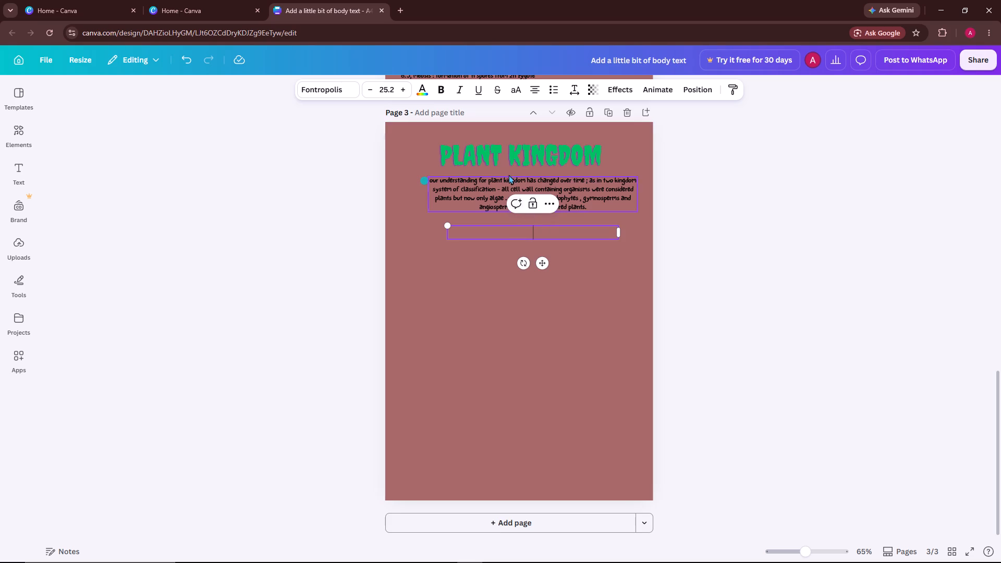
Set the emptied page 3 subheading's text colour to a custom dark red, #BD1C0C.
click(427, 92)
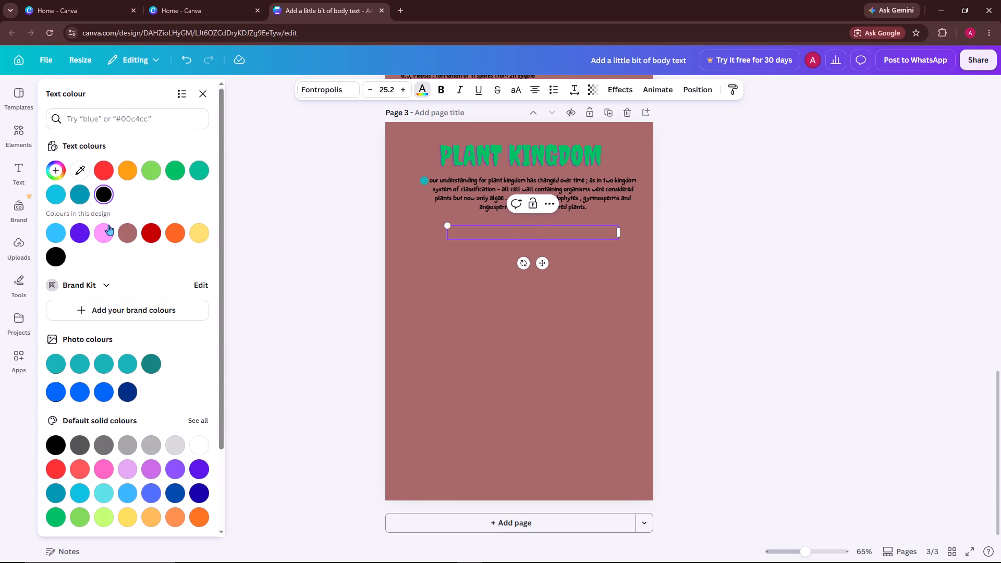
click(59, 170)
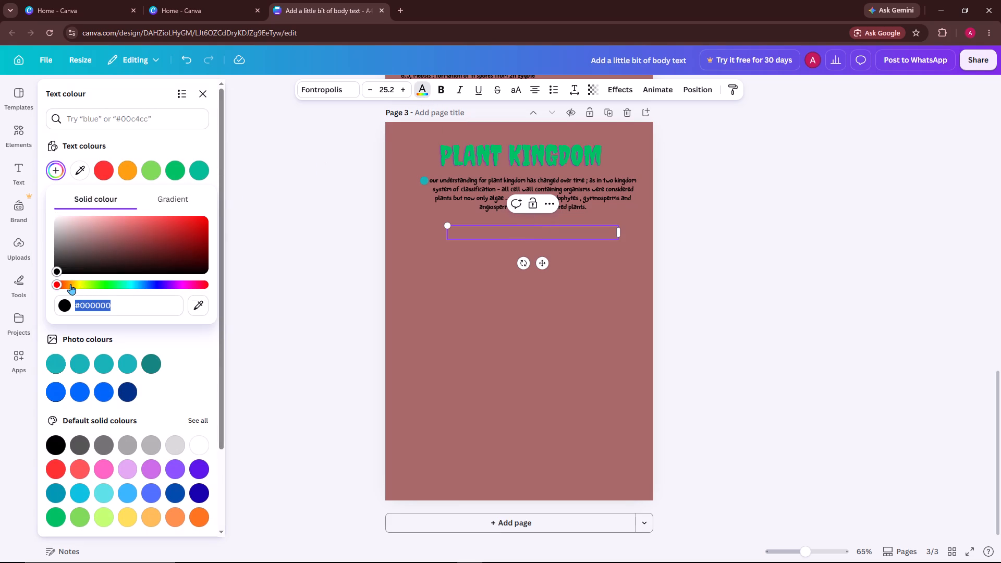
drag(58, 267, 171, 240)
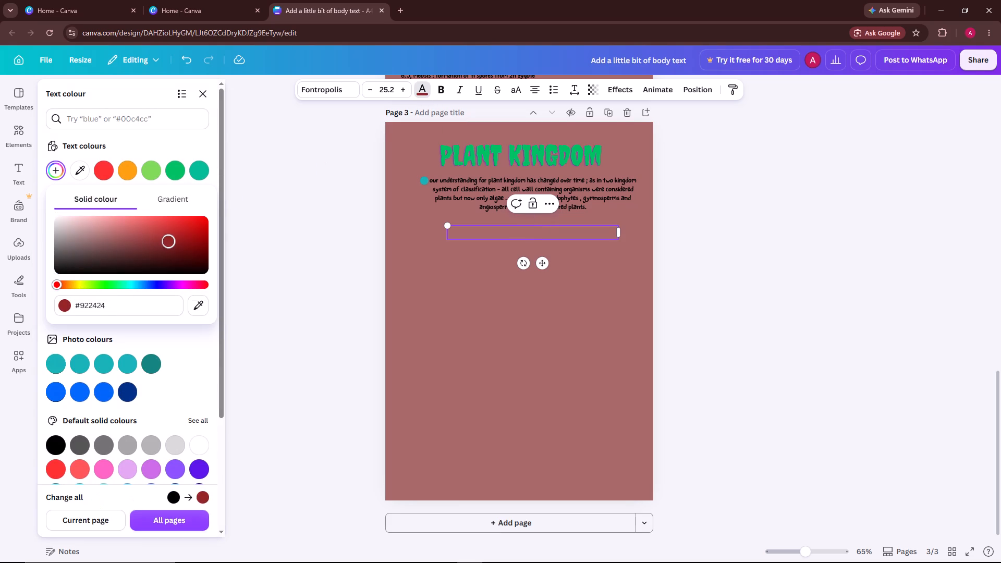
drag(171, 240, 178, 230)
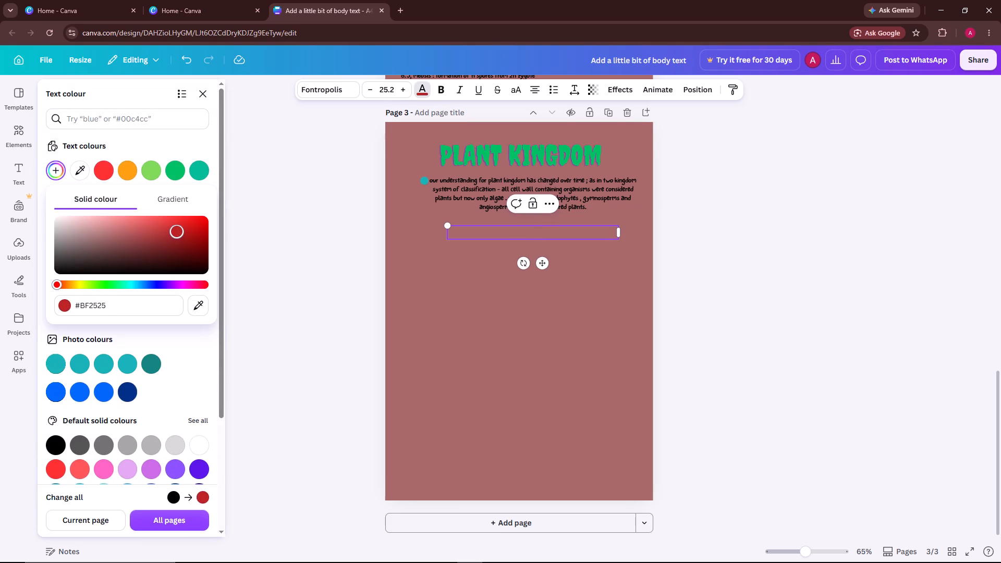
drag(178, 230, 33, 393)
drag(57, 274, 165, 236)
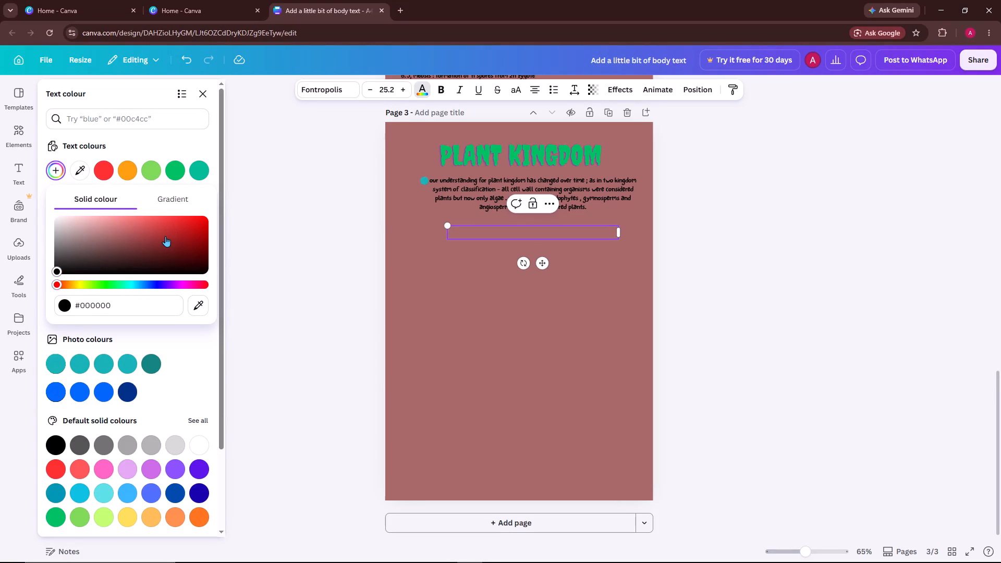
drag(165, 236, 173, 232)
drag(54, 272, 106, 255)
drag(106, 255, 107, 255)
drag(53, 270, 87, 261)
drag(55, 287, 76, 286)
drag(55, 272, 114, 249)
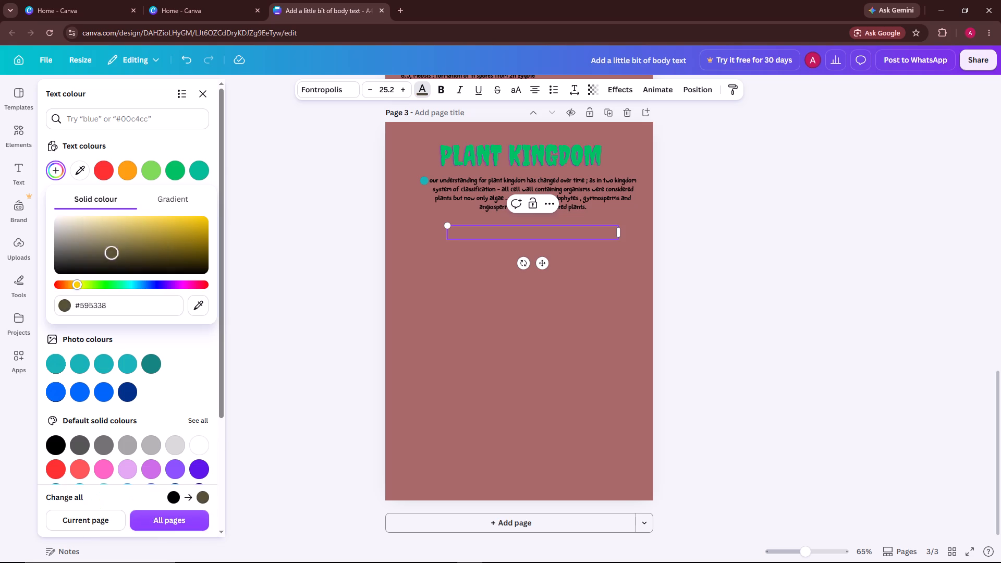
drag(114, 249, 117, 246)
drag(79, 285, 58, 296)
drag(115, 246, 188, 234)
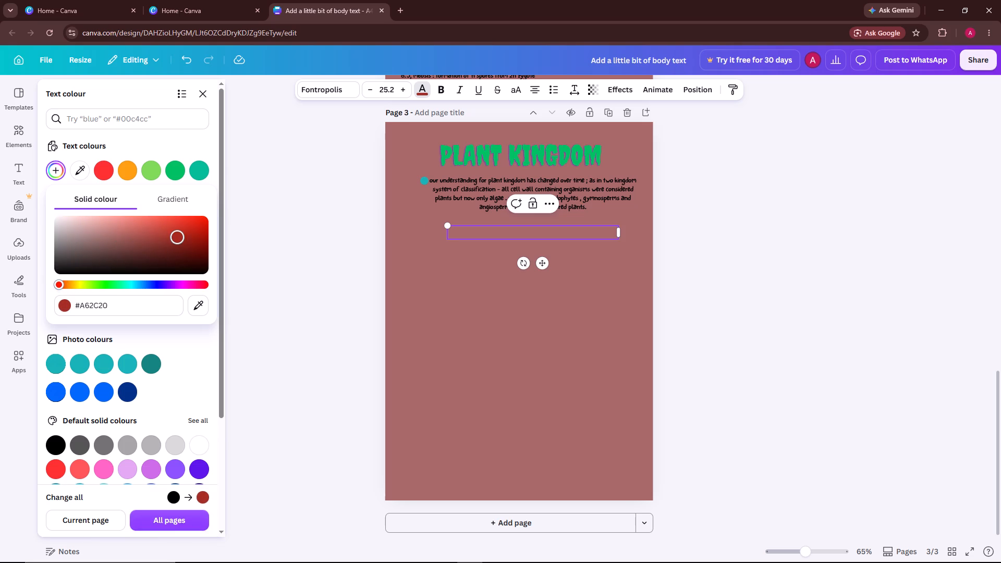
drag(188, 234, 199, 232)
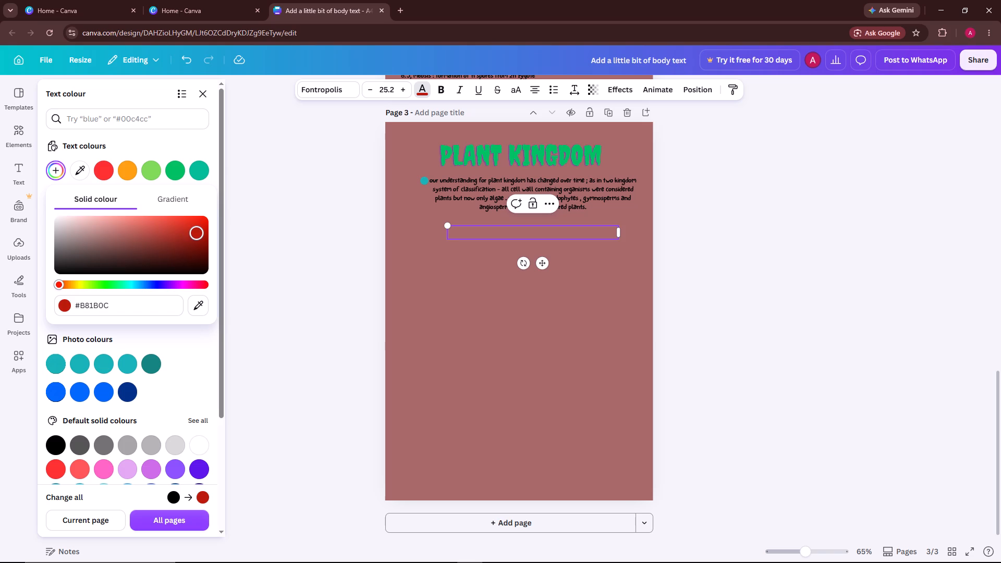
drag(199, 232, 199, 231)
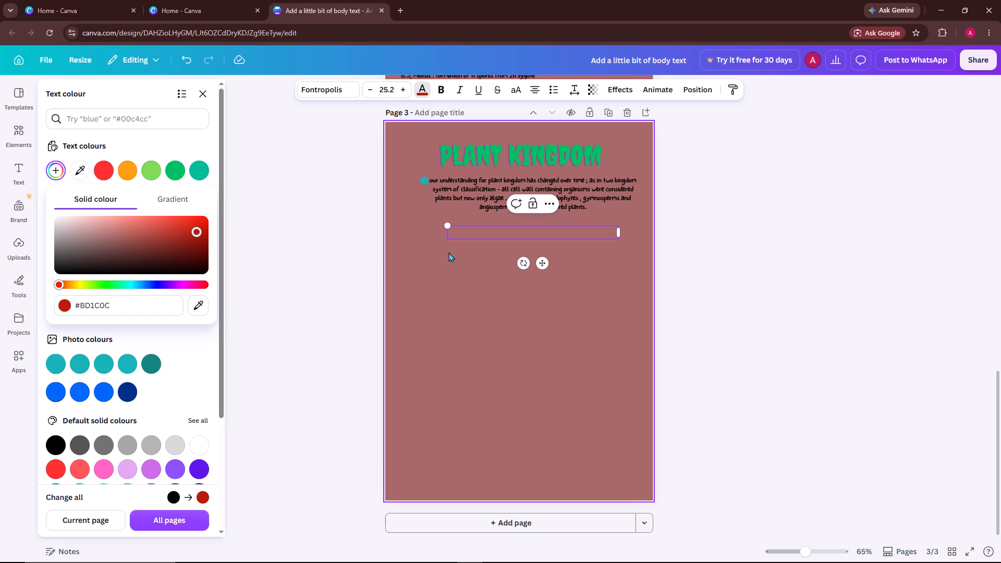
Enter "algae" as the page 3 subheading text.
click(512, 232)
click(512, 232)
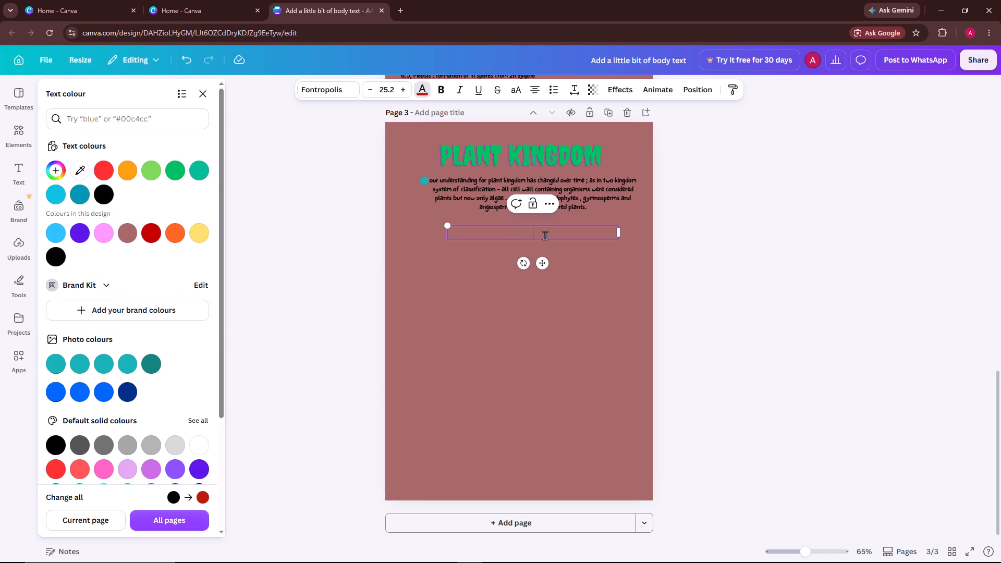
text(alg)
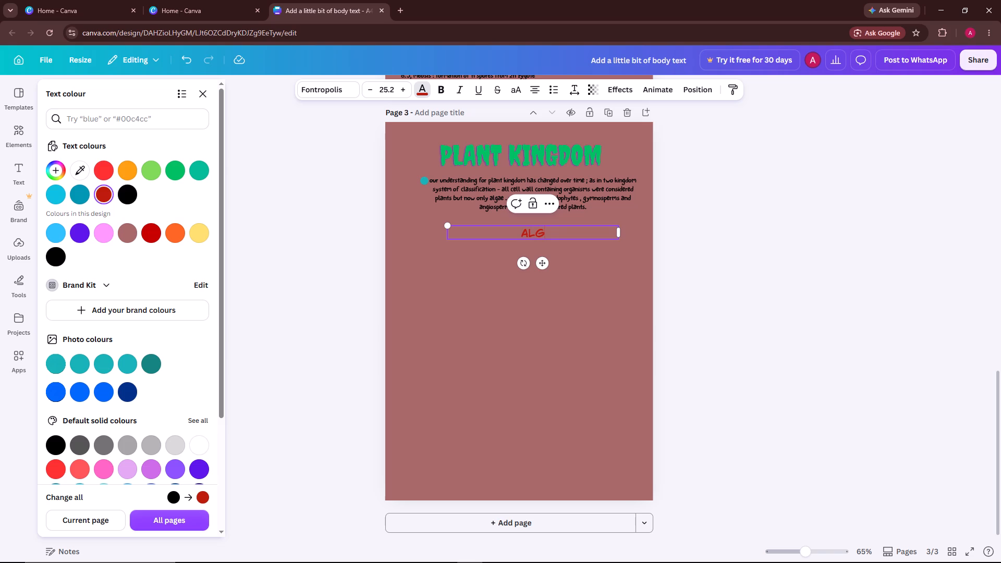
text(ae)
key(space)
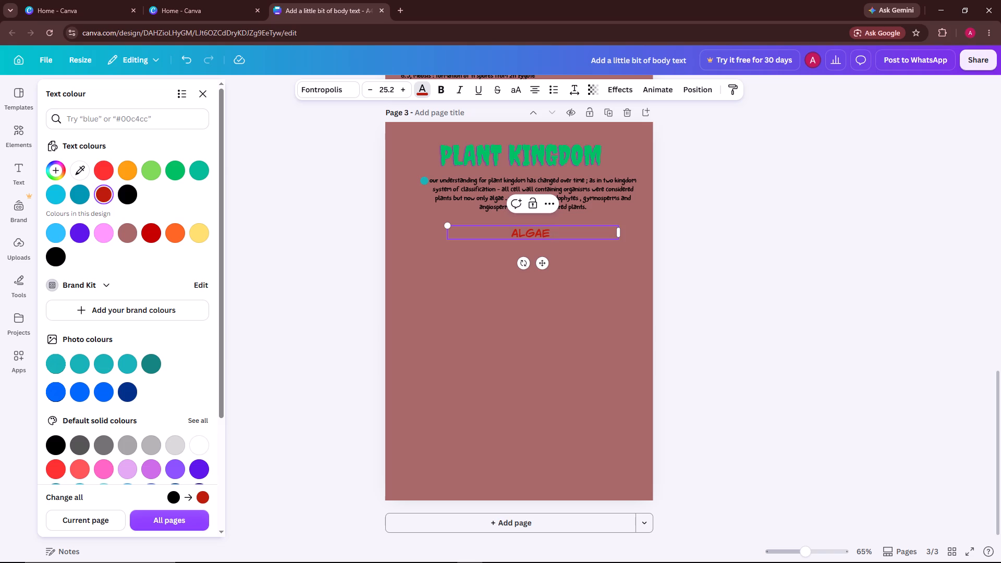
click(543, 291)
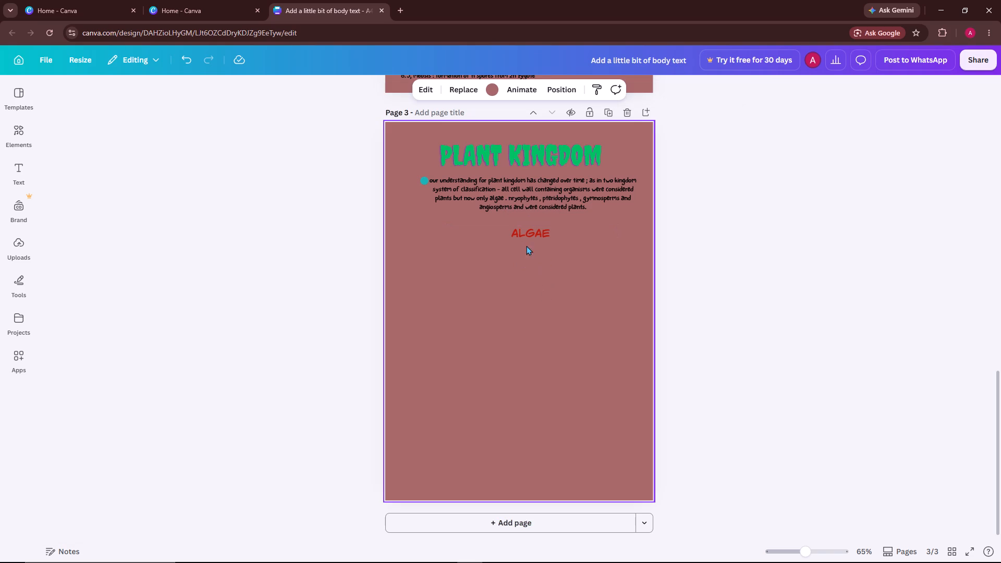
Move the Algae subheading so the word sits roughly centred on page 3, just below the body paragraph.
drag(521, 238, 499, 237)
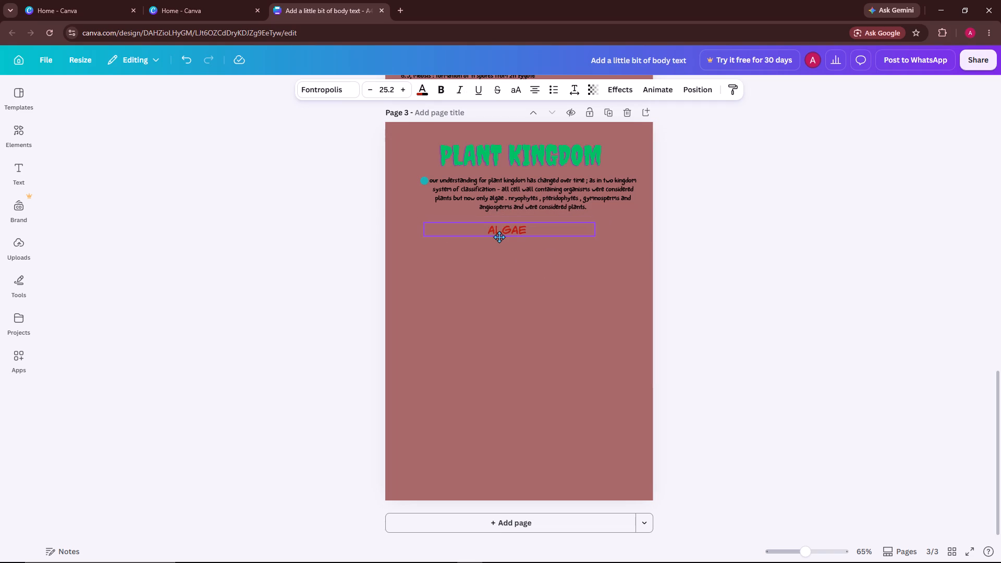
drag(499, 237, 508, 241)
click(531, 306)
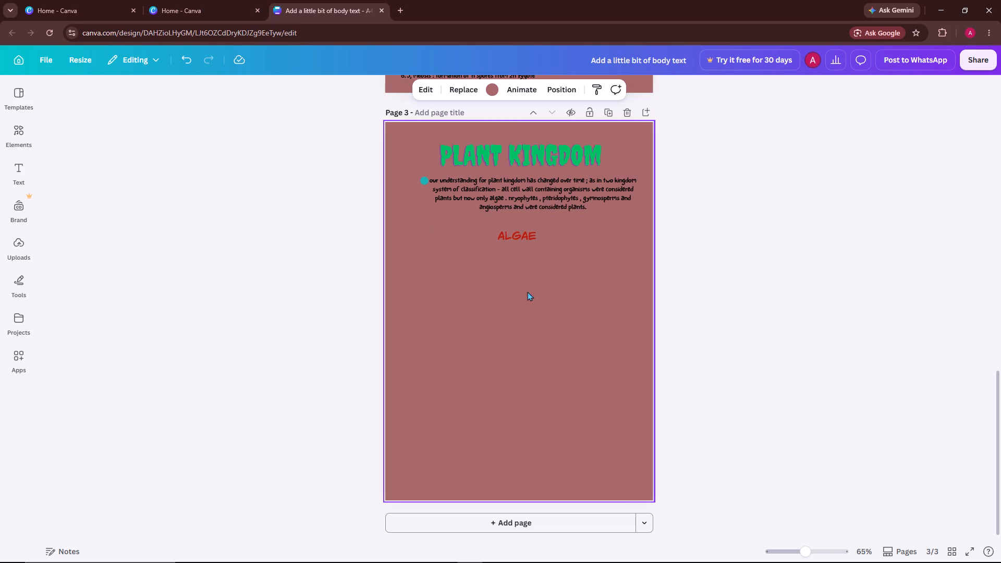
Duplicate the green line left of page 2's "Reproduction in Fungi" and place the copy on page 3, ending at the left of the Algae subheading.
scroll(520, 258, up, 5)
scroll(544, 264, down, 2)
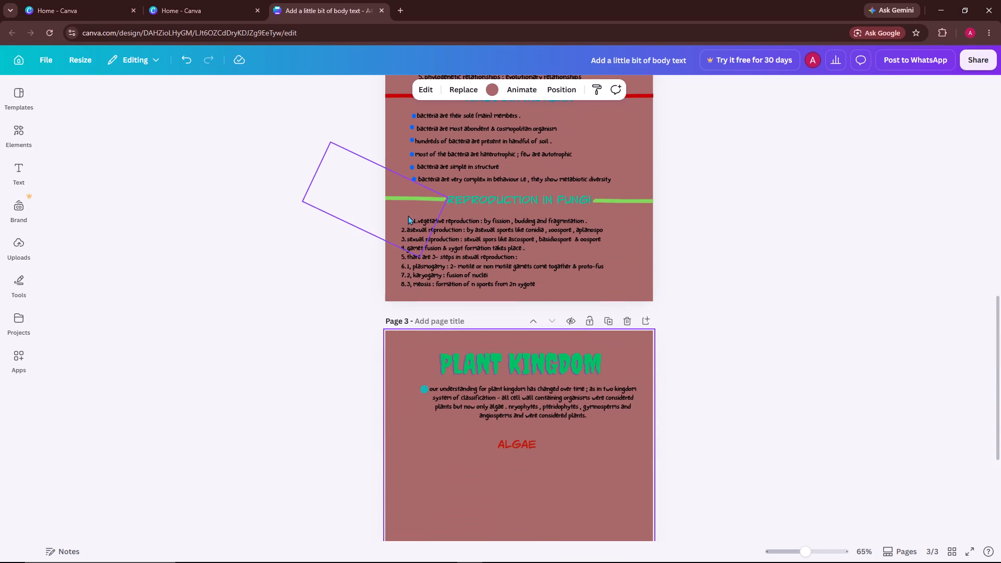
click(409, 204)
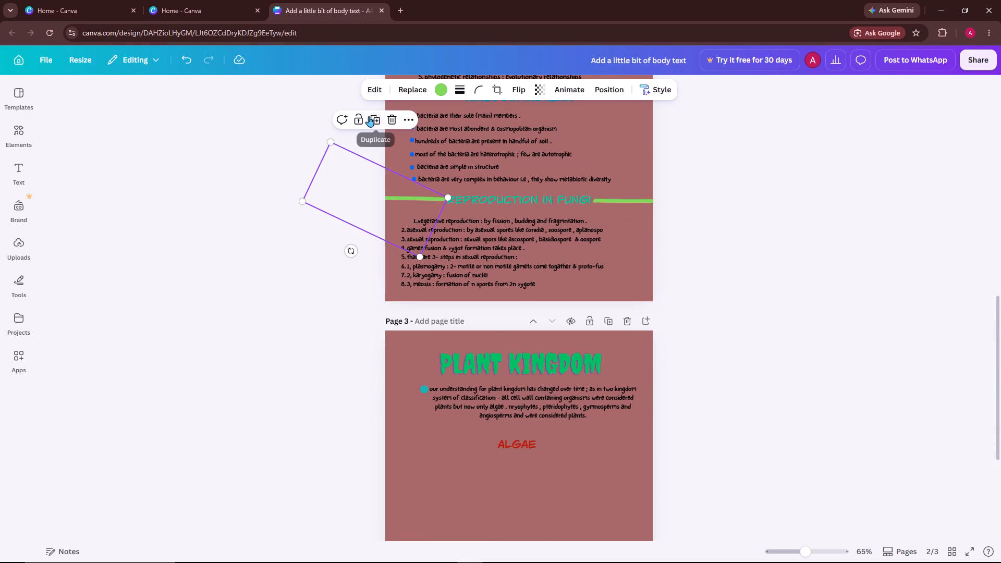
click(369, 116)
drag(390, 215, 420, 403)
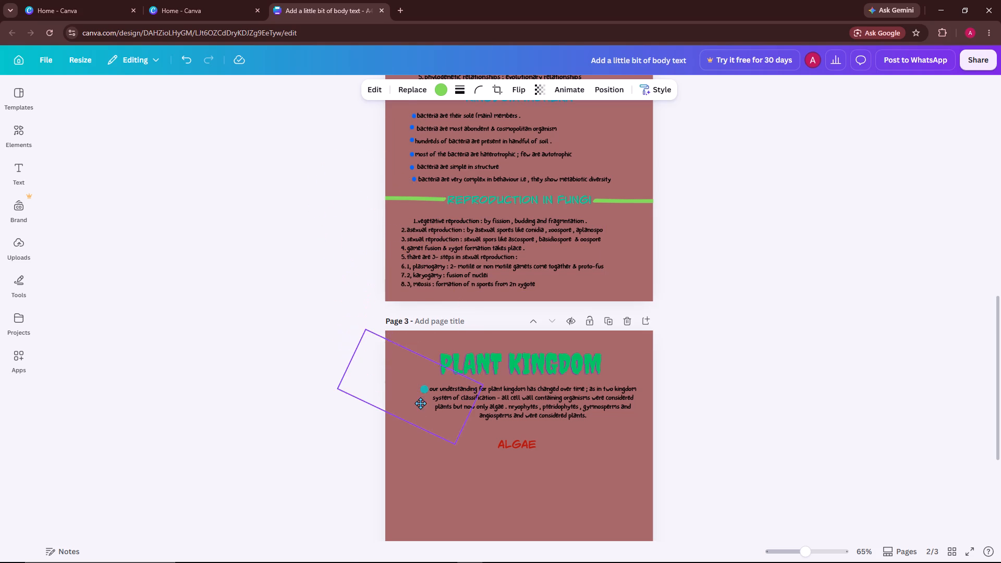
drag(420, 403, 421, 452)
scroll(431, 343, down, 3)
scroll(448, 202, down, 1)
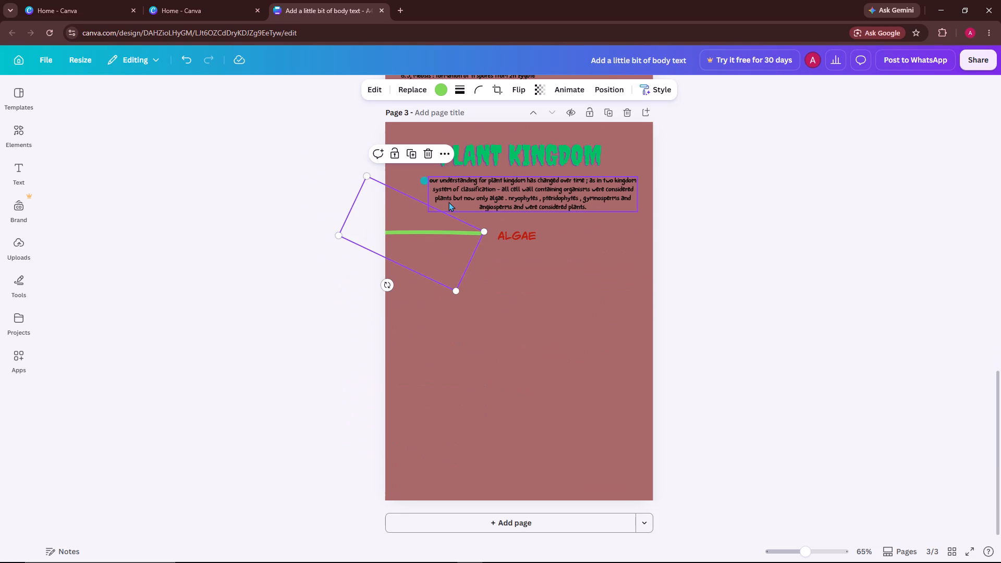
drag(436, 236, 449, 238)
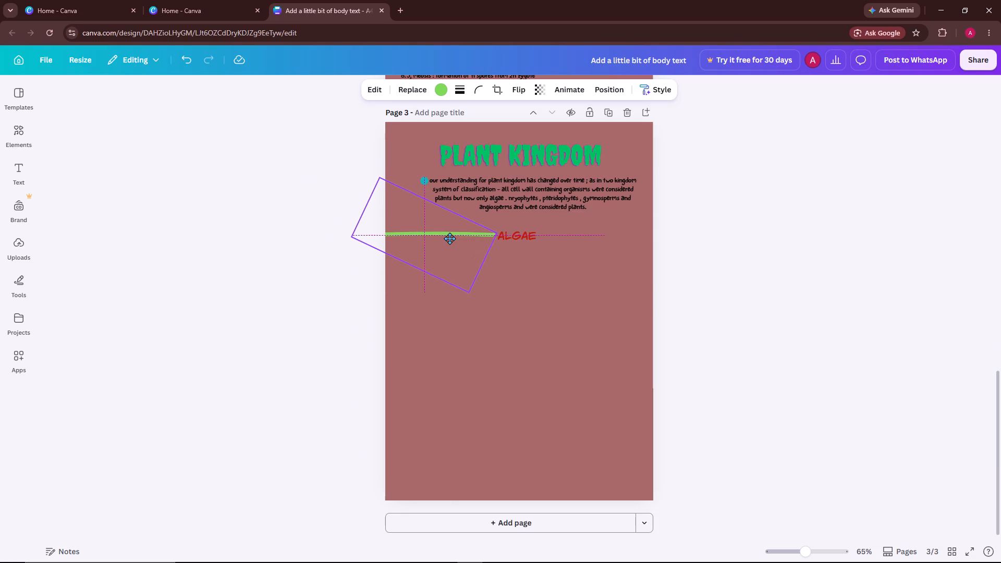
drag(449, 238, 450, 238)
click(457, 278)
click(520, 274)
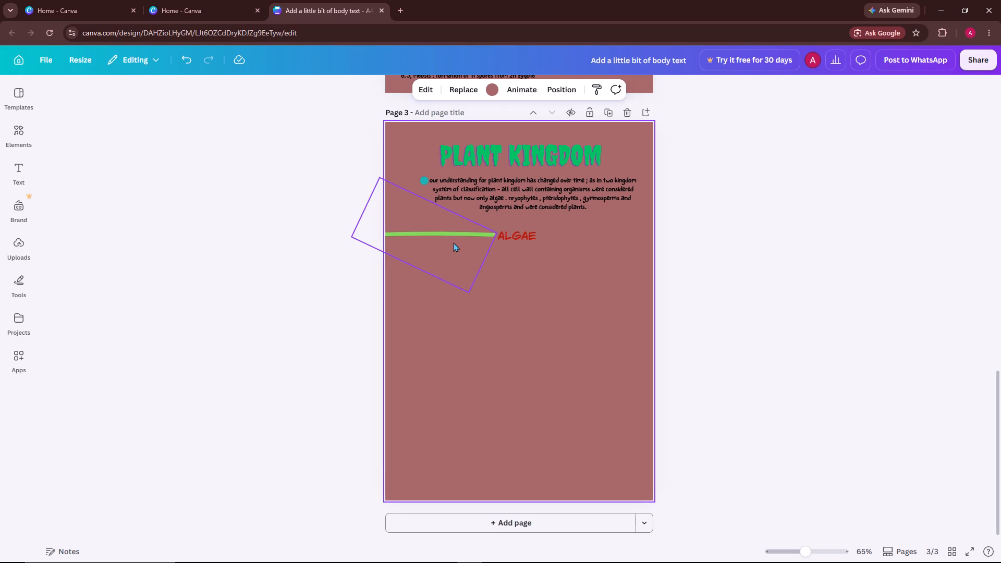
Recolour the line beside the Algae subheading with the purple already used in this design.
click(451, 238)
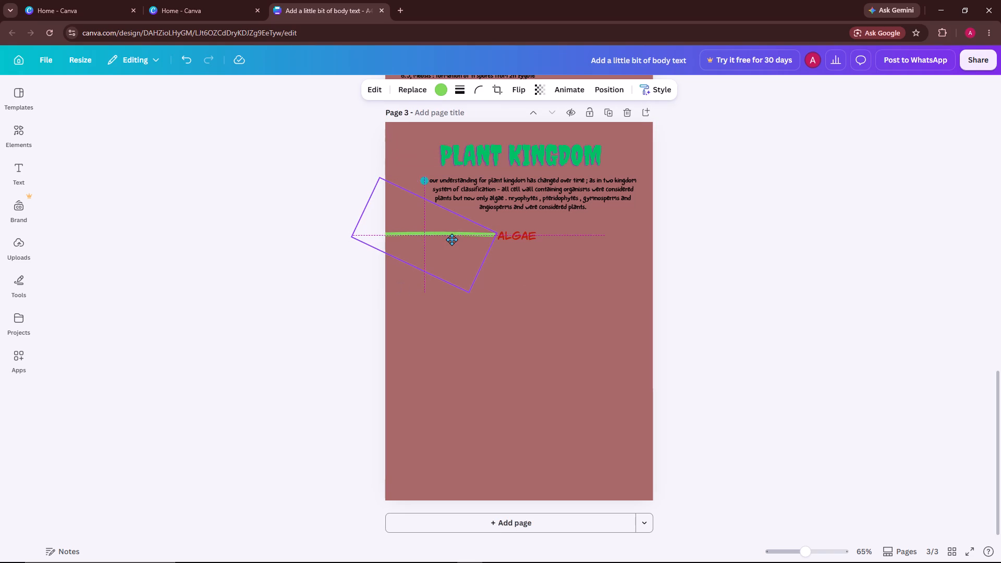
click(440, 94)
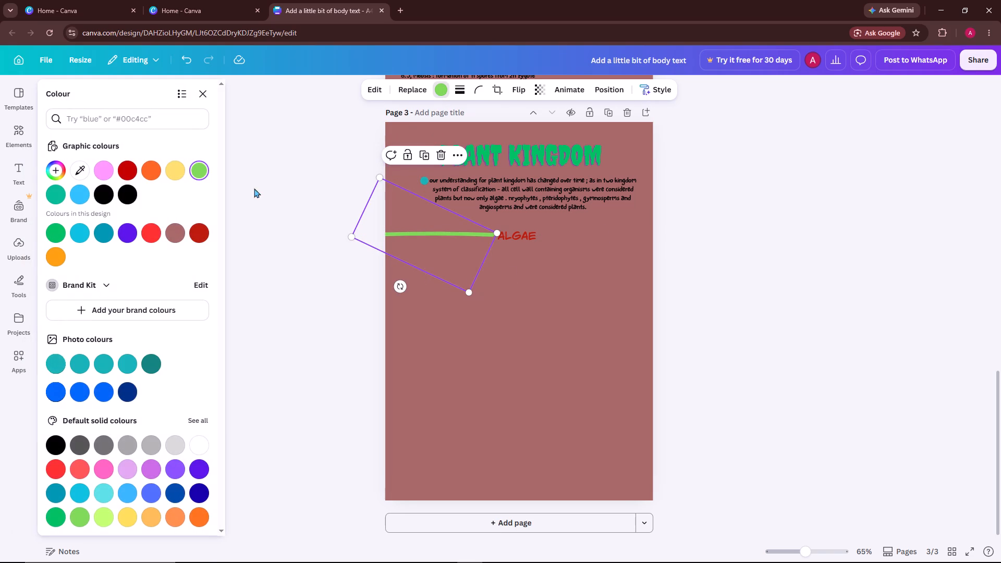
click(120, 237)
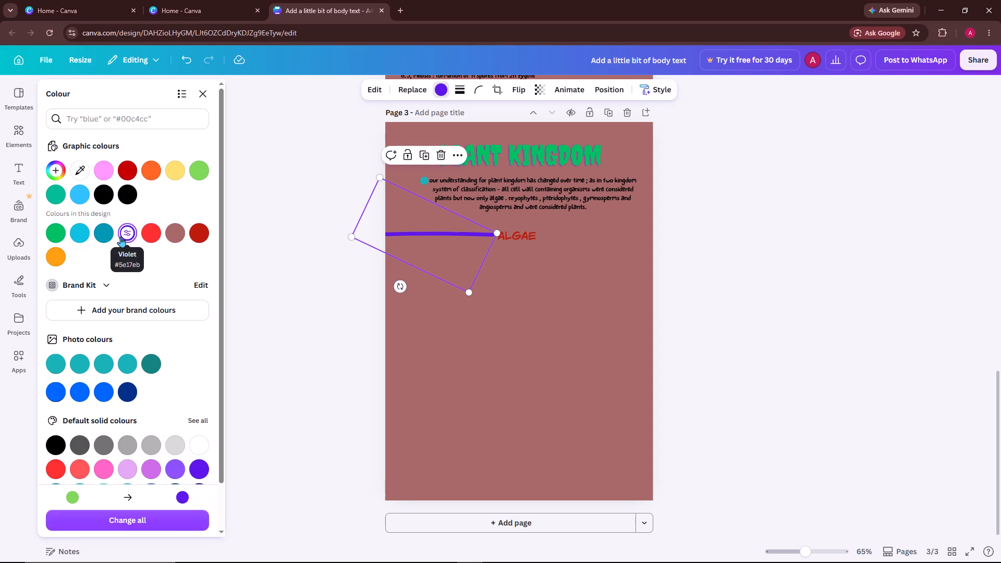
click(287, 297)
Duplicate the purple line and place the copy level with it on the right side of the Algae subheading.
click(422, 158)
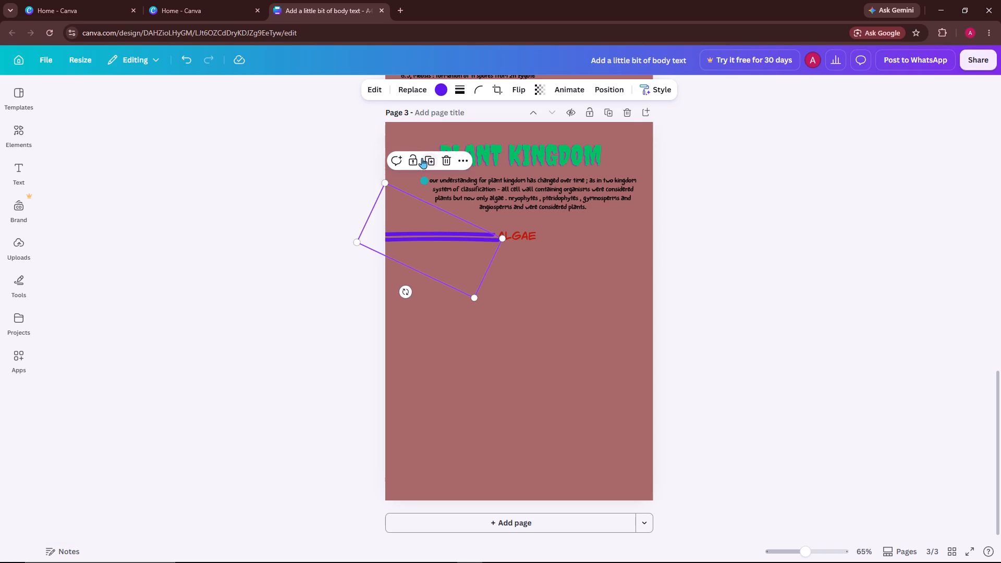
drag(433, 259, 622, 264)
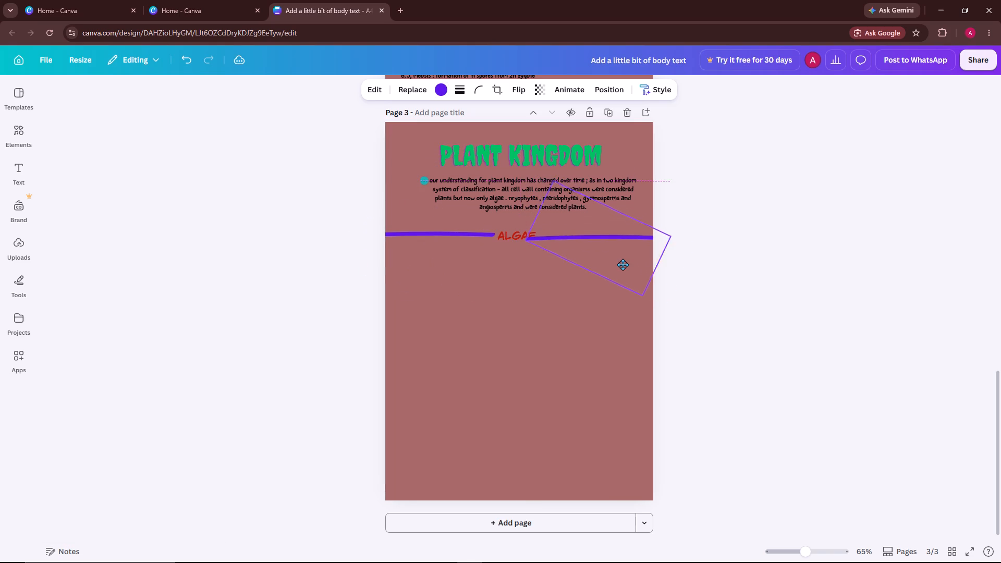
drag(622, 264, 612, 254)
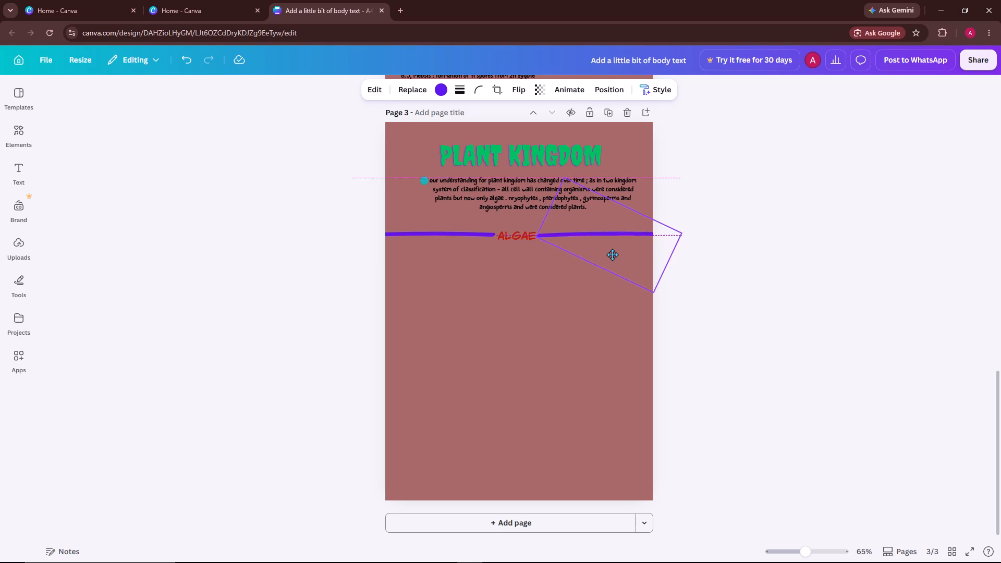
drag(612, 254, 612, 252)
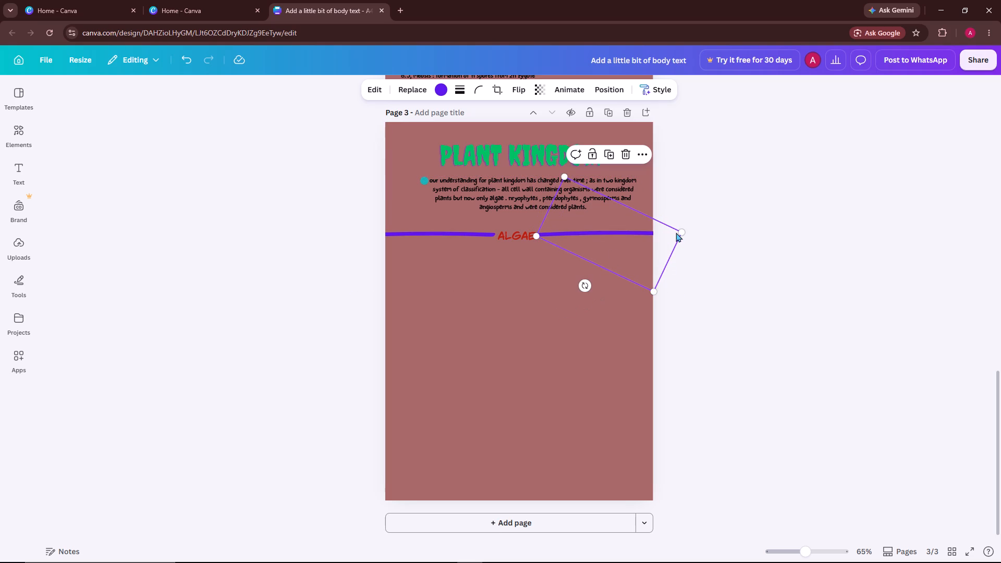
Rotate the purple line right of the Algae subheading slightly clockwise, keeping it just clear of the word.
click(585, 289)
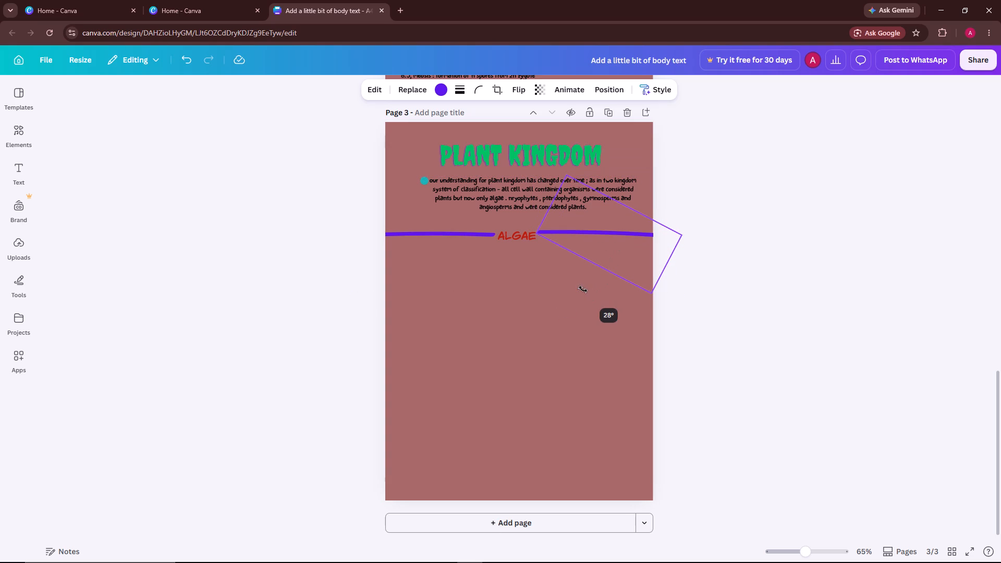
click(534, 322)
click(610, 227)
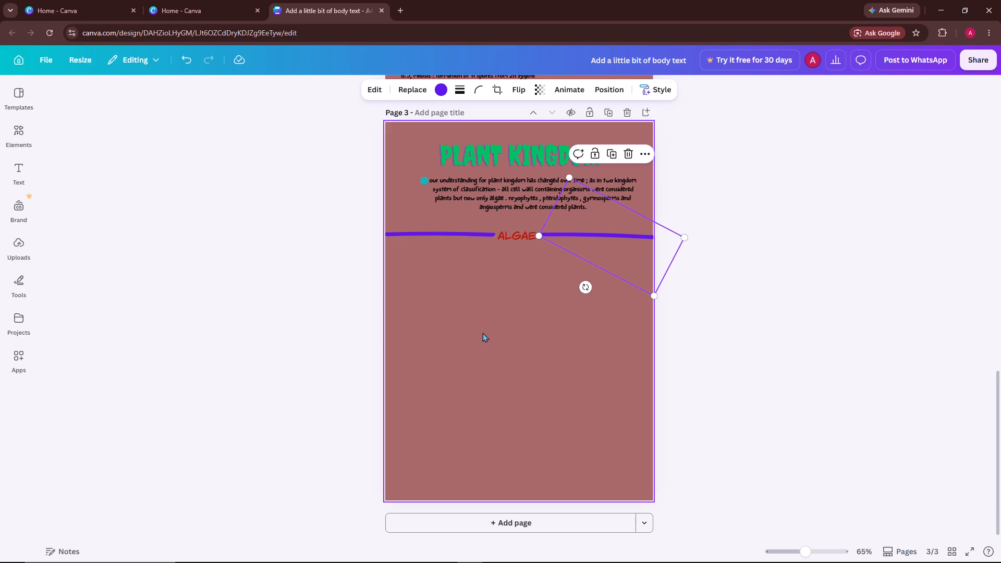
drag(508, 319, 509, 313)
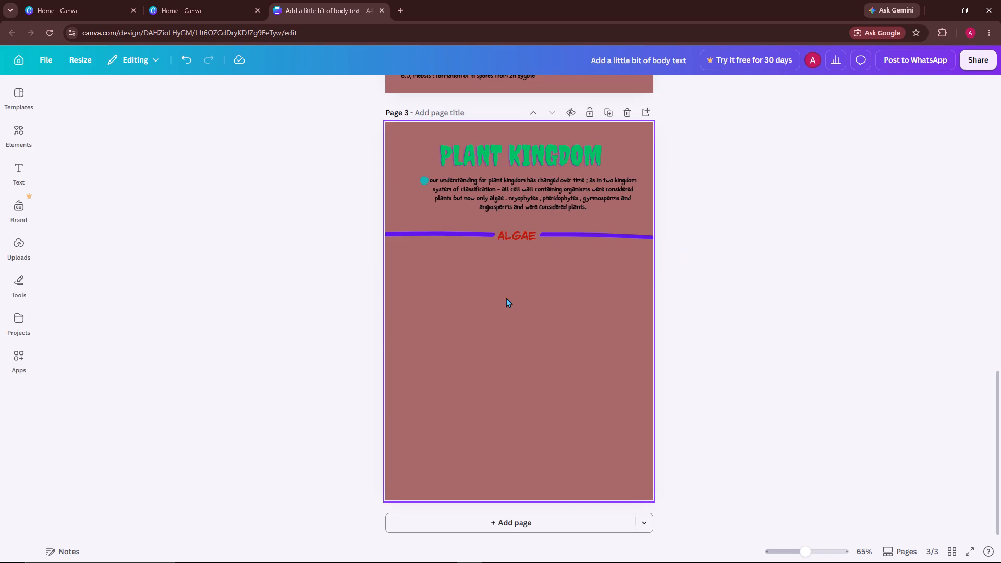
Duplicate page 3's body paragraph and place the copy below the Algae subheading.
click(557, 190)
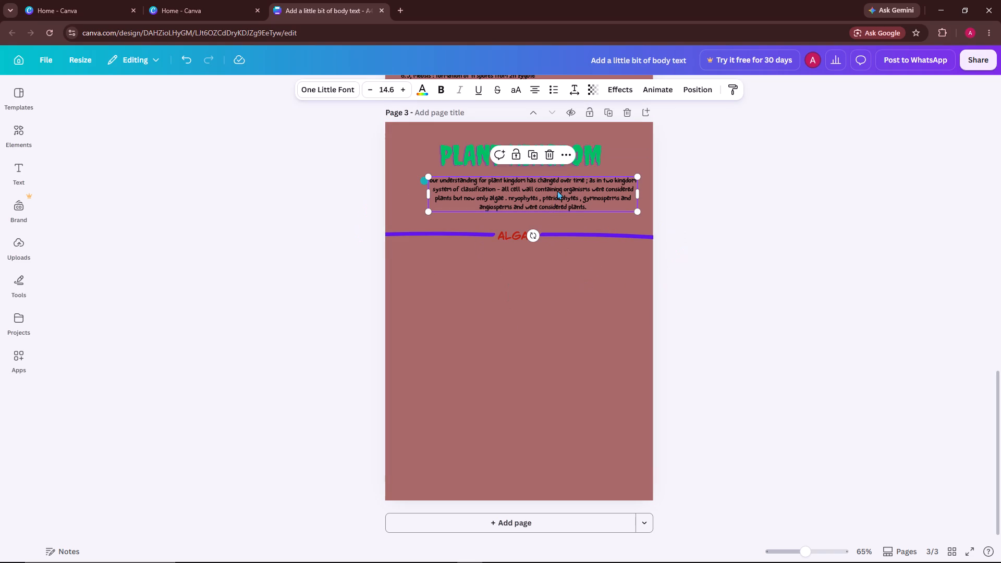
click(535, 158)
drag(531, 202, 544, 275)
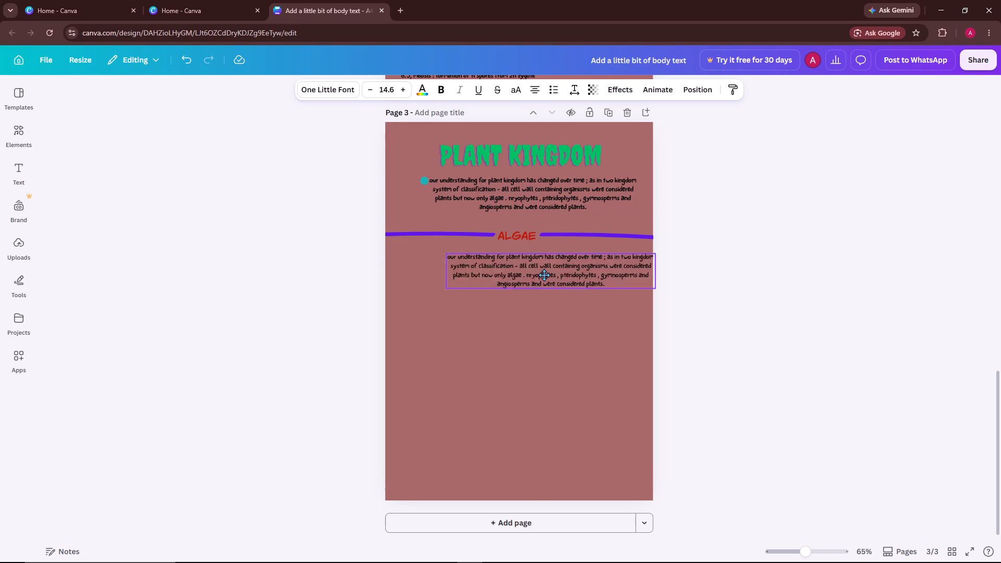
drag(544, 275, 507, 298)
Recolour the dot beside the first body paragraph with the bright cyan-blue already used in this design.
click(425, 182)
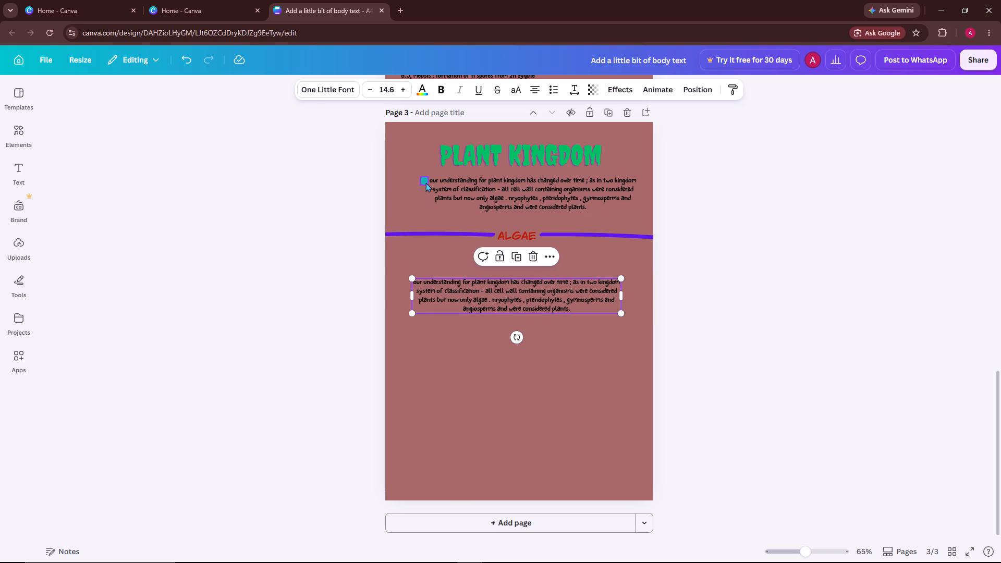
click(484, 89)
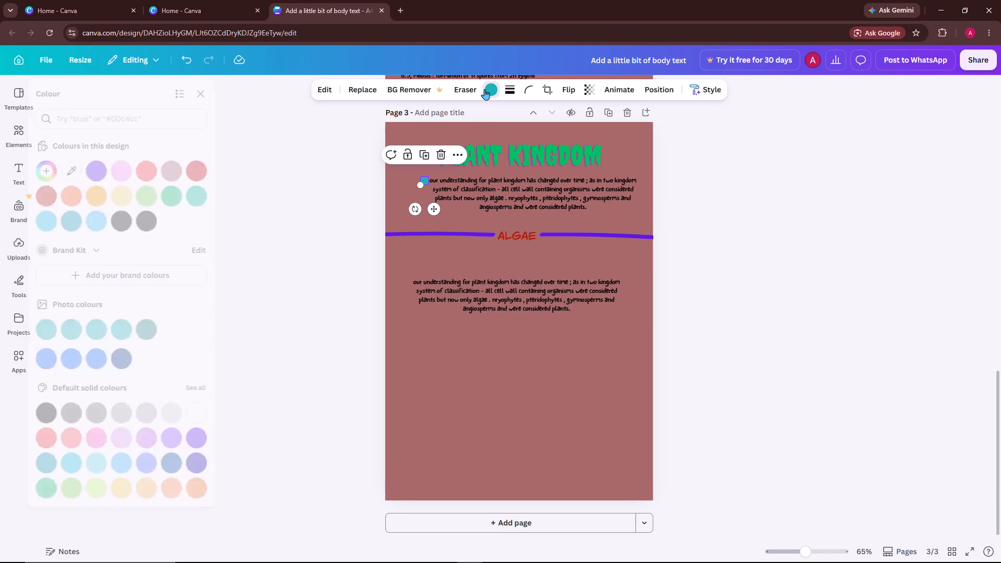
click(187, 195)
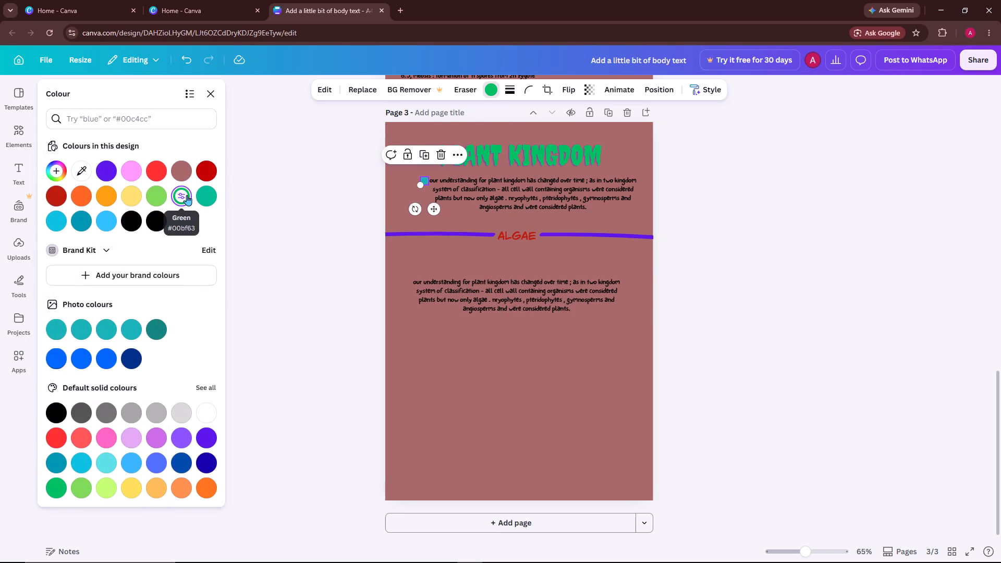
click(156, 201)
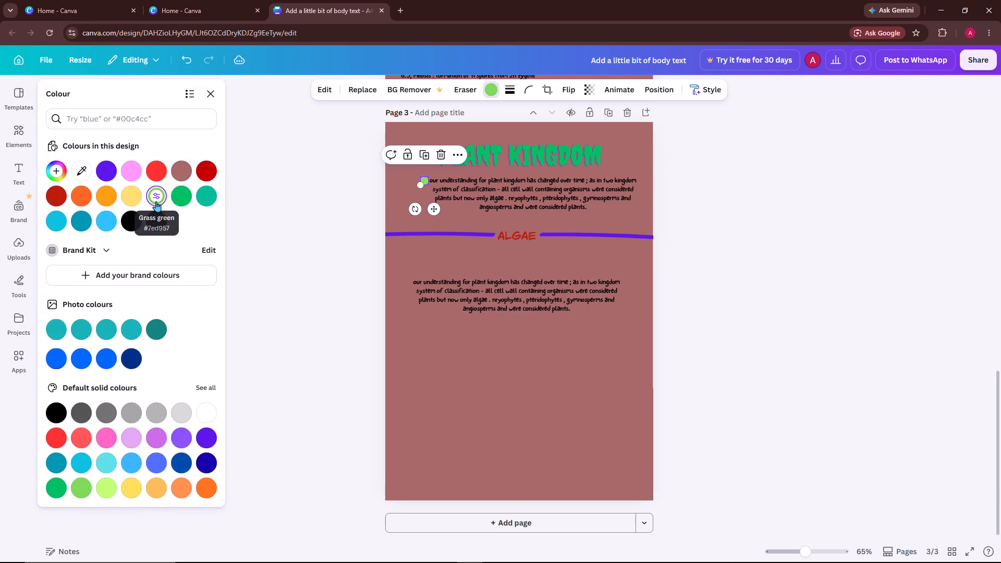
click(65, 216)
click(303, 211)
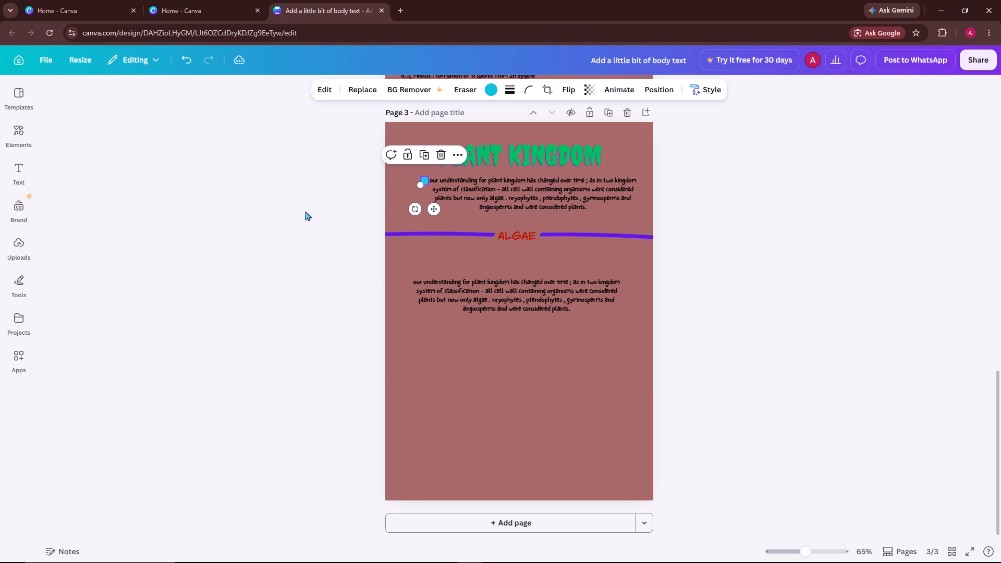
Move the copied paragraph up so it sits centred on the page, close below the Algae subheading.
click(493, 306)
drag(494, 299, 495, 279)
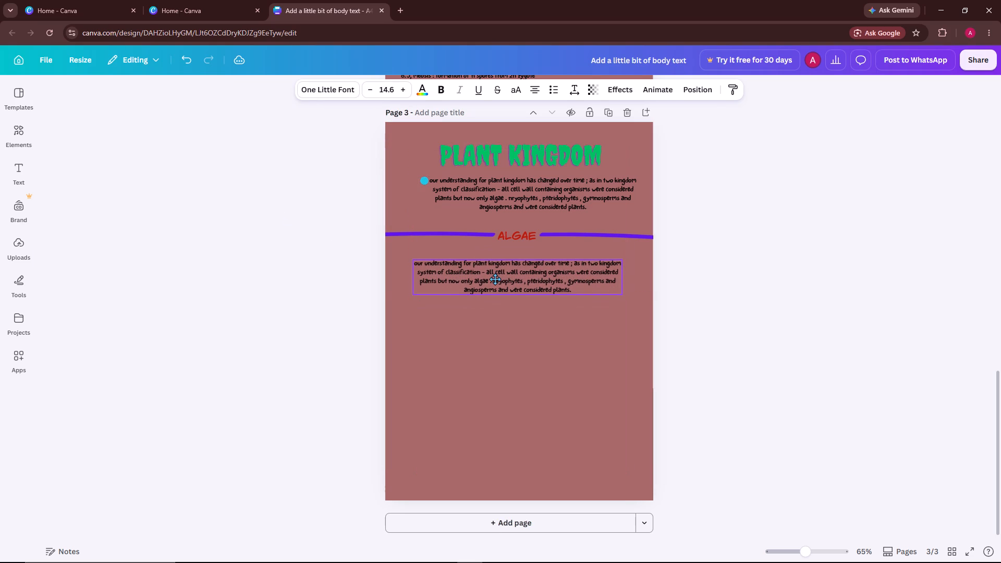
drag(495, 279, 495, 278)
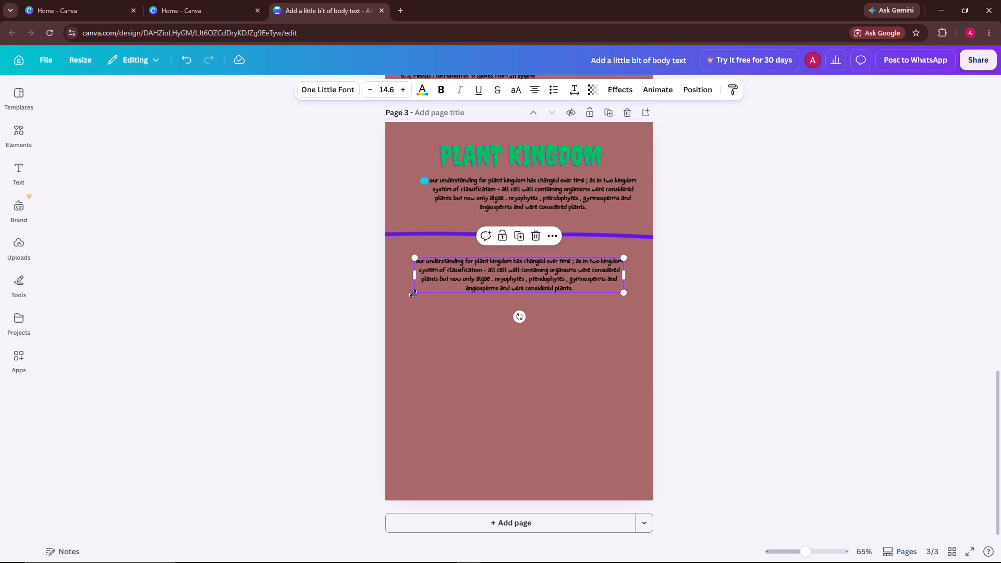
Clear the copied paragraph's text and start a numbered list at 1 in its place.
click(531, 264)
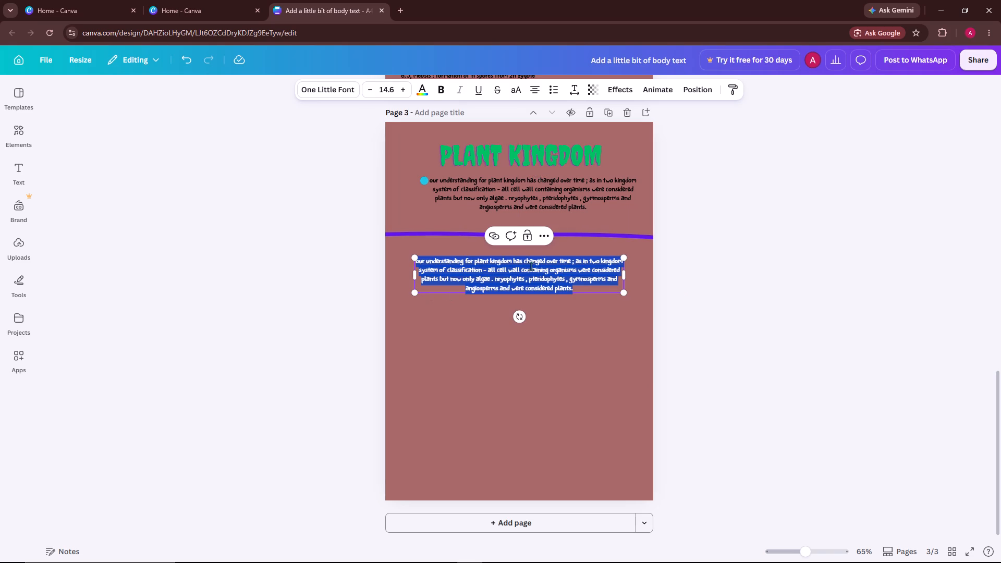
key(BackSpace)
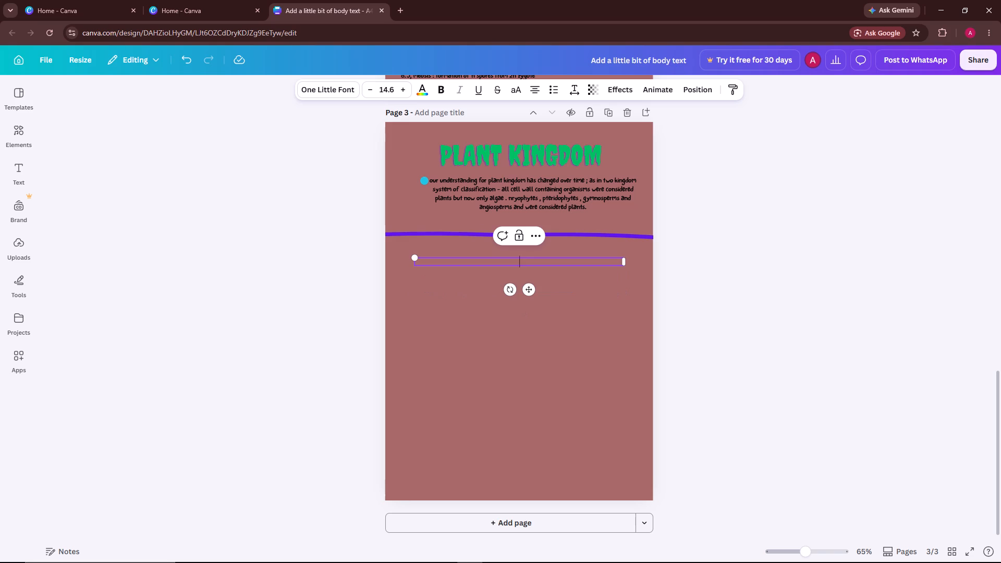
key(1)
text(.)
key(space)
Enter "autotrophic , simple , thalloid & largely aquatic" as the first item of the numbered list under Algae.
text(aut)
key(o)
text(tro)
text(phic)
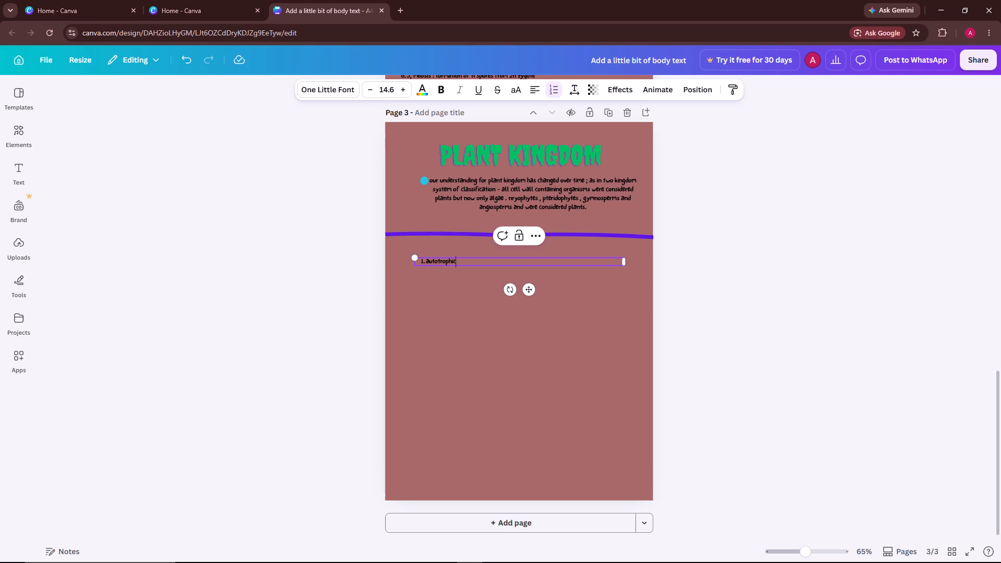
key(space)
text(,)
key(space)
text(simple)
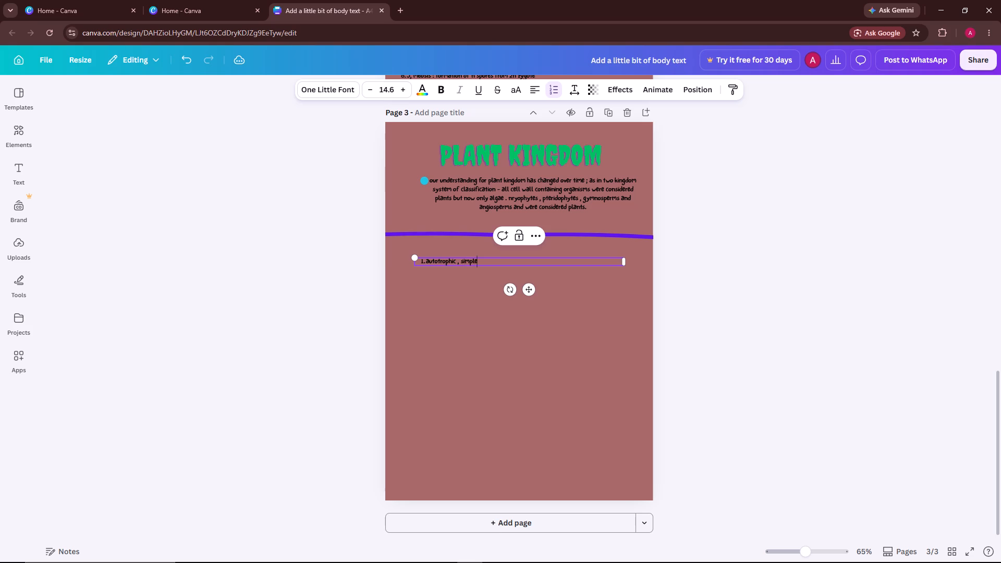
key(space)
text(,)
key(space)
text(th)
text(all)
text(oid)
key(space)
key(shift+ampersand)
key(space)
text(lar)
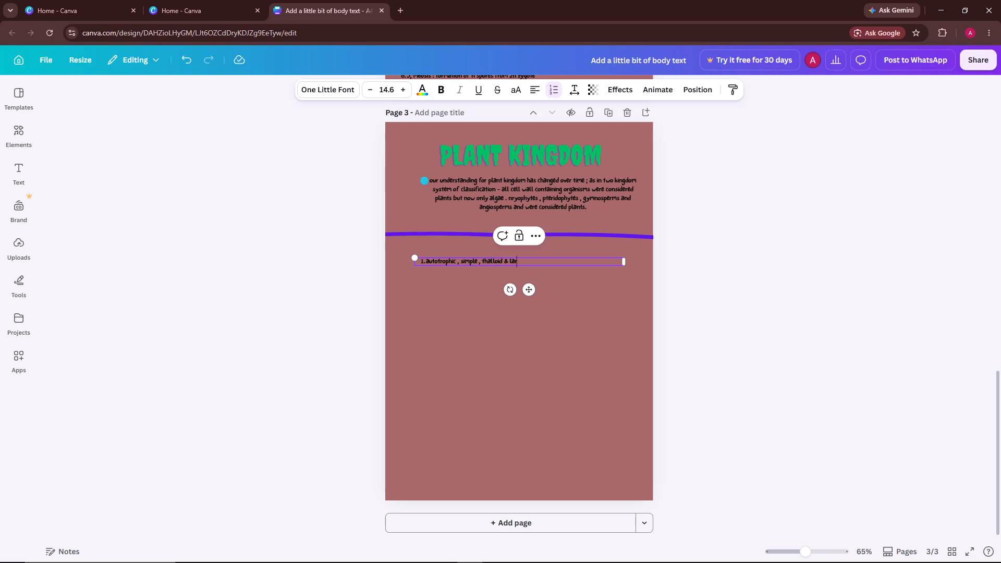
text(gely)
key(space)
key(a)
key(q)
key(u)
key(a)
text(tic)
key(space)
Finish the first item of the numbered list under Algae with the word "plants".
text(plants)
Add "they can also be found in moist soil , stones and wood ." as the second item of the numbered list.
key(Return)
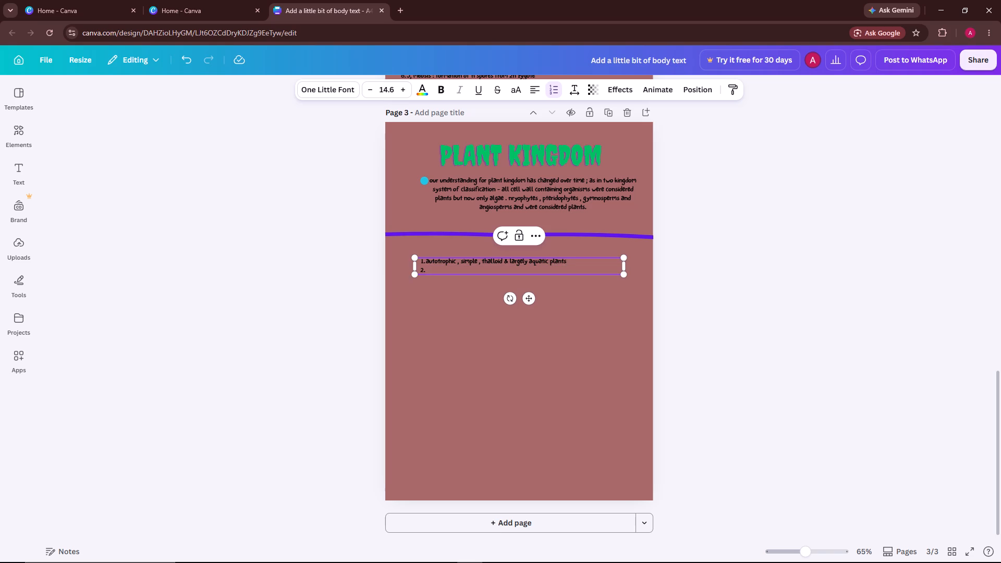
text(they)
key(space)
key(c)
text(an)
key(space)
text(also)
key(space)
text(be)
key(space)
text(found)
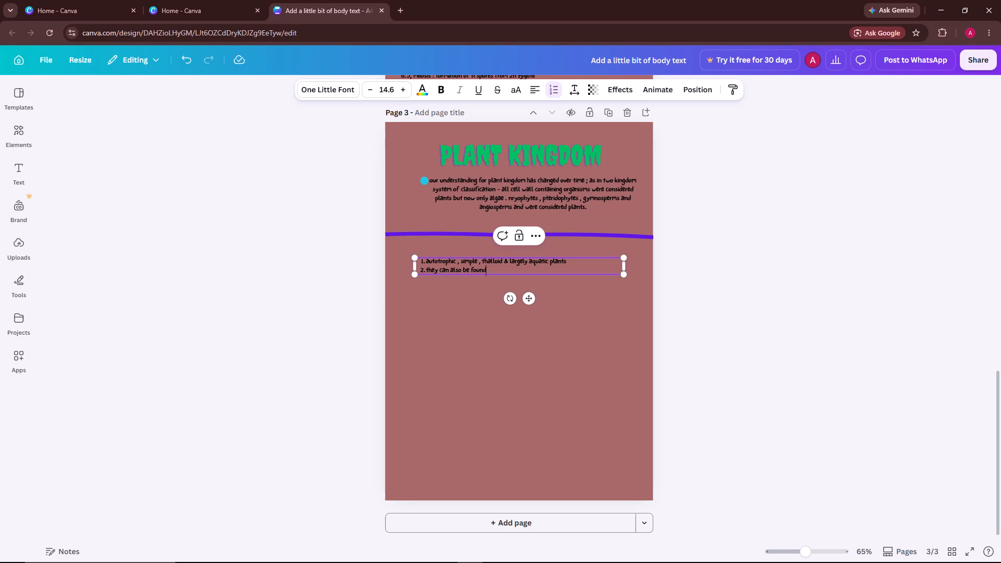
key(space)
text(in)
key(space)
text(moist)
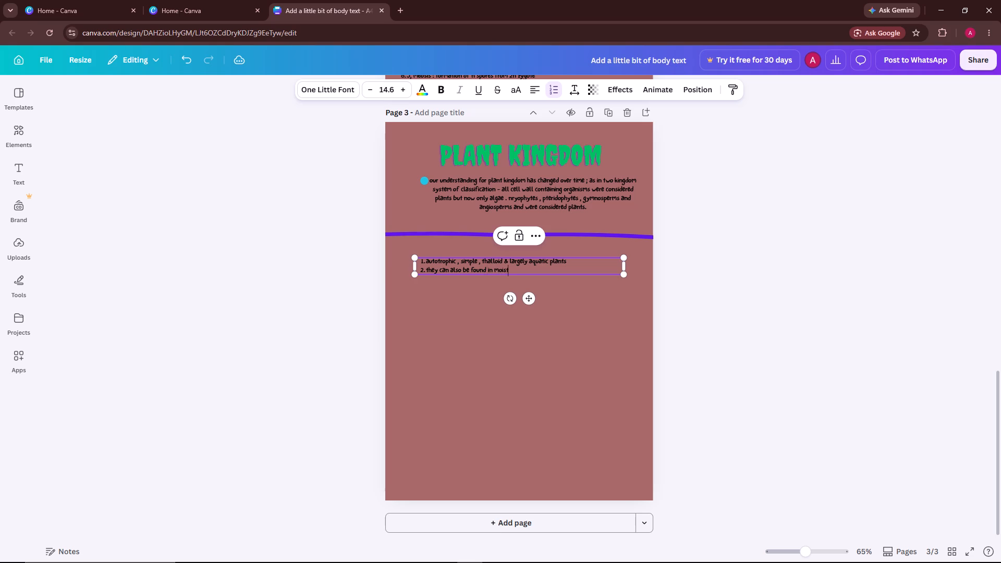
key(space)
text(soil)
key(space)
text(,)
key(space)
text(sto)
text(nes and)
key(space)
text(woo)
key(d)
key(space)
text(.)
Add "allgae are also associated with fungi & sloth bear." as the third item of the numbered list.
key(Return)
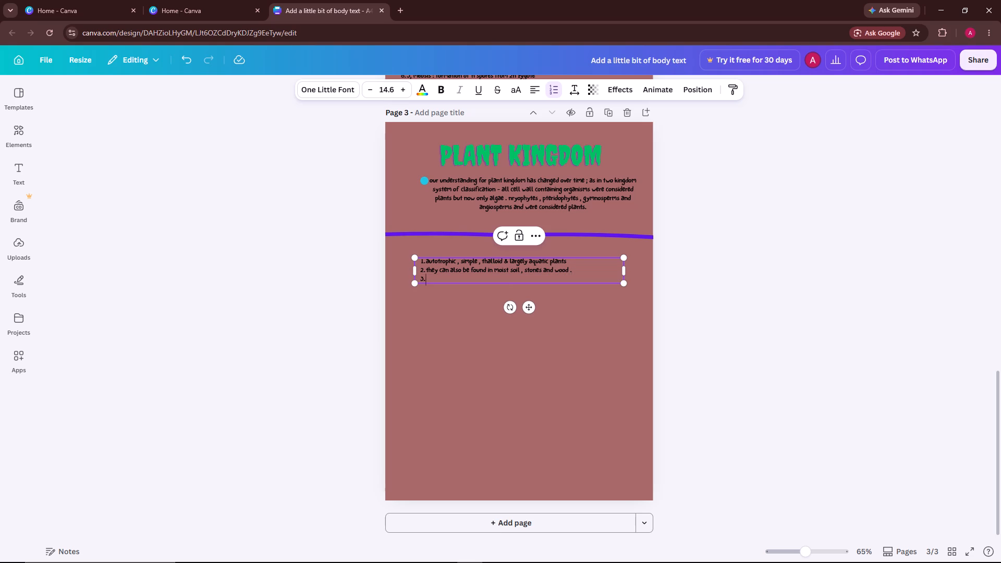
text(all)
text(gae)
key(space)
text(are also)
key(space)
text(assoc)
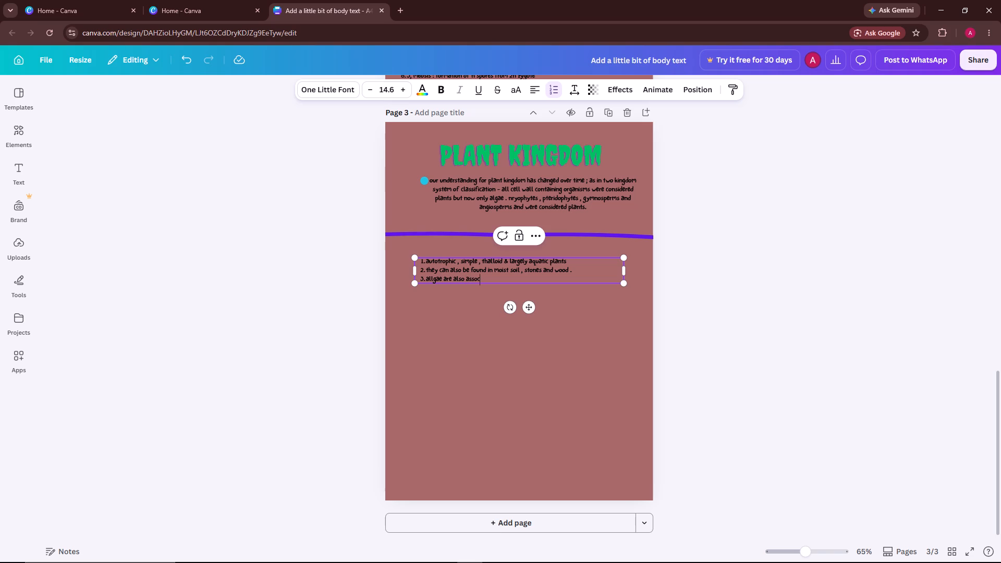
text(iated with)
key(space)
text(fg)
key(BackSpace)
text(ung)
key(i)
key(space)
key(shift+ampersand)
key(space)
text(slo)
key(y)
key(BackSpace)
text(th be)
text(ar)
key(space)
key(Return)
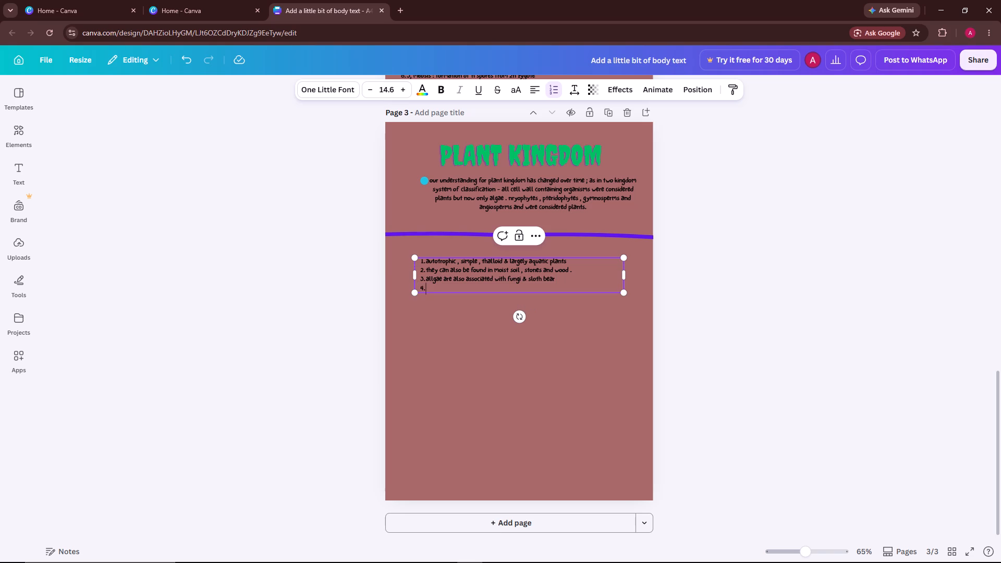
key(BackSpace)
key(BackSpace)
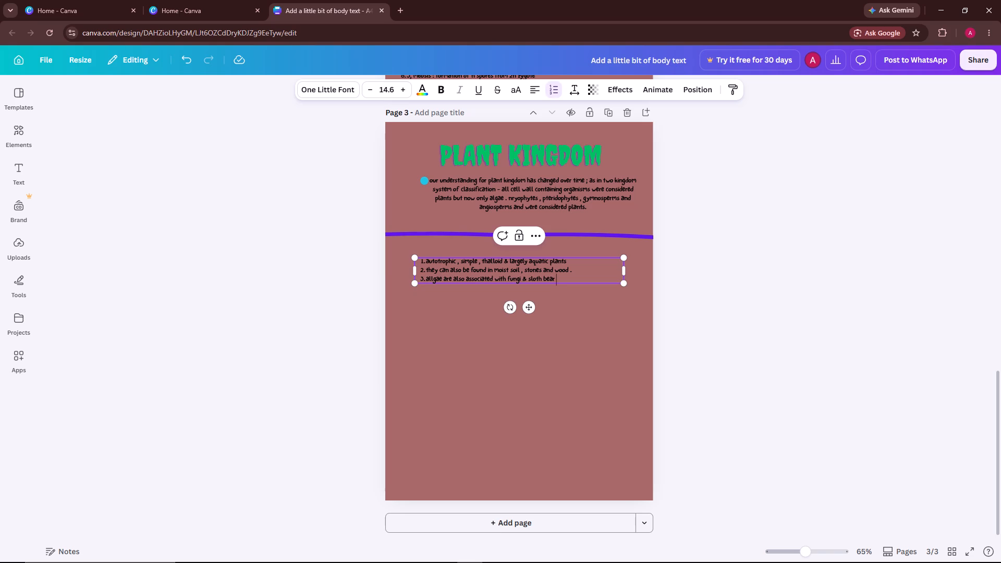
key(BackSpace)
key(period)
Add "form and size of algae is highly variable ." as the fourth item of the numbered list.
key(Return)
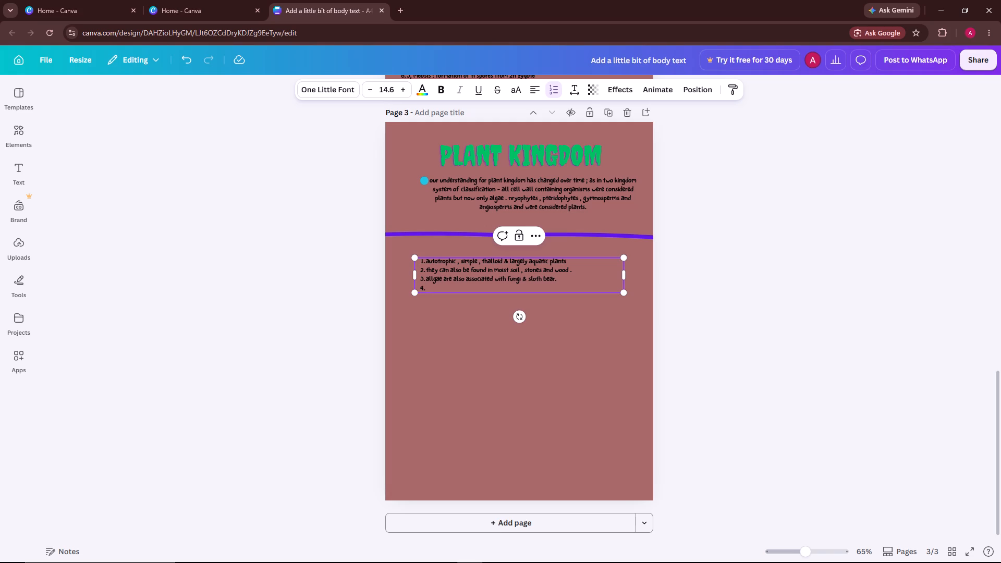
text(fo)
text(rm)
key(space)
text(and)
key(space)
text(si)
text(ze)
key(space)
text(of)
key(space)
text(algae)
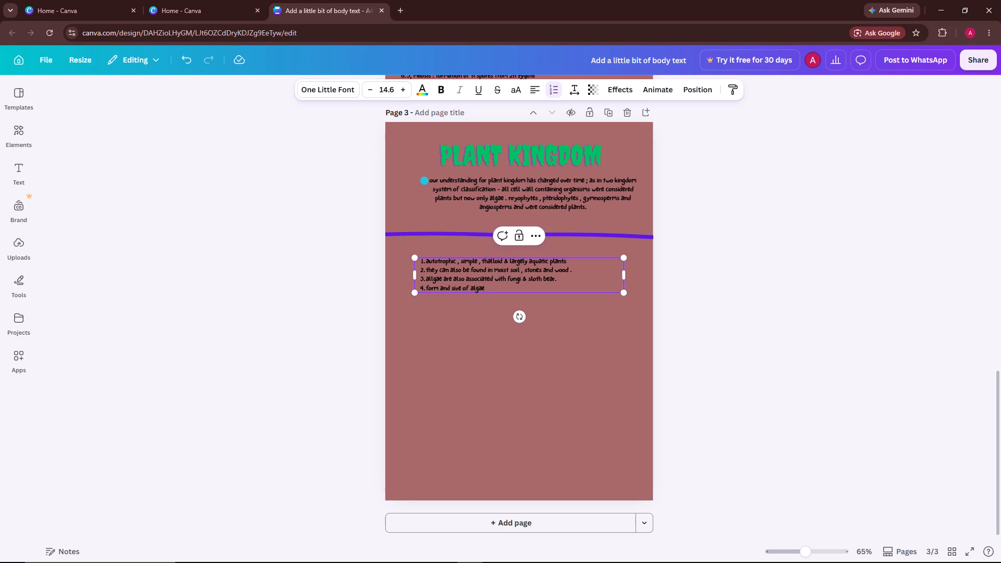
key(space)
text(is)
key(space)
text(highly)
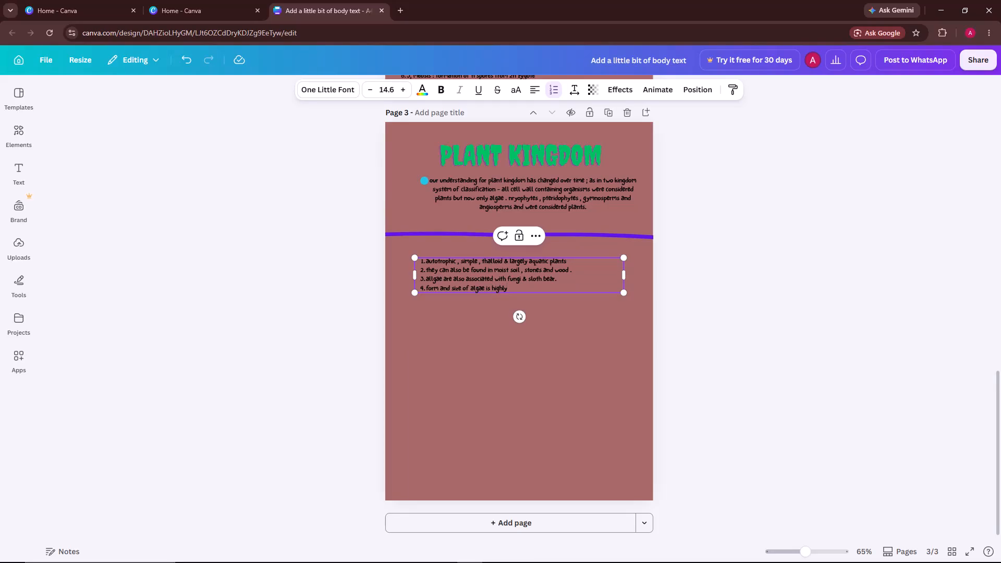
key(space)
text(var)
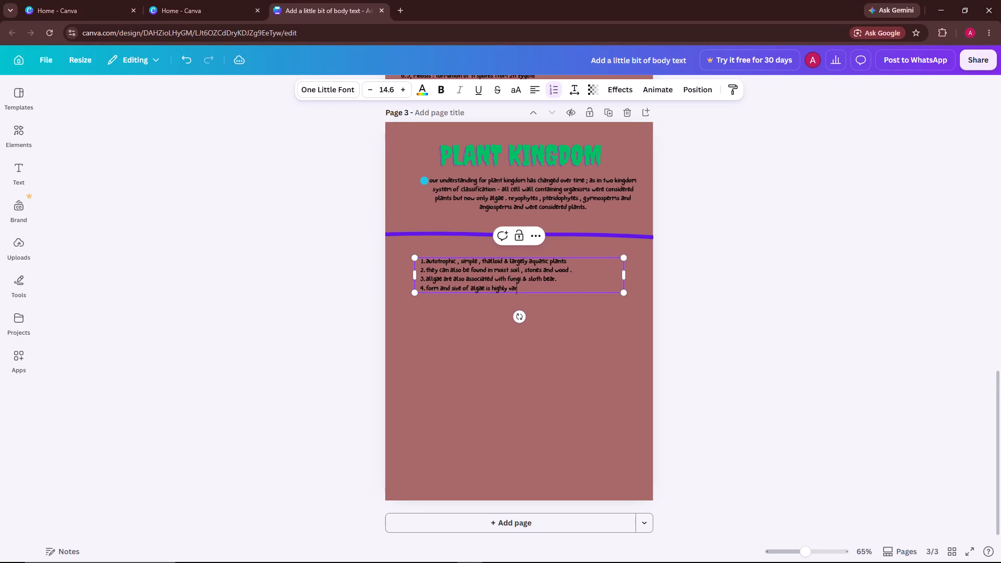
text(iable)
key(space)
text(.)
Extend the fourth list item with the example "e.g, volvox is colonial".
key(space)
text(e)
text(.g,)
key(space)
text(volvox)
text(,)
key(space)
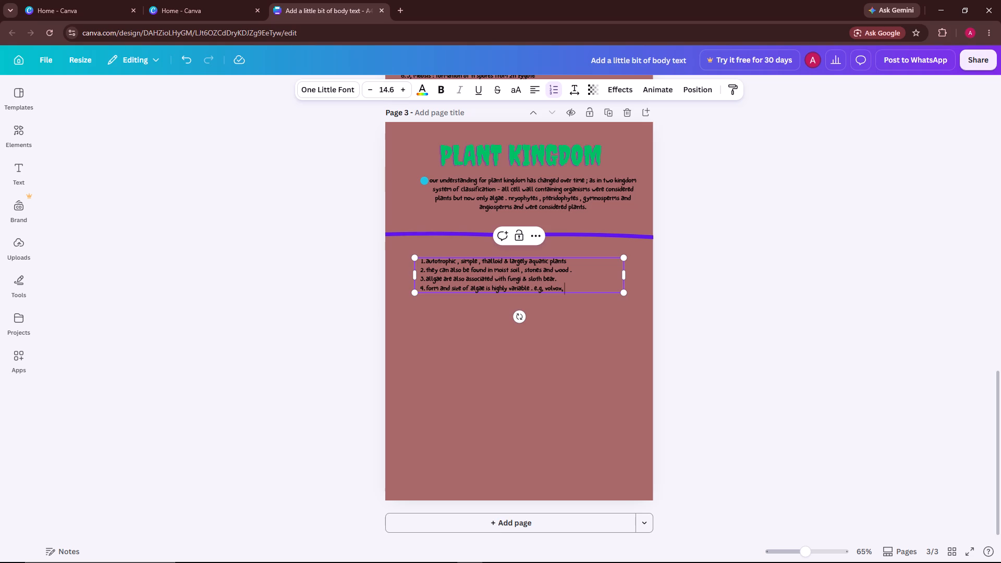
key(BackSpace)
key(BackSpace)
key(space)
text(is v)
key(BackSpace)
text(co)
text(lon)
key(i)
text(al)
key(space)
Add "filamentous structure in spirogyra & ulothrix" as the fifth item of the numbered list.
key(Return)
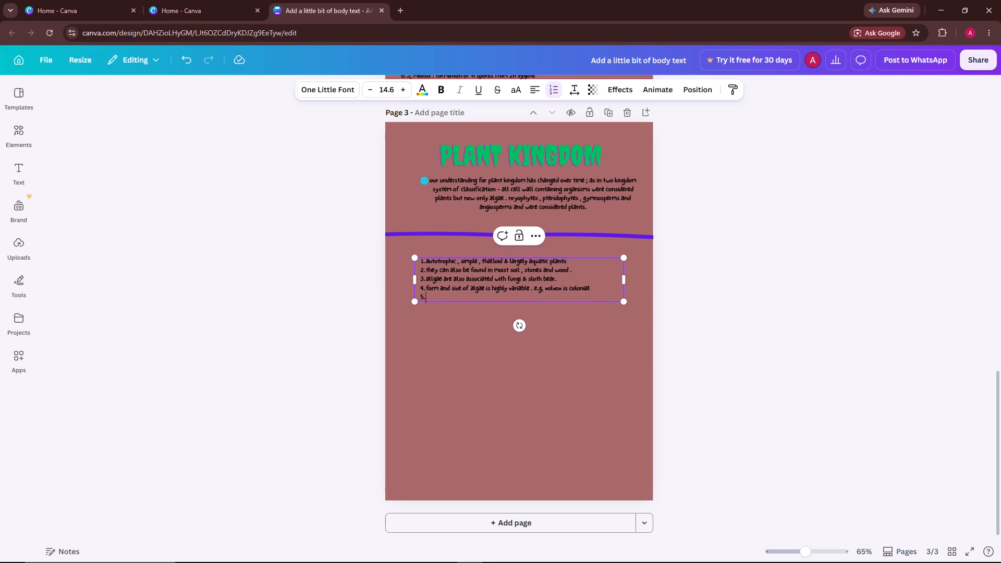
text(fila)
text(men)
text(tous)
key(space)
text(structure)
key(space)
text(in)
key(space)
text(spiro)
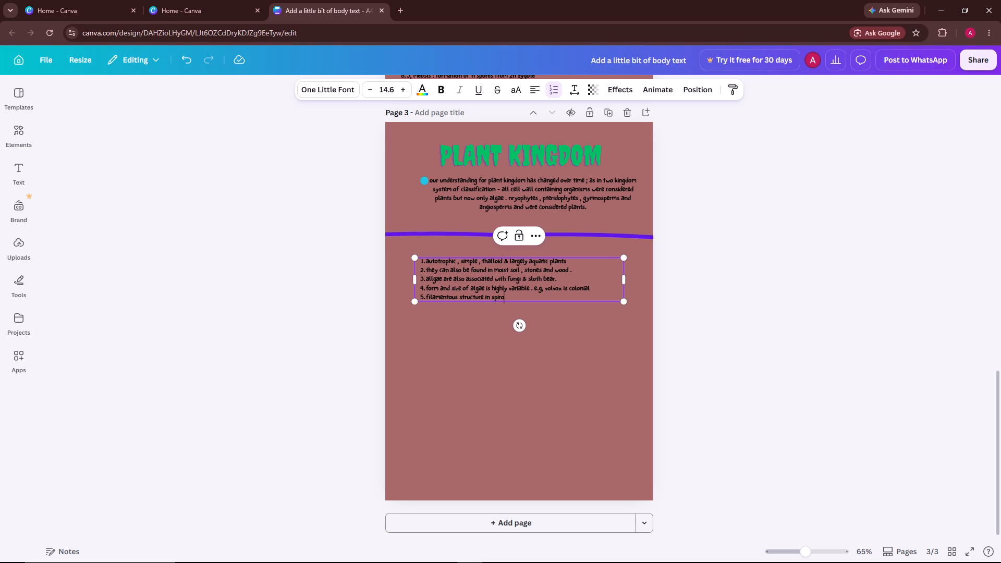
text(gy)
text(ra)
key(space)
text(&)
key(space)
text(ul)
text(oth)
text(rix)
Add "marine kelp is profusel branched" as the sixth item of the numbered list.
key(space)
key(Return)
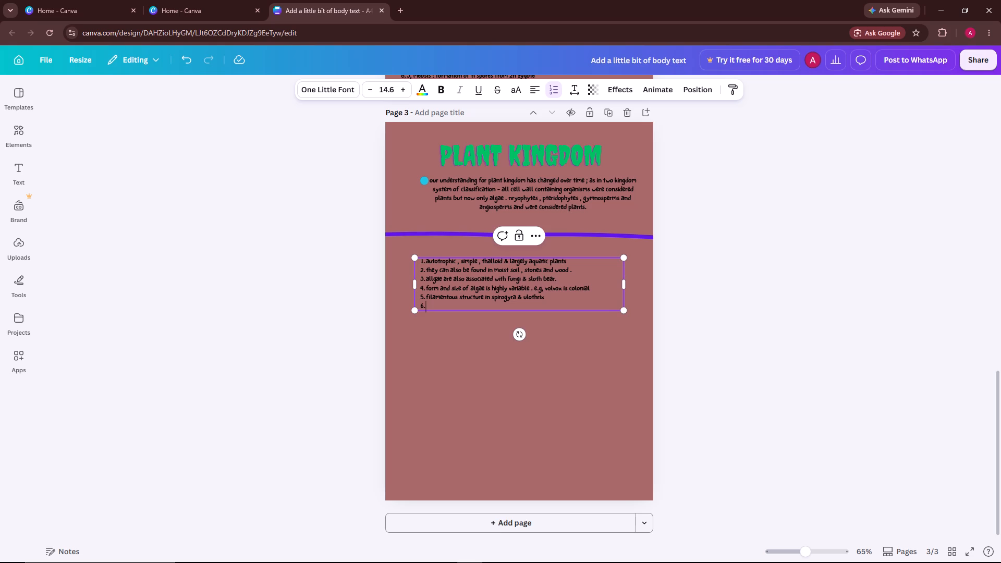
text(mar)
text(ine)
key(space)
text(kelp)
key(space)
text(o)
key(BackSpace)
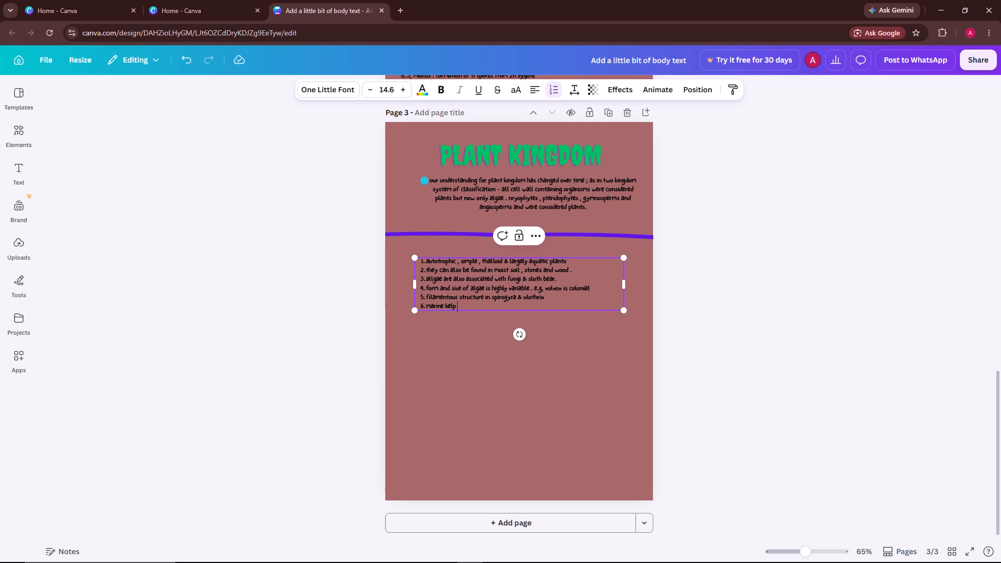
text(is)
key(space)
text(pr)
key(o)
text(fu)
key(d)
key(BackSpace)
text(se)
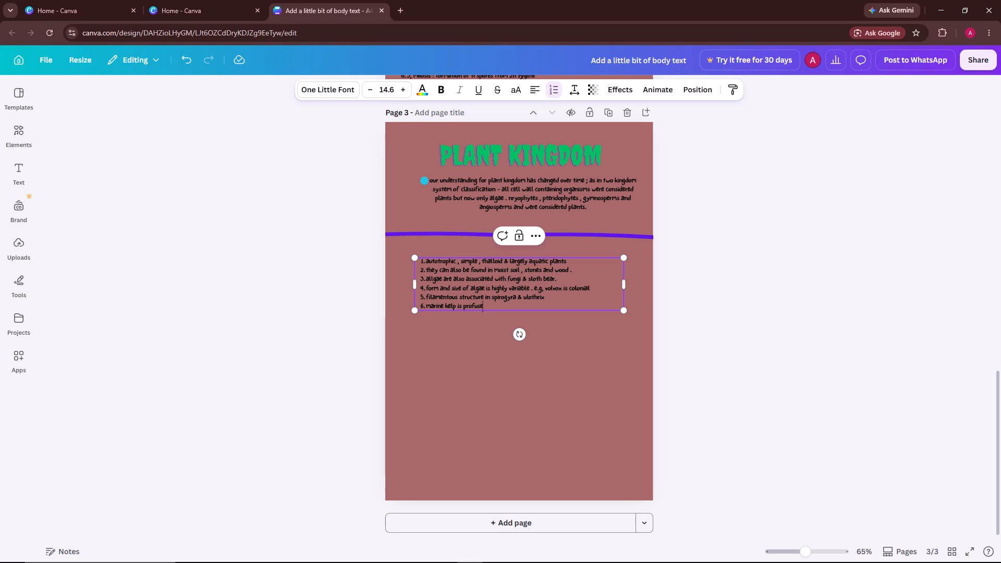
key(l)
key(space)
text(branched)
key(space)
Extend the sixth list item with "& can reach upto a height of 100m".
text(&)
key(space)
text(can)
key(space)
key(r)
text(each upto a hei)
text(ght of)
key(space)
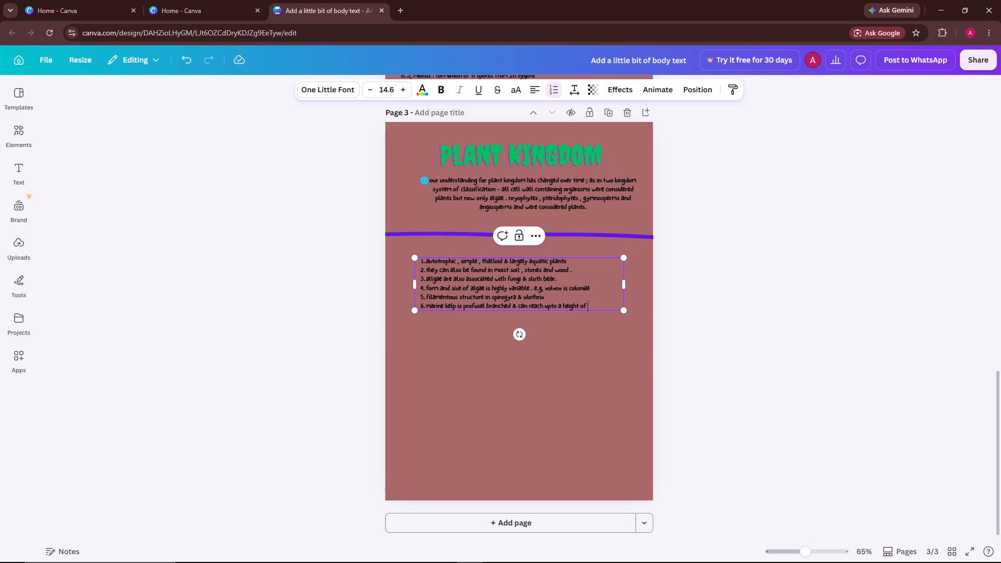
text(100)
key(m)
click(456, 342)
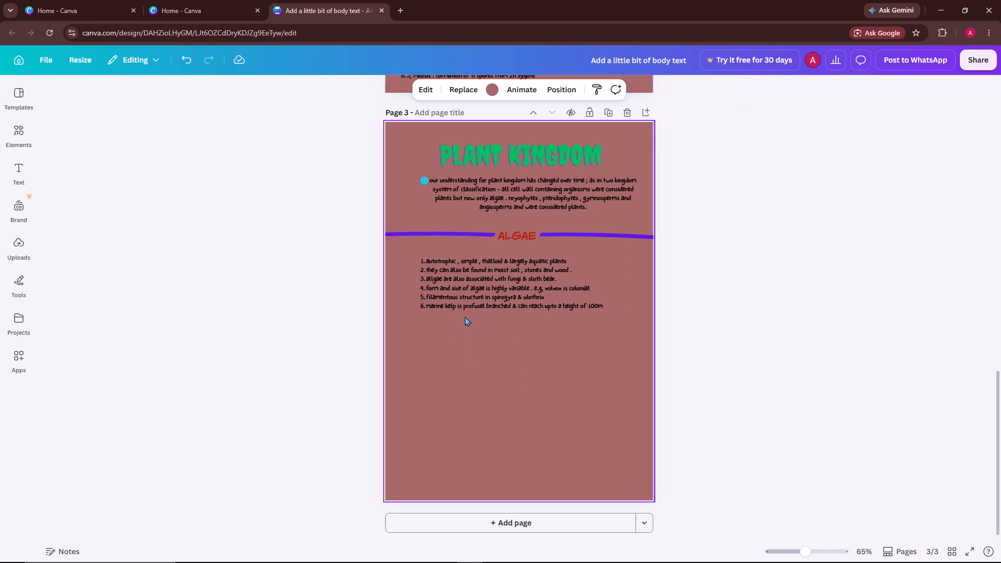
Duplicate the ALGAE subheading and place the copy centred just below the numbered list.
click(500, 242)
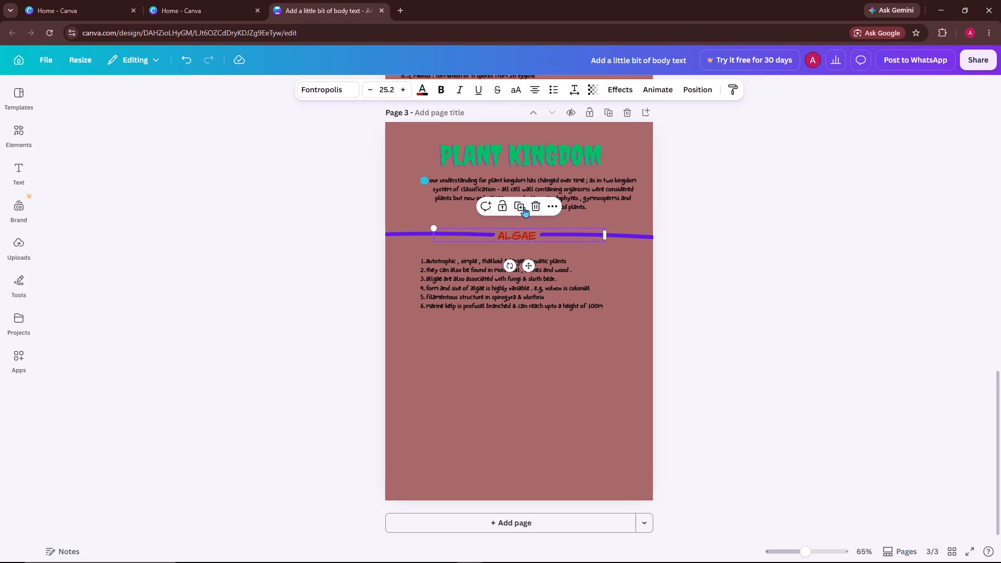
click(520, 207)
drag(526, 241, 519, 347)
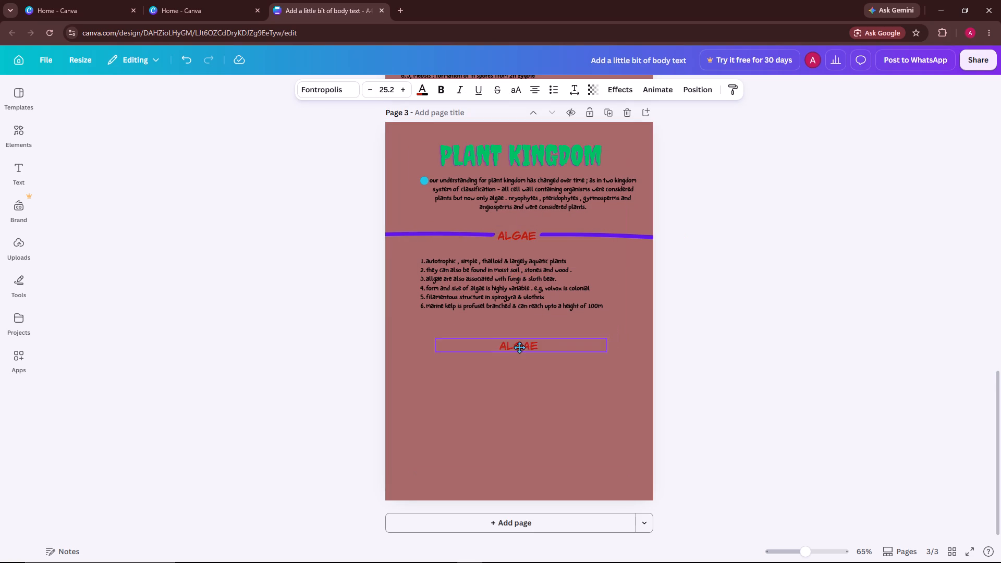
drag(519, 347, 520, 327)
Clear the text of the copied subheading and set its text colour to light blue #2ec1ff.
click(539, 324)
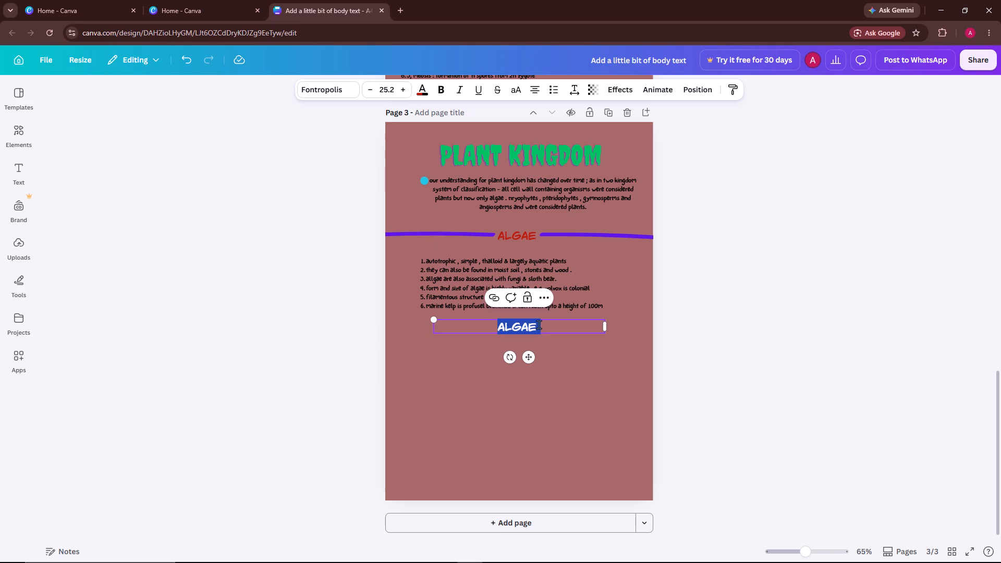
key(BackSpace)
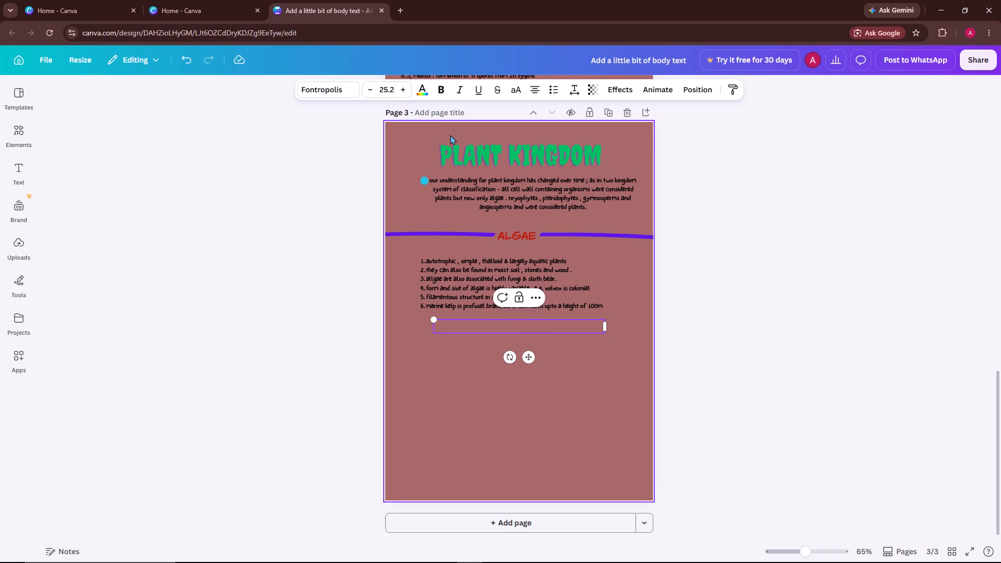
click(425, 94)
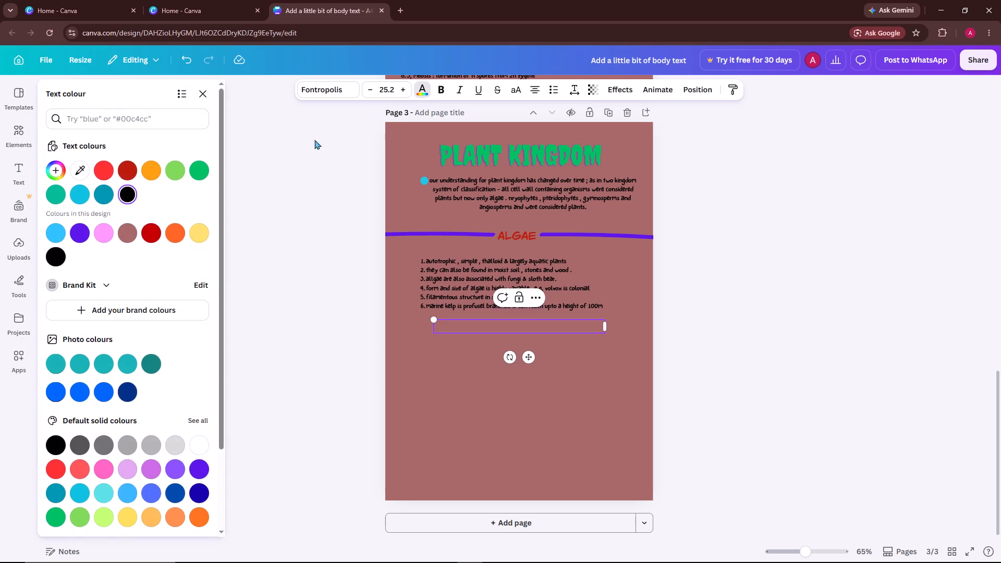
click(52, 237)
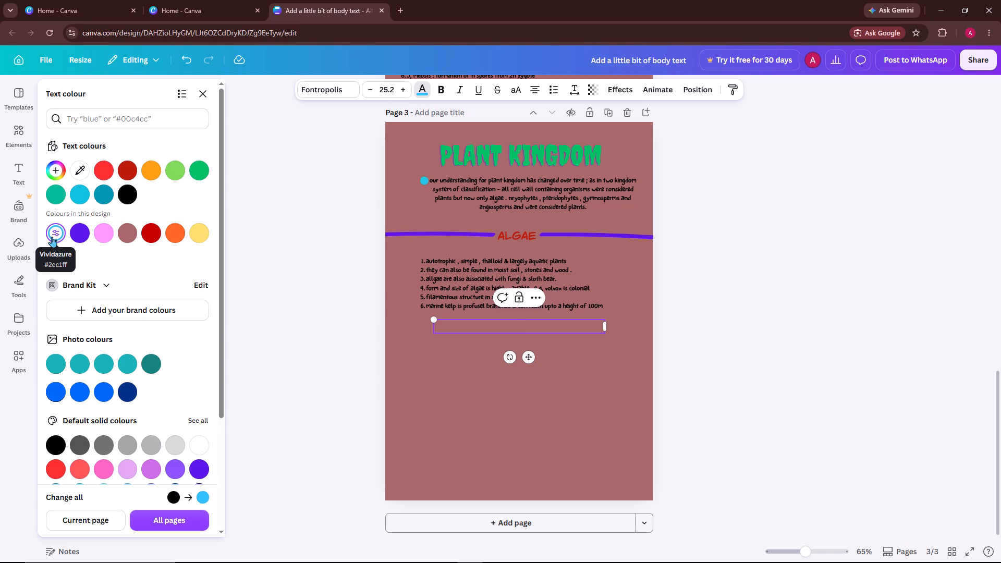
Enter "economic importance of bryophytes" as the text of the light blue subheading below the numbered list.
text(econo)
text(mic importe)
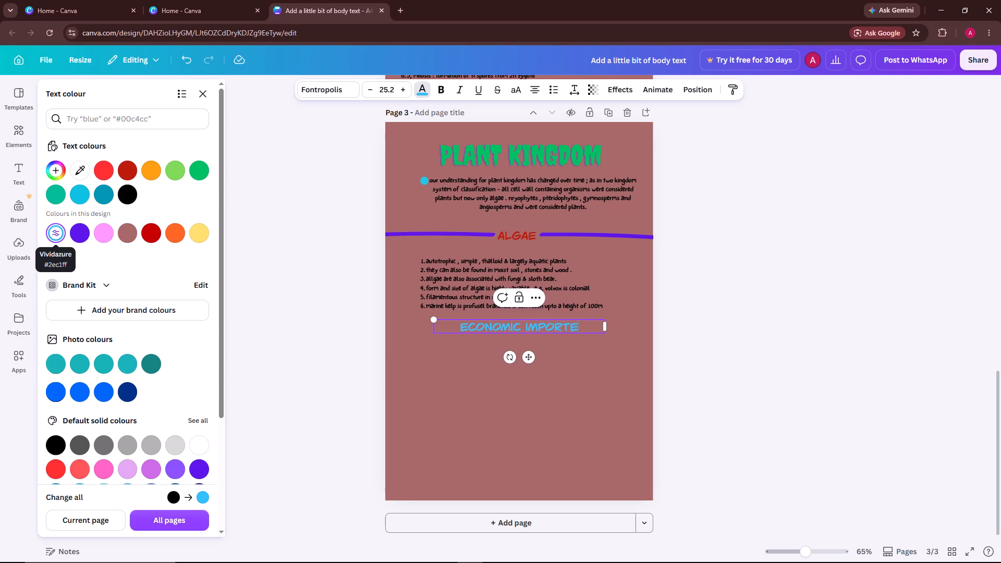
key(BackSpace)
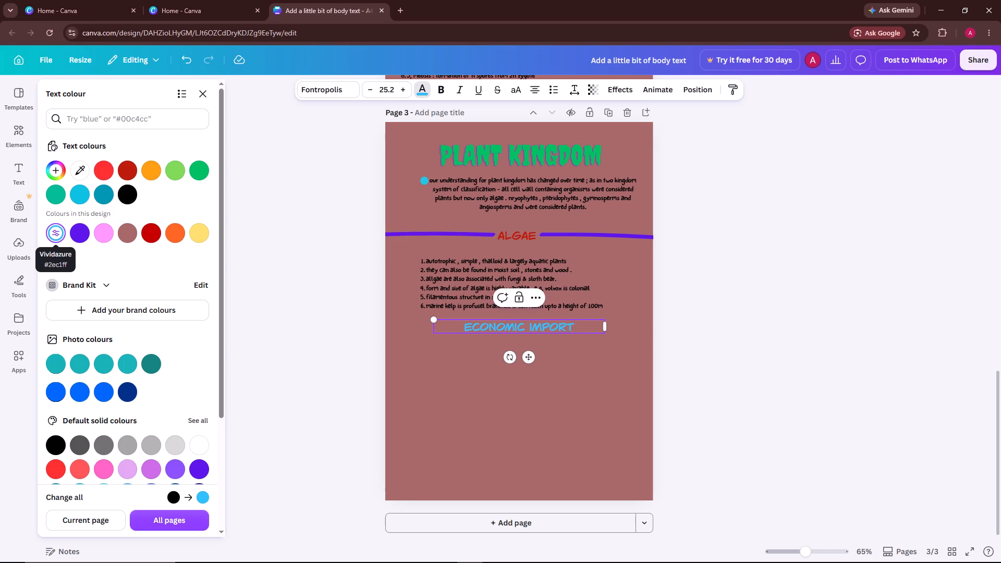
key(a)
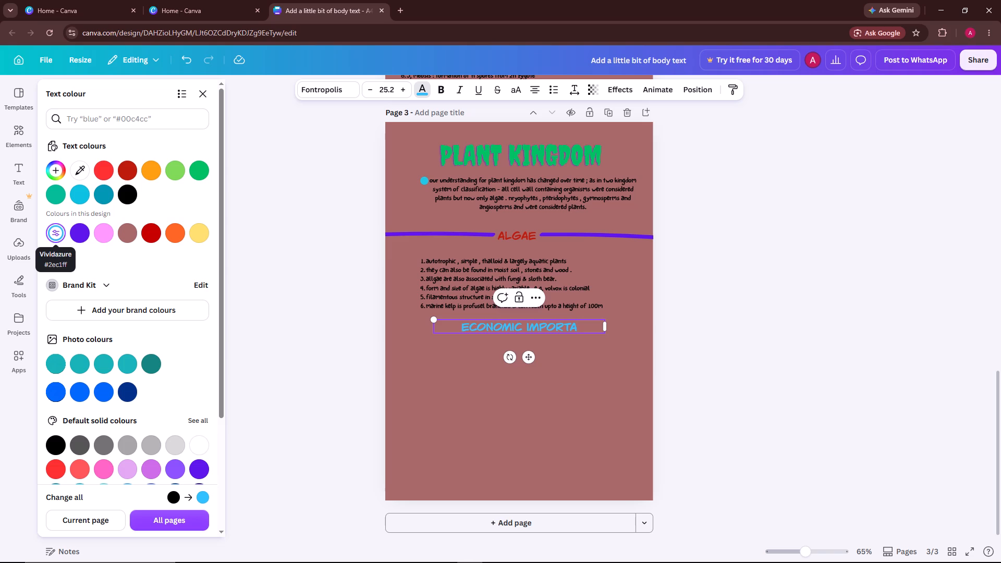
text(nce)
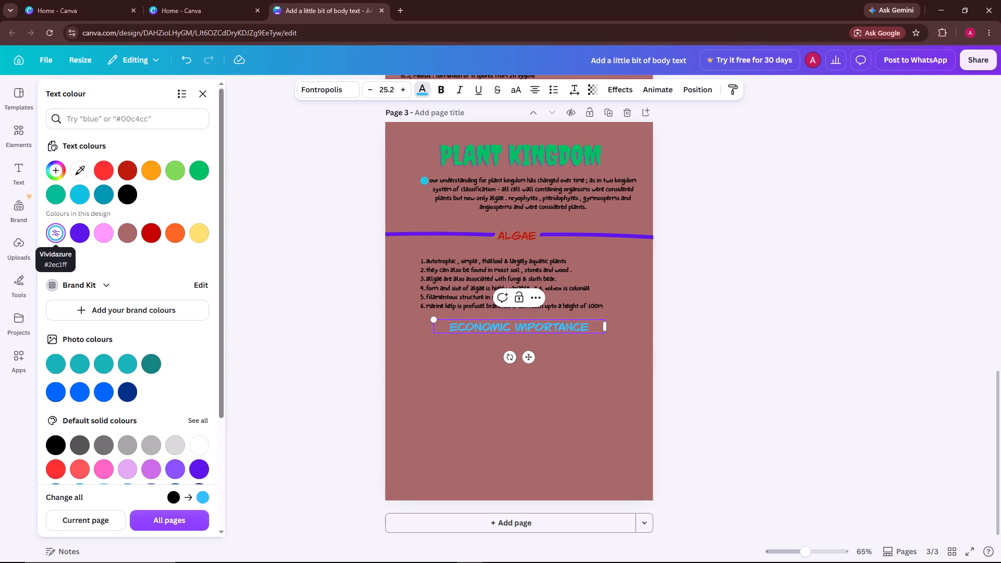
key(space)
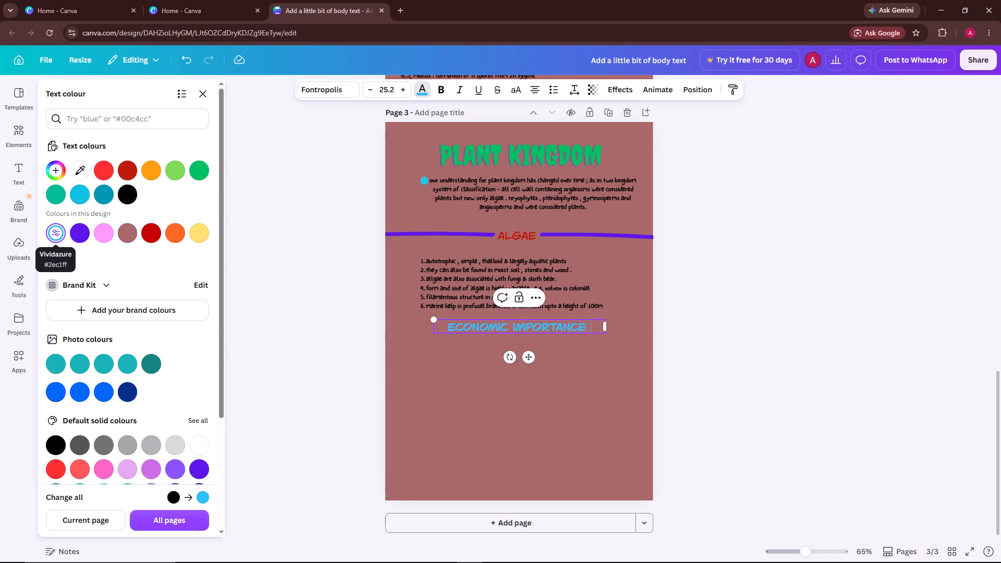
text(of)
key(space)
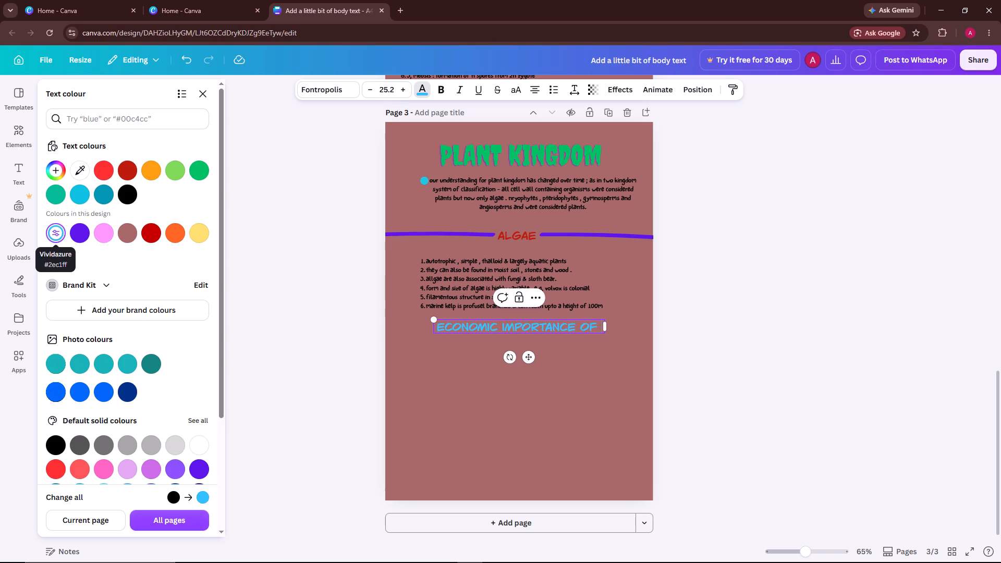
text(br)
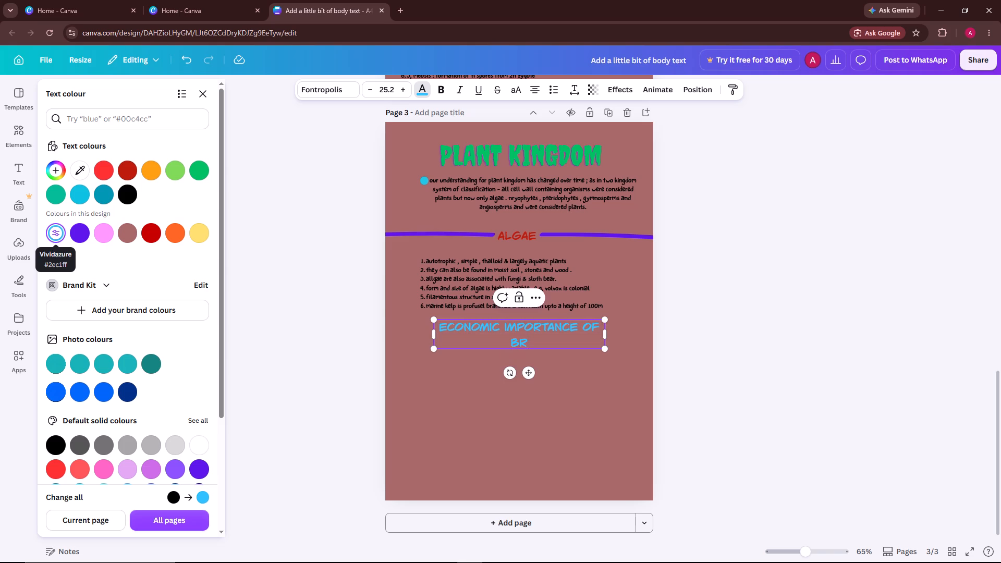
key(y)
key(o)
text(ph)
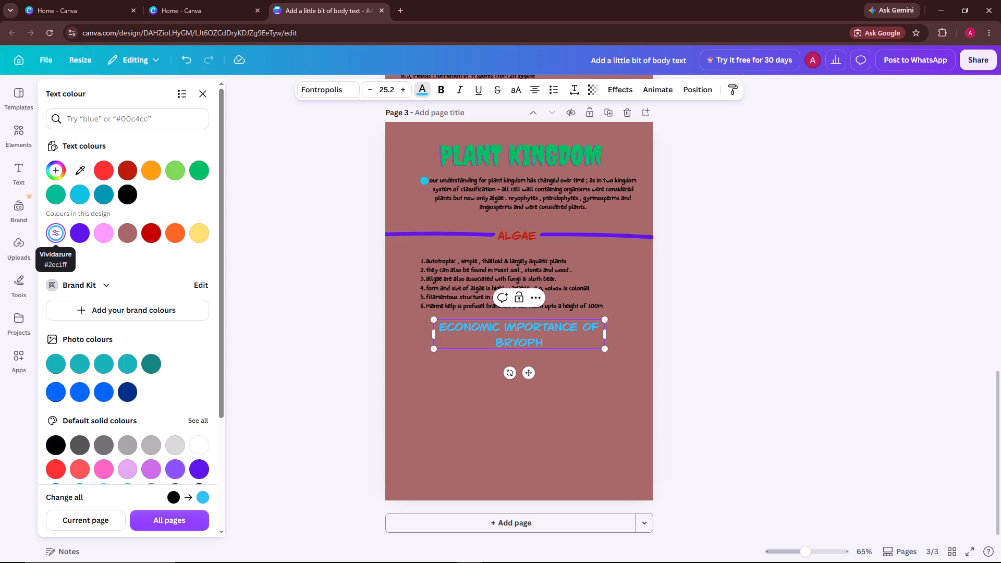
key(y)
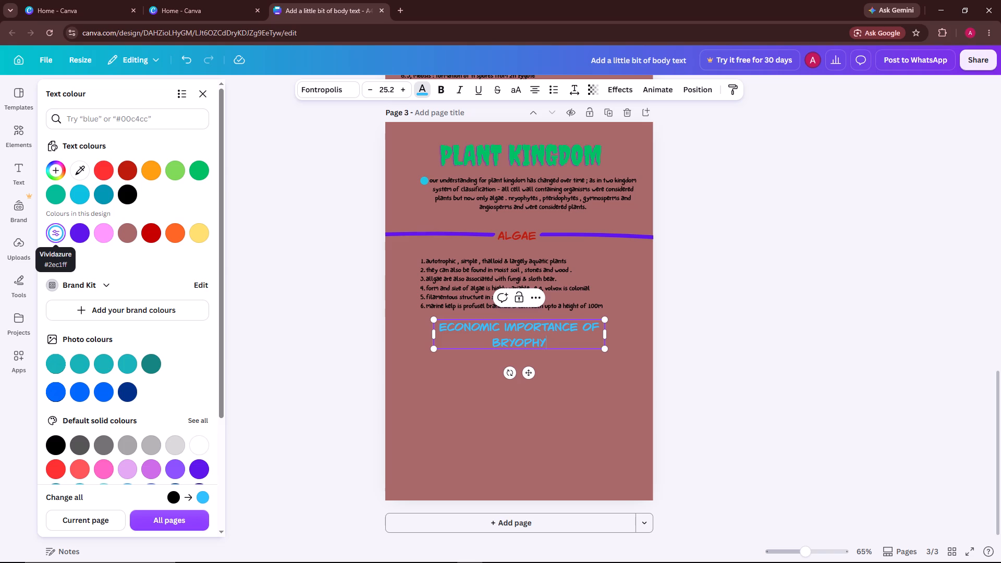
text(tes)
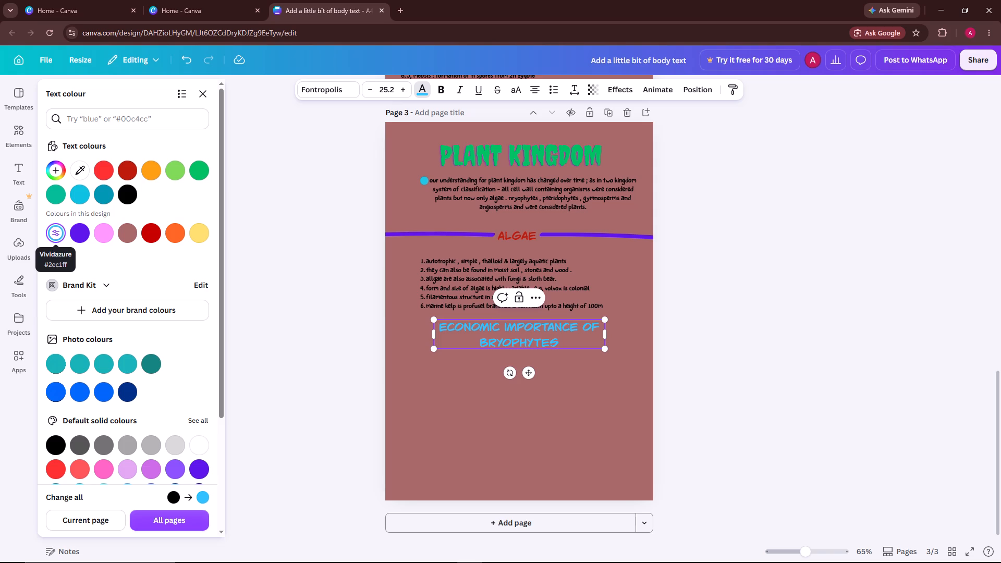
click(529, 426)
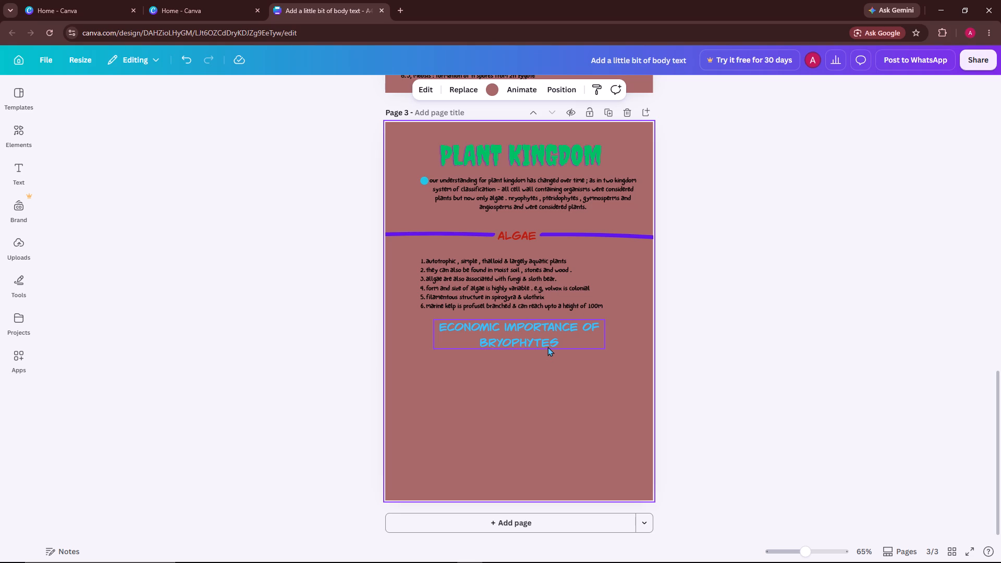
Duplicate the purple line left of the ALGAE subheading and place the copy left of the economic importance subheading, running to the page edge.
click(453, 238)
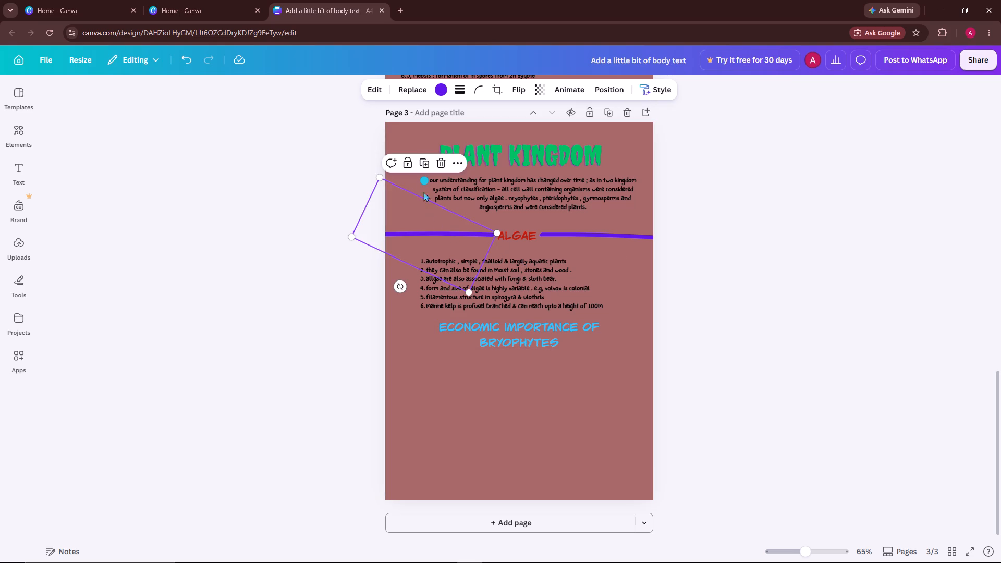
click(431, 155)
drag(454, 258, 434, 356)
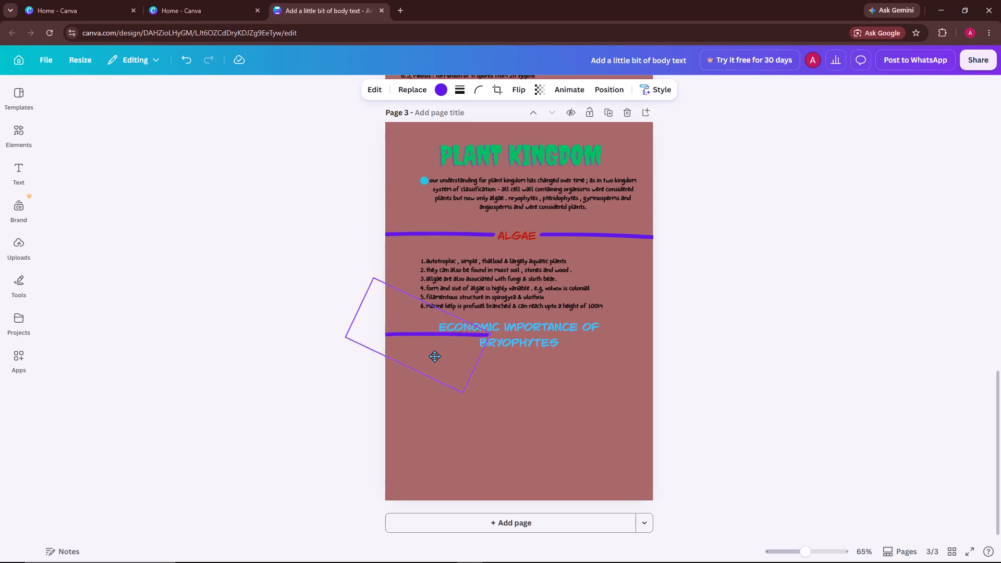
drag(434, 356, 394, 354)
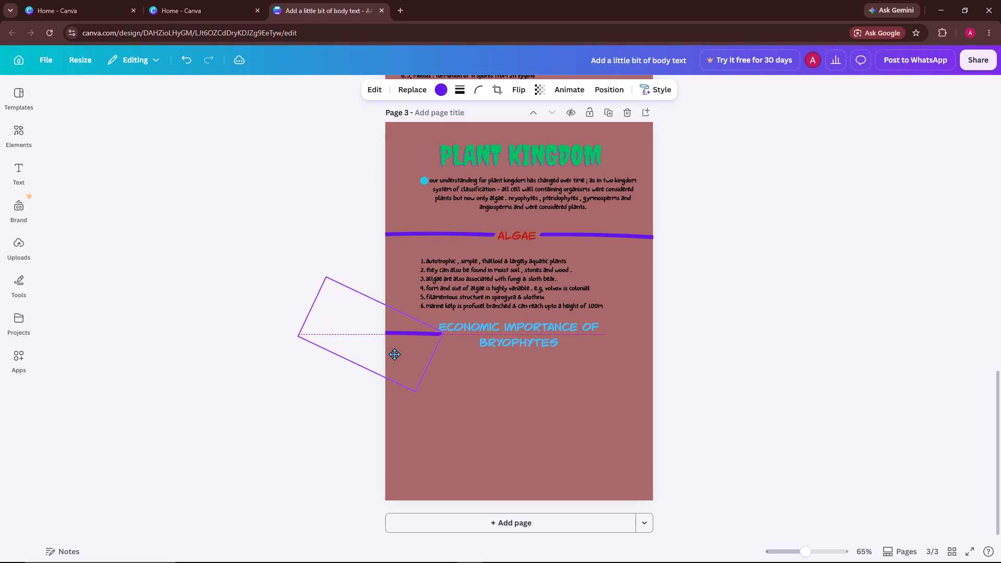
drag(394, 354, 392, 354)
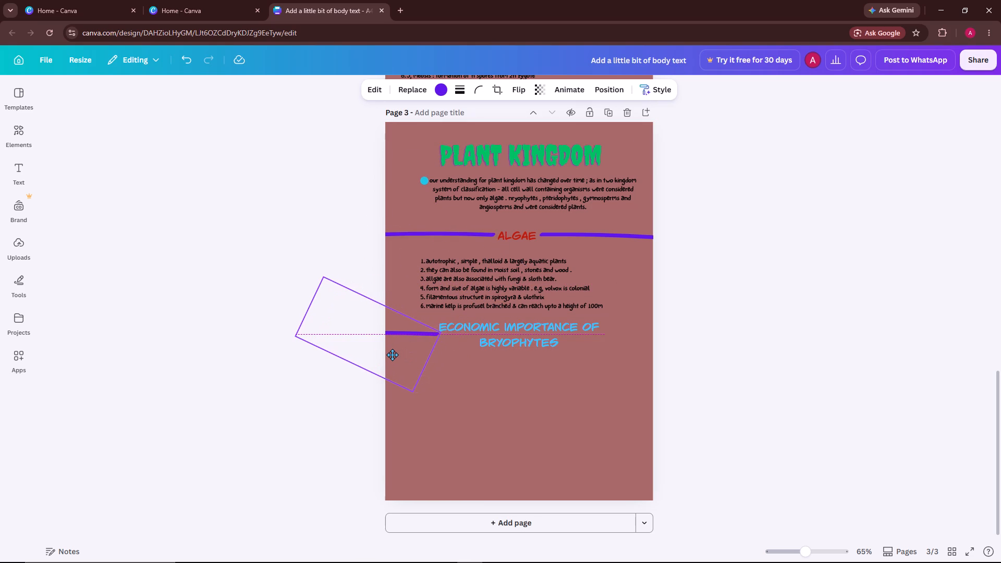
drag(392, 354, 391, 347)
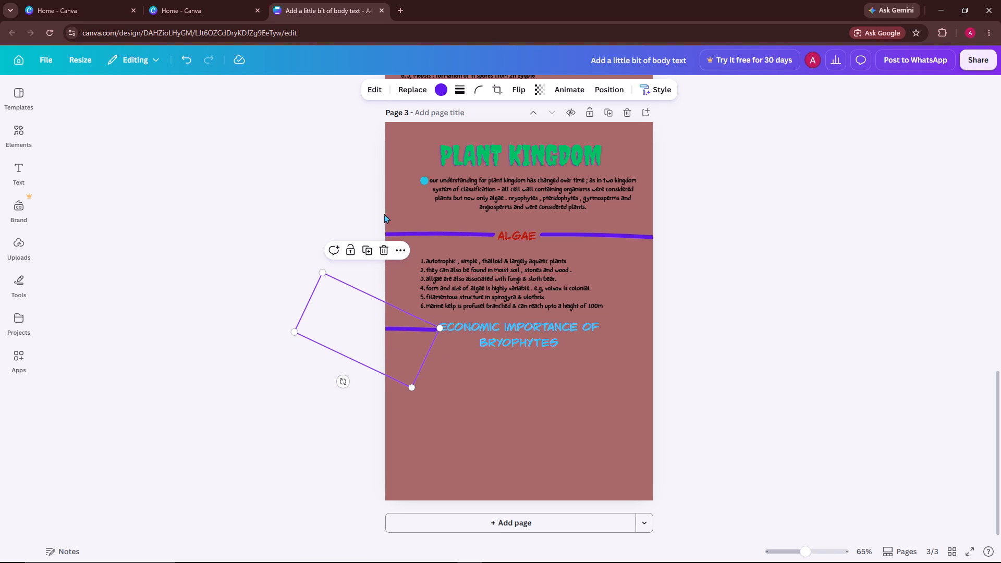
Change the colour of the copied line beside the economic importance subheading to teal green.
click(444, 87)
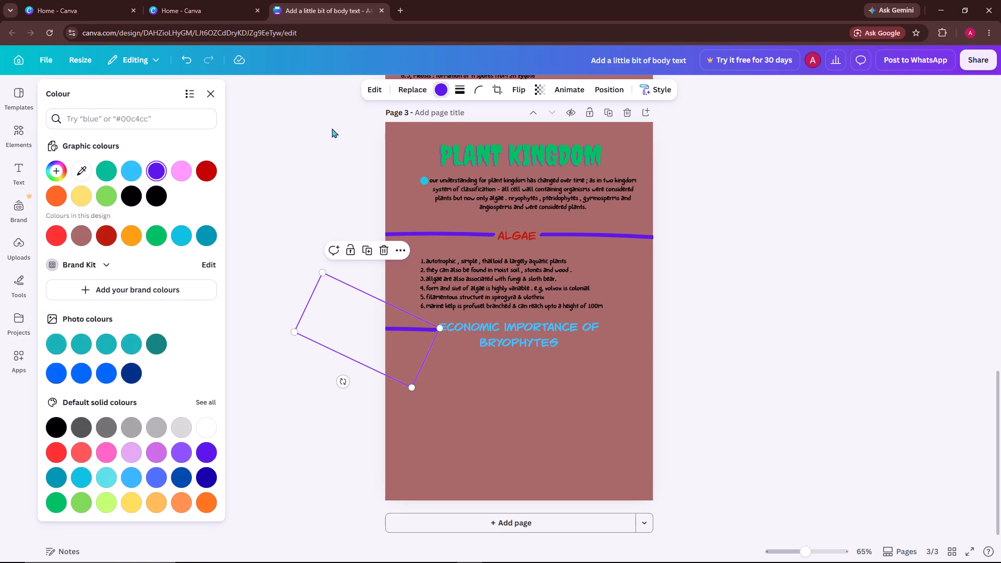
click(114, 174)
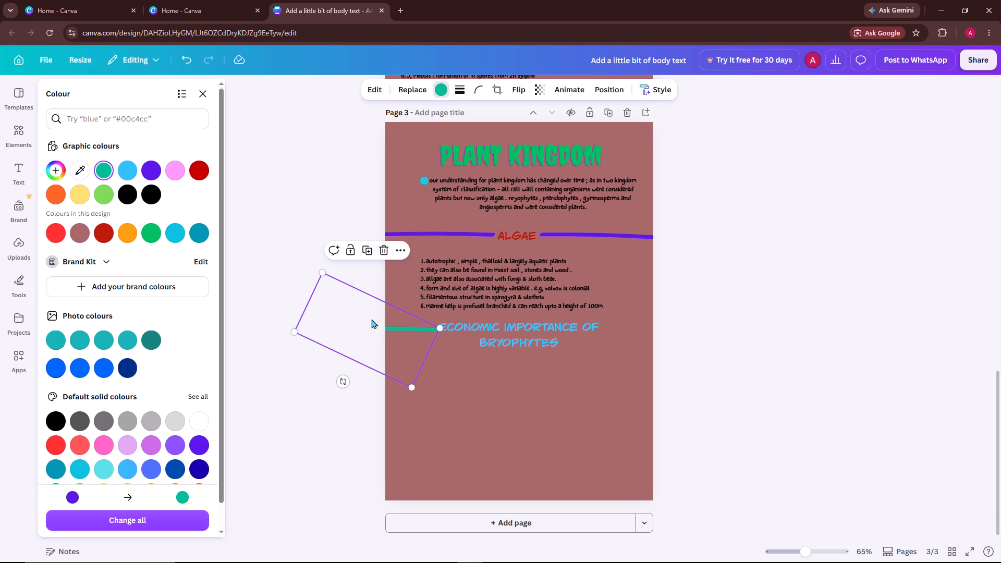
Duplicate the teal line and place the copy right of the economic importance subheading, level with the first, tilting it slightly.
click(368, 252)
drag(409, 358, 785, 341)
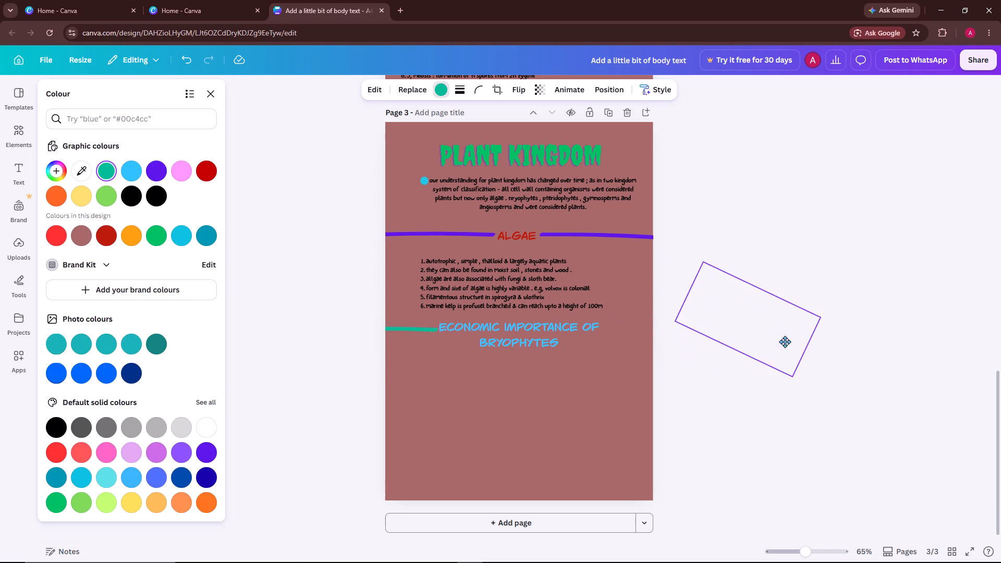
drag(785, 341, 690, 339)
drag(690, 339, 703, 350)
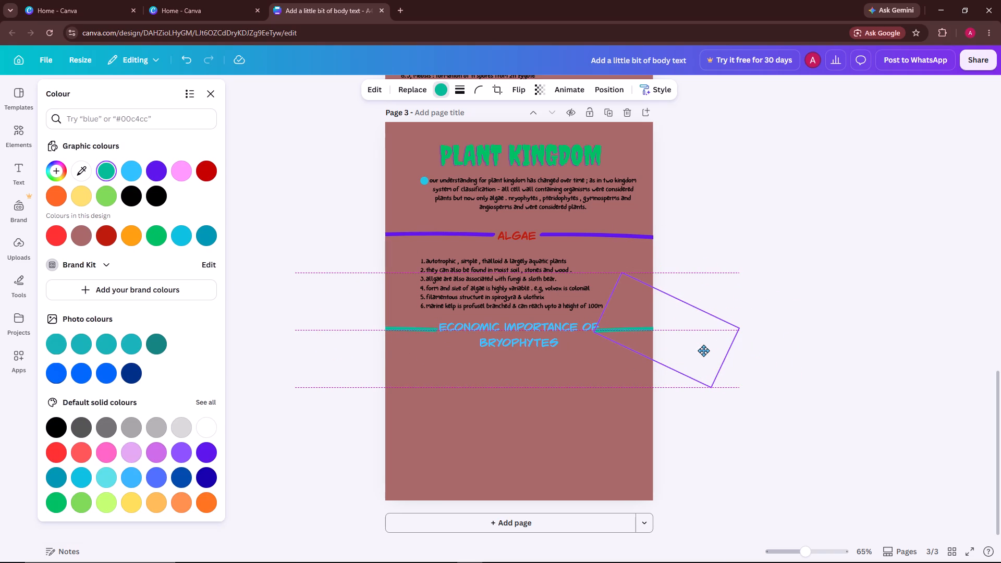
drag(703, 350, 703, 351)
click(703, 351)
drag(704, 351, 710, 350)
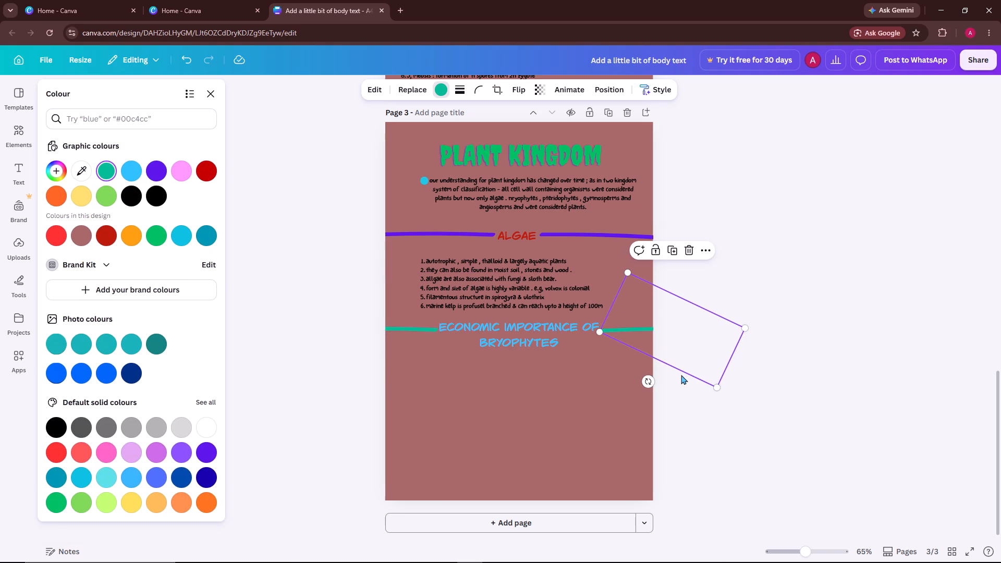
click(654, 383)
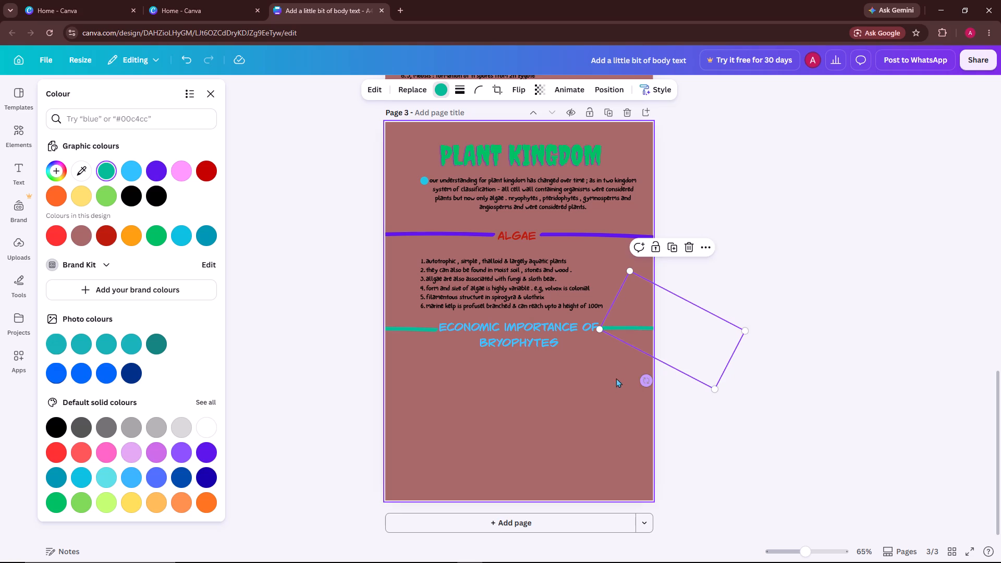
click(607, 349)
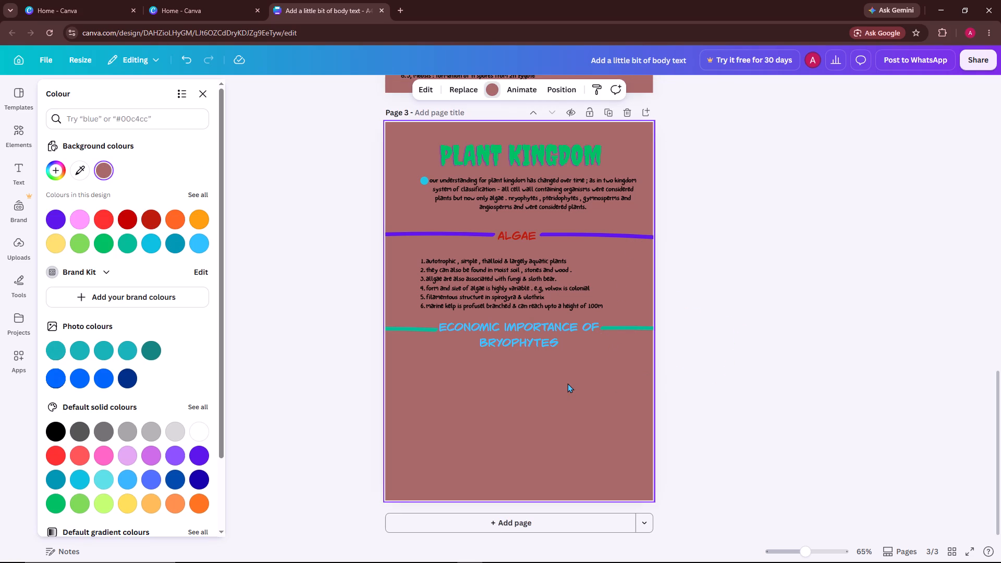
click(567, 383)
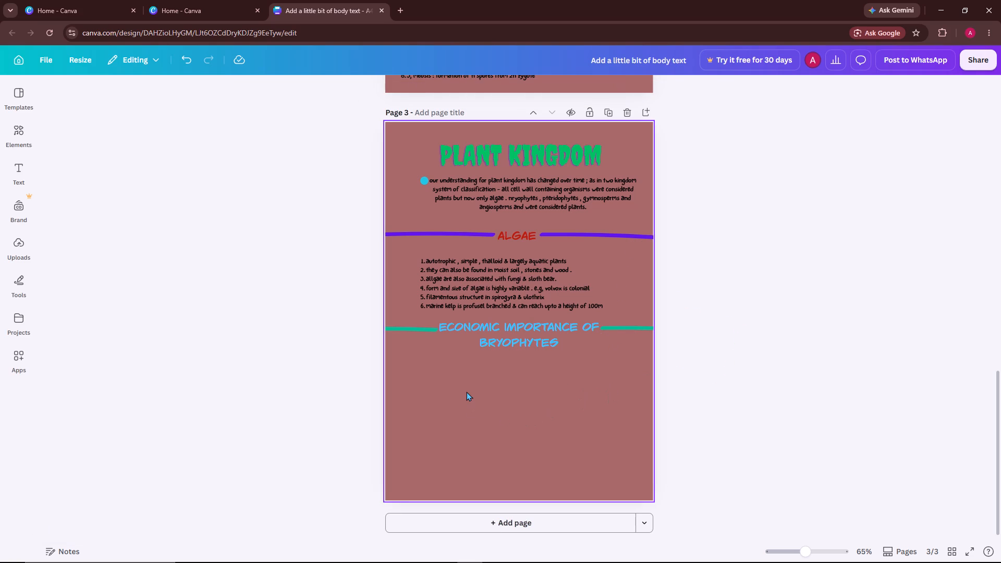
Duplicate the numbered algae list and place the copy just below the economic importance subheading.
click(485, 196)
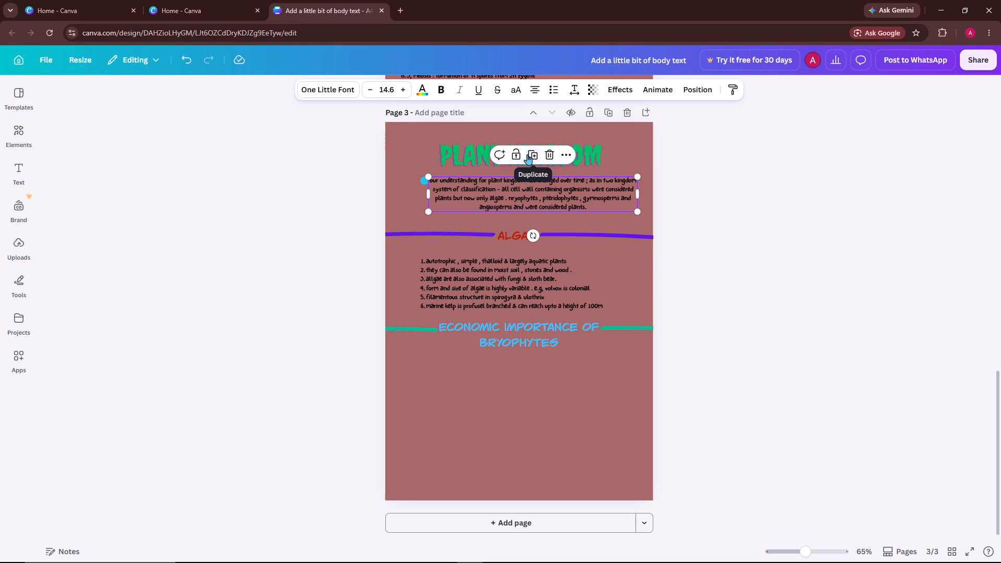
click(442, 427)
click(494, 279)
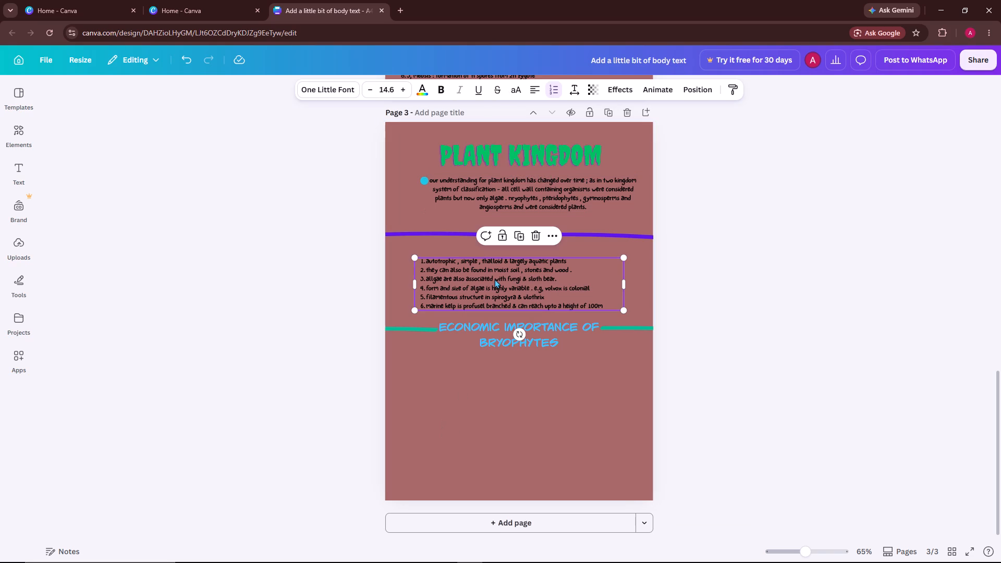
click(519, 235)
drag(510, 283, 508, 354)
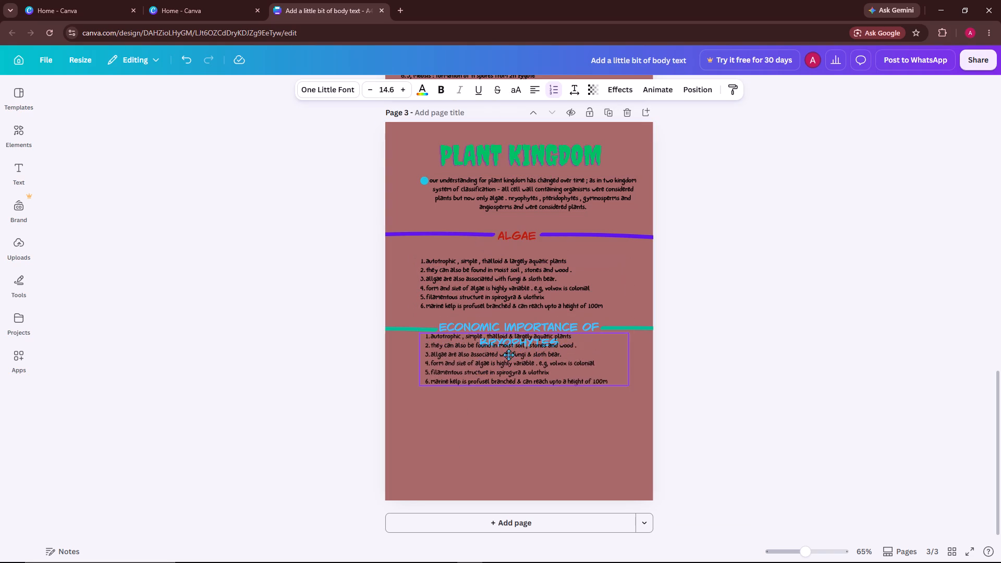
drag(508, 354, 503, 377)
Replace the copied list's text with a single numbered item reading "pro" and lower it slightly beneath the economic importance subheading.
click(533, 382)
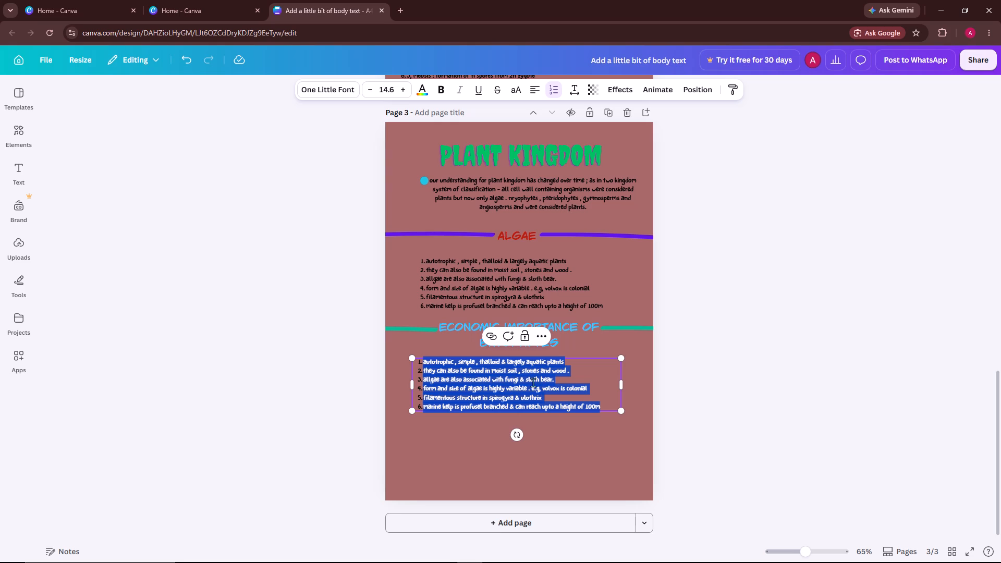
key(BackSpace)
key(1)
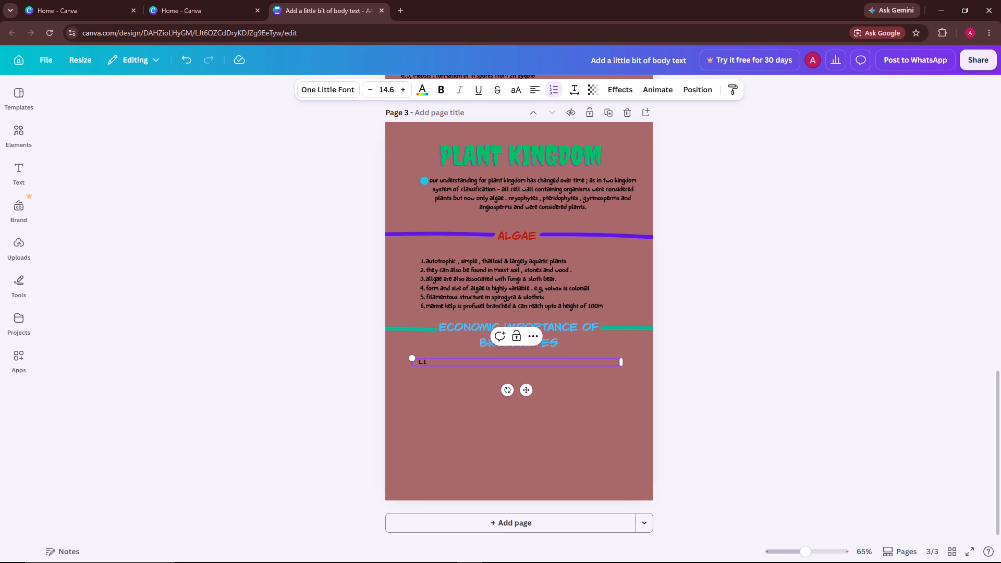
text(.)
key(space)
key(BackSpace)
key(BackSpace)
key(BackSpace)
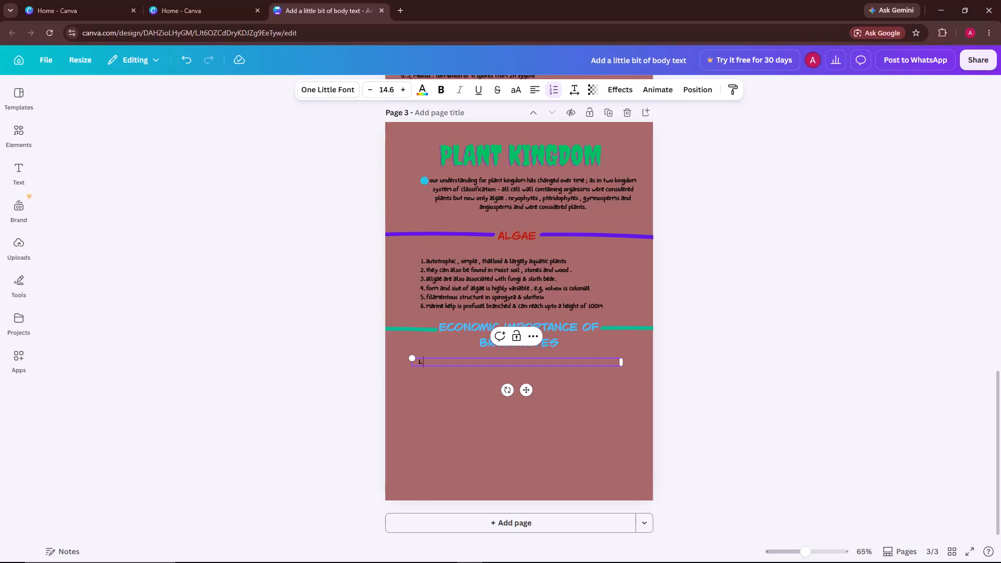
text(pro)
click(534, 417)
click(510, 363)
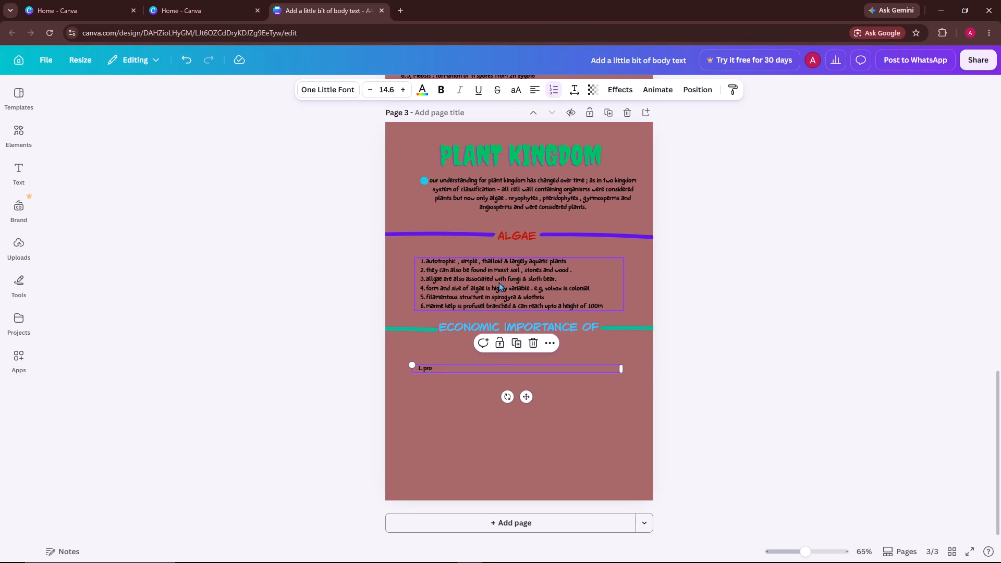
Duplicate the intro paragraph and place the copy in the empty area below the new numbered item.
click(484, 197)
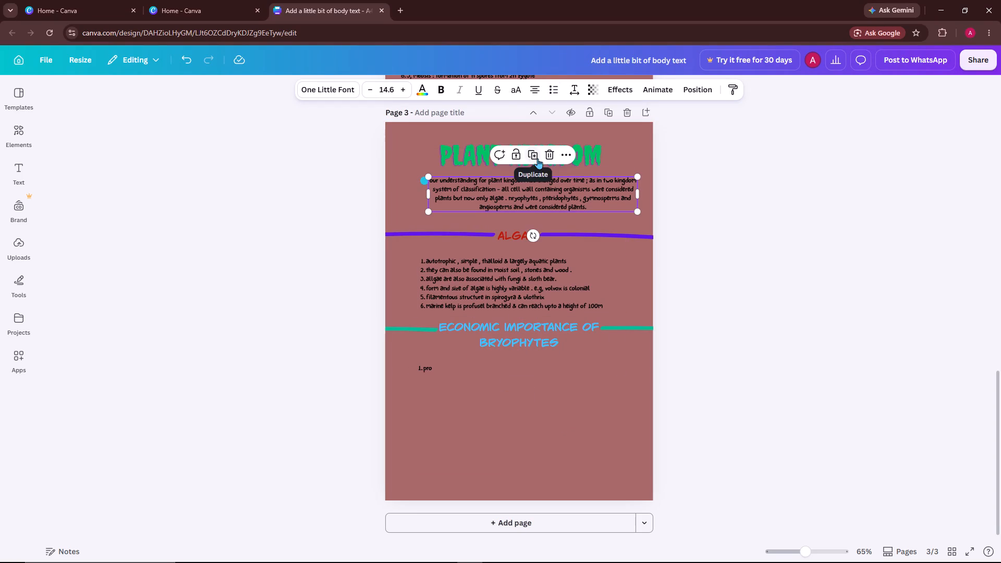
click(538, 158)
drag(531, 197, 518, 259)
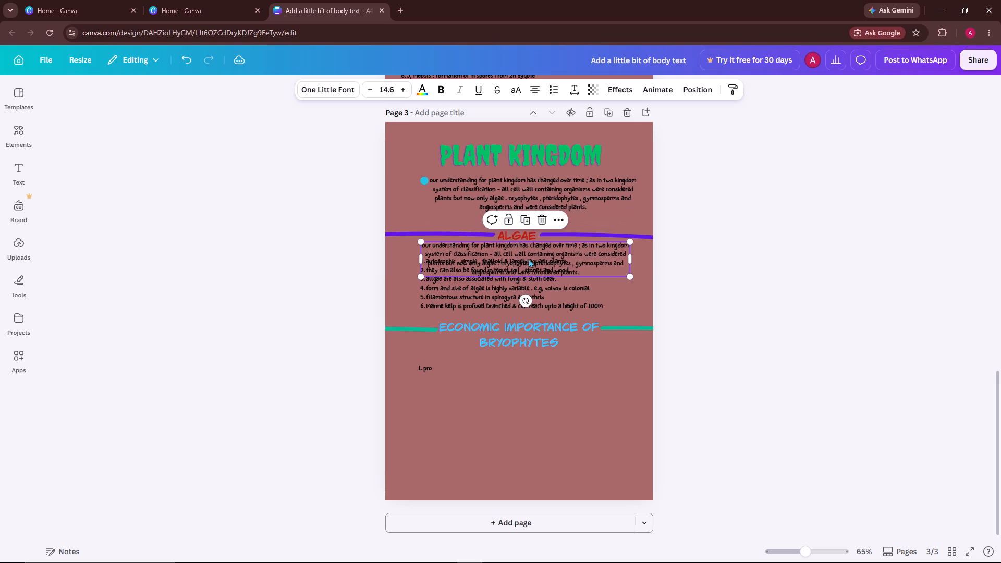
drag(531, 253, 525, 429)
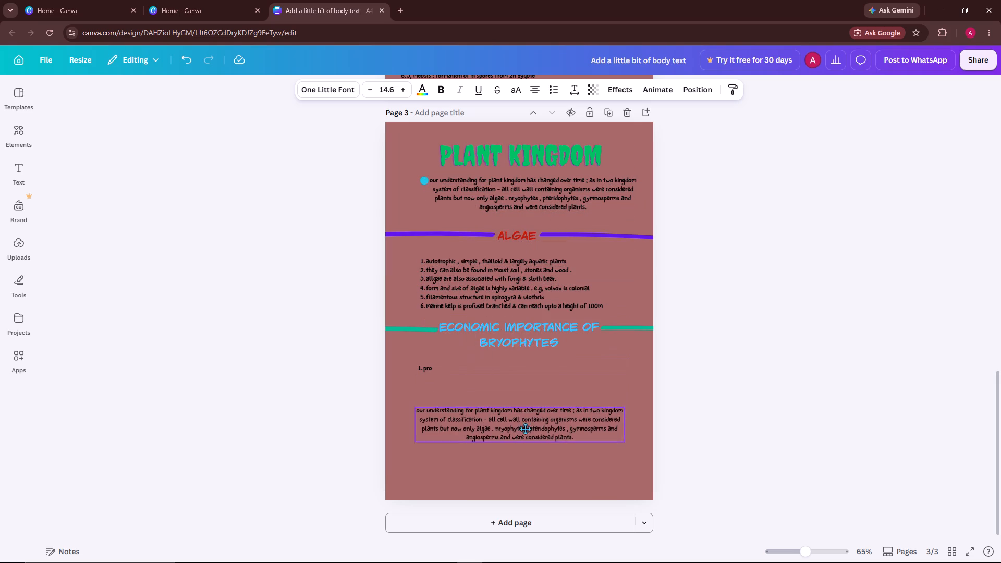
drag(525, 429, 524, 434)
Replace the copied paragraph's text with "mosses are used in variety of things like :".
click(523, 439)
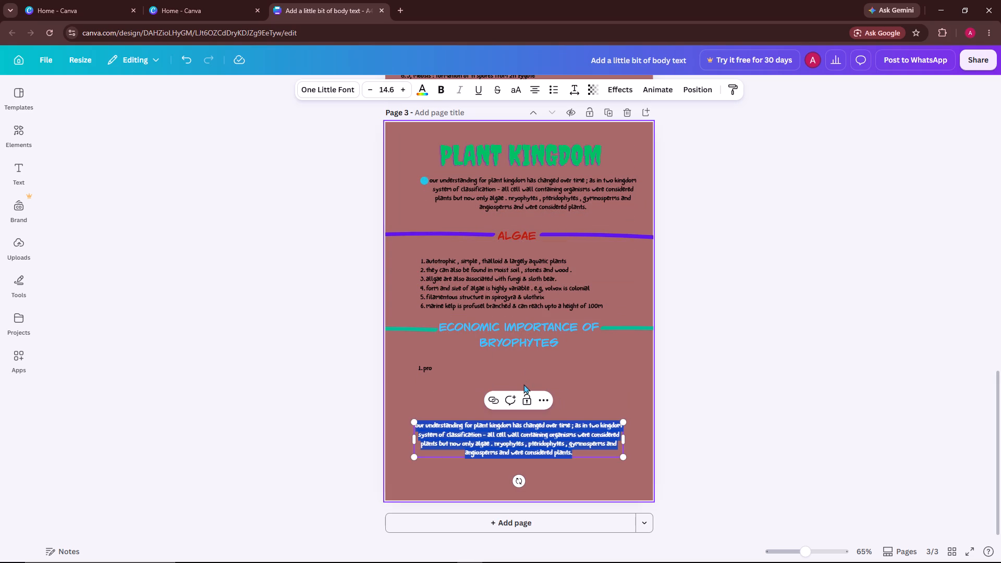
key(BackSpace)
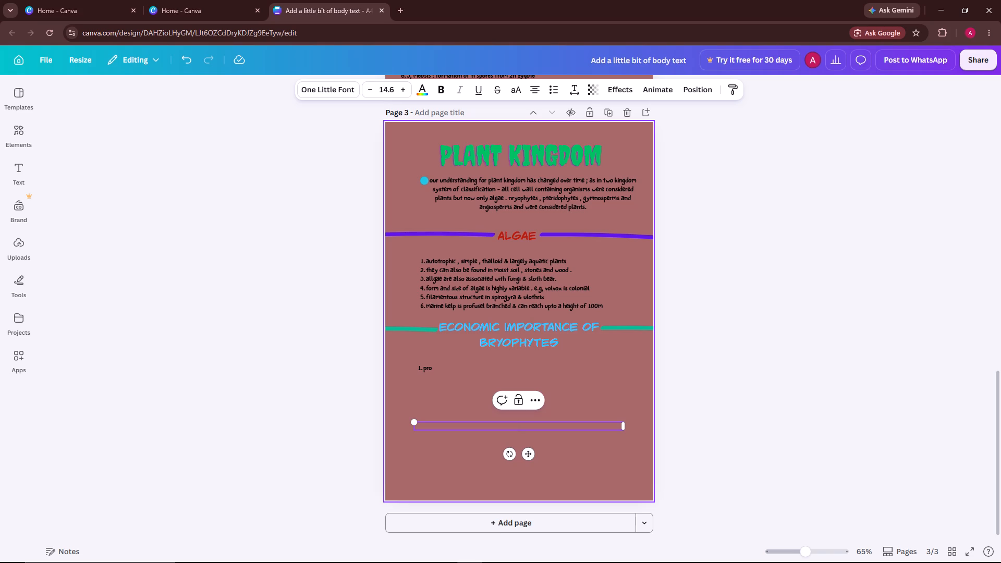
text(mo)
text(sses)
key(space)
text(are)
key(space)
key(u)
text(se)
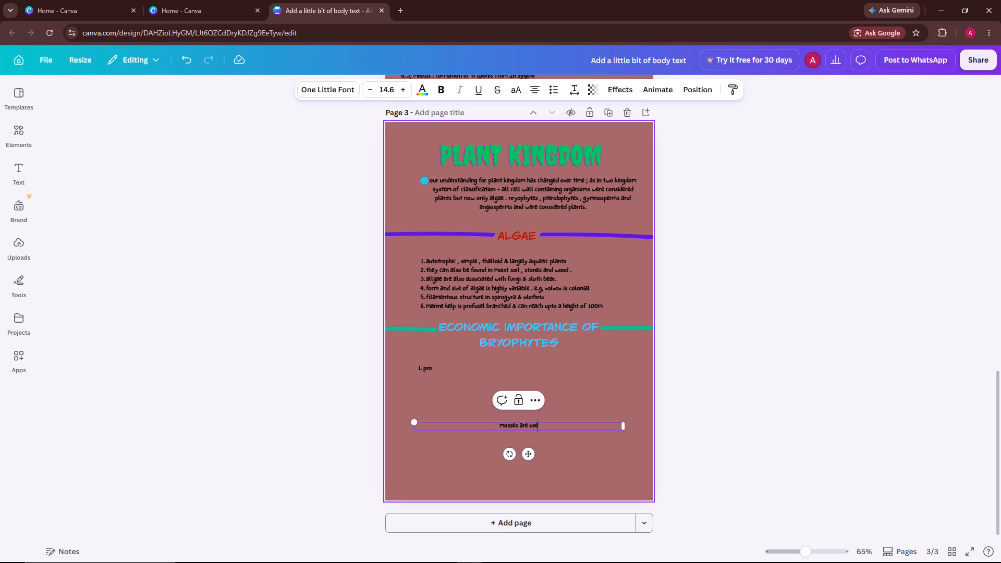
key(d)
key(space)
text(in)
key(space)
text(var)
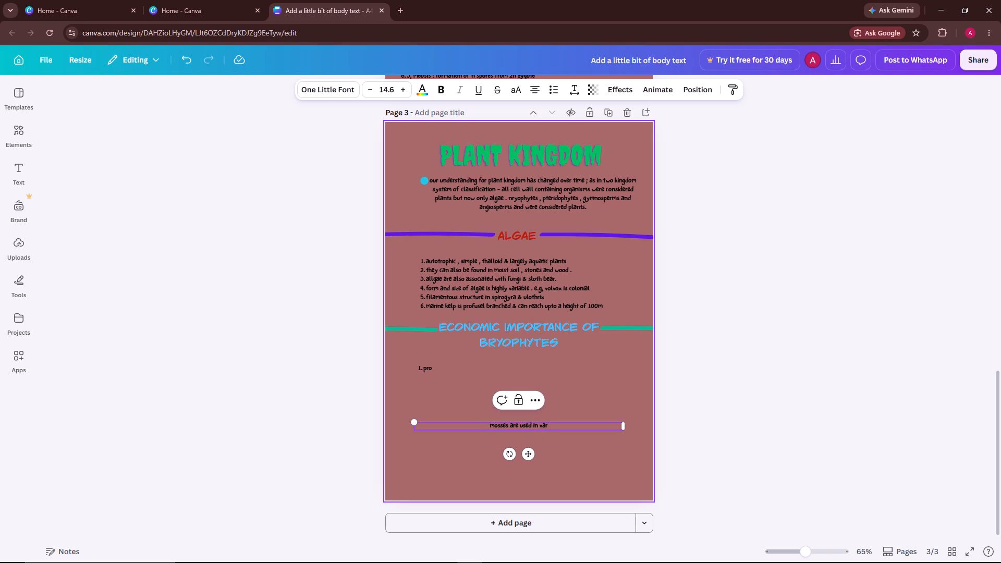
text(iet)
key(u)
key(BackSpace)
text(y of things like)
key(space)
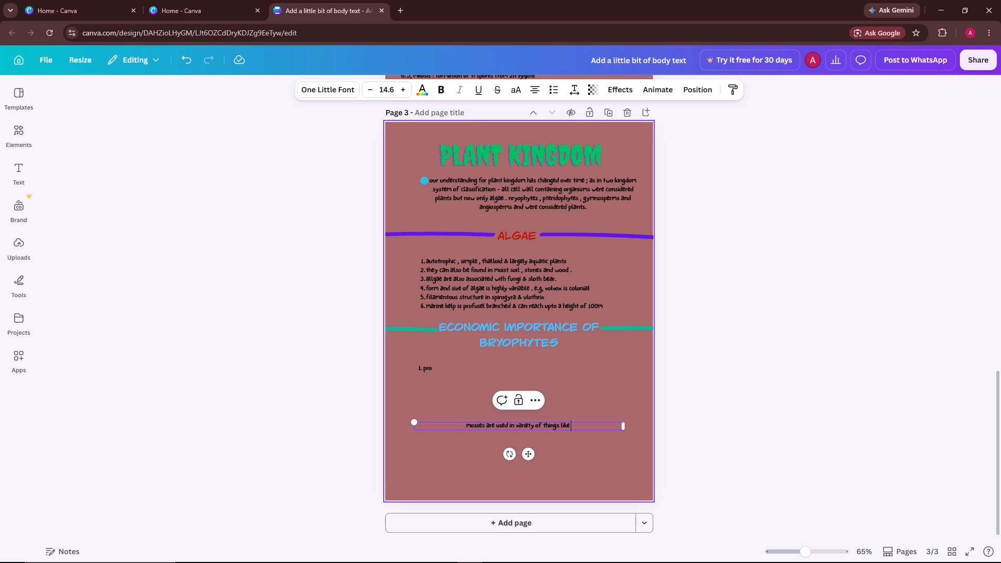
text(:)
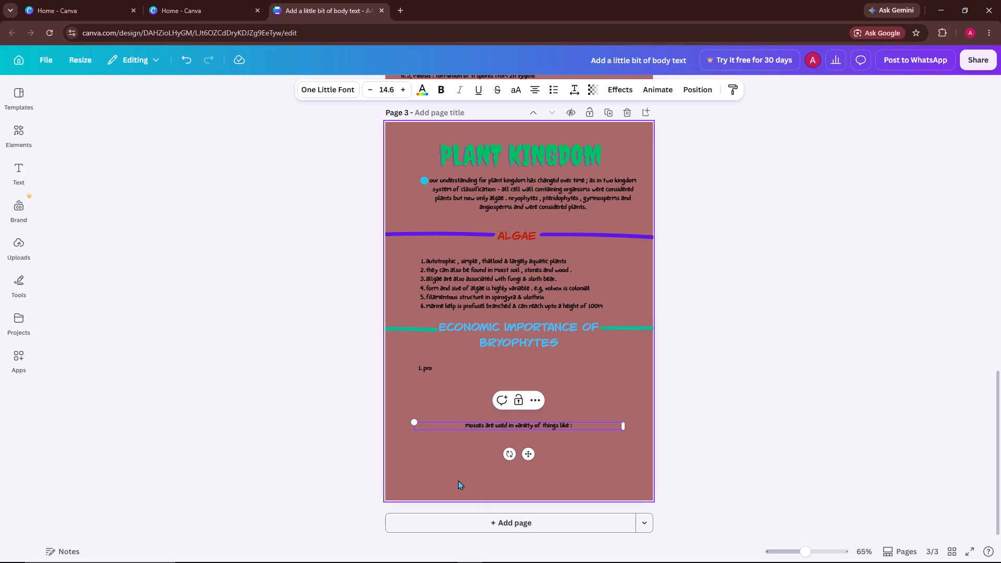
click(463, 458)
Move the mosses sentence between the economic importance subheading and the numbered item, aligning its text start with the item number.
drag(528, 428, 499, 373)
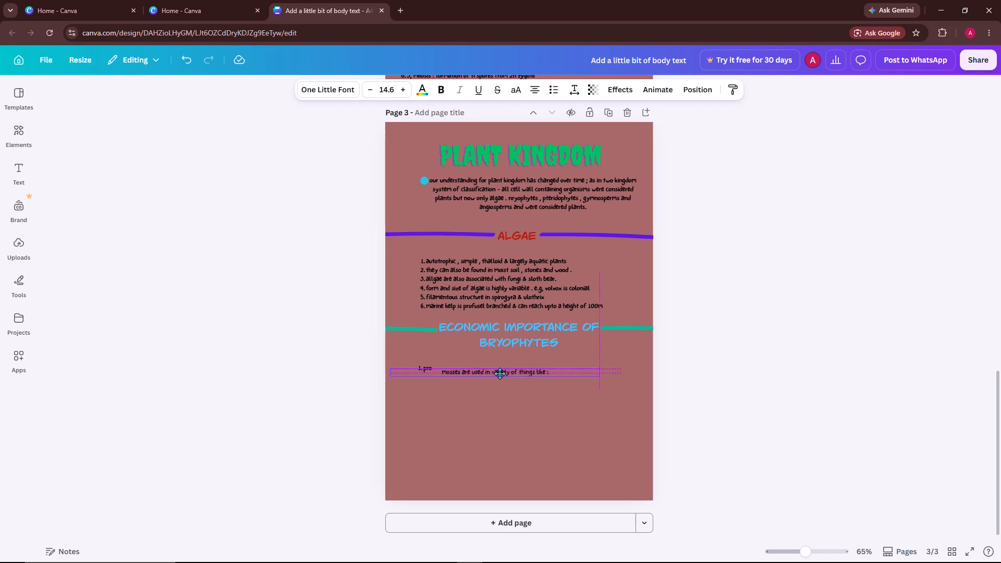
drag(499, 373, 482, 363)
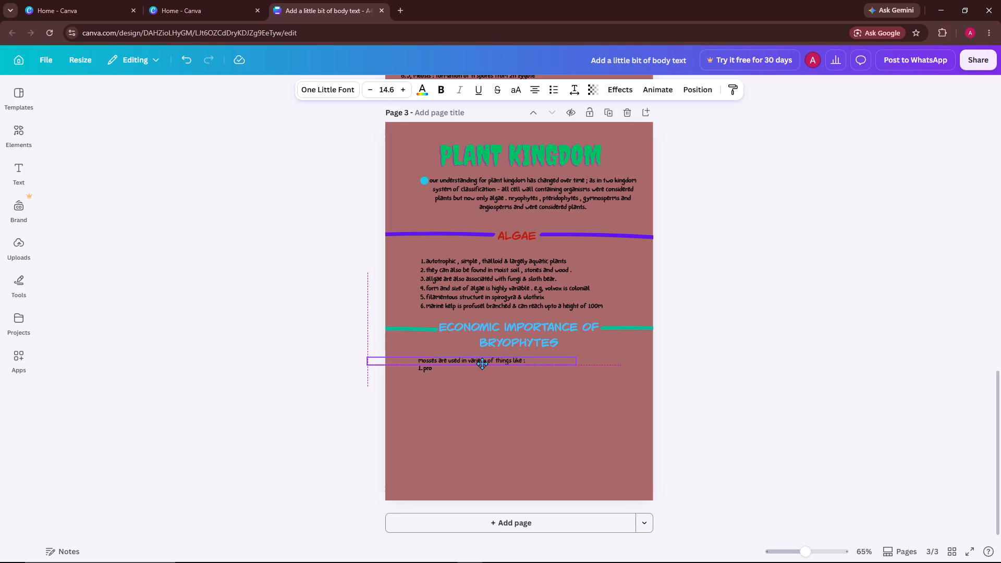
drag(482, 363, 482, 354)
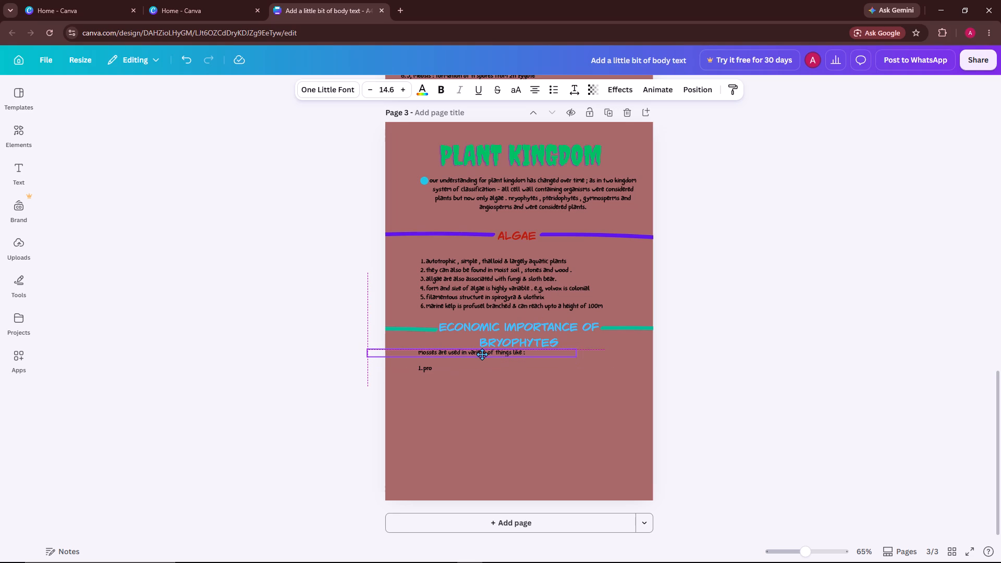
drag(482, 354, 482, 358)
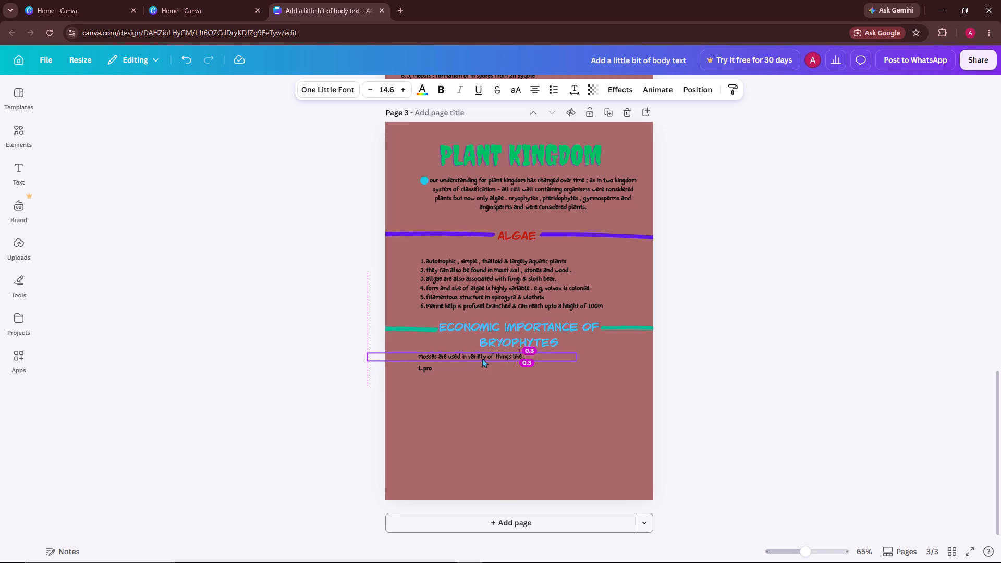
click(453, 402)
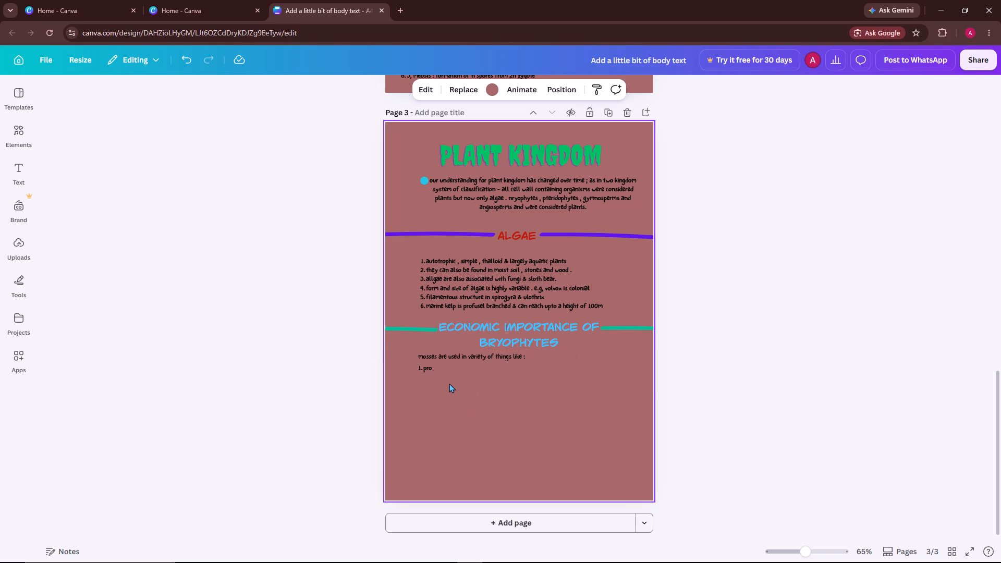
Duplicate the blue dot beside the intro, place the copy below the new numbered item, and size it to about 0.6 by 0.6.
click(423, 181)
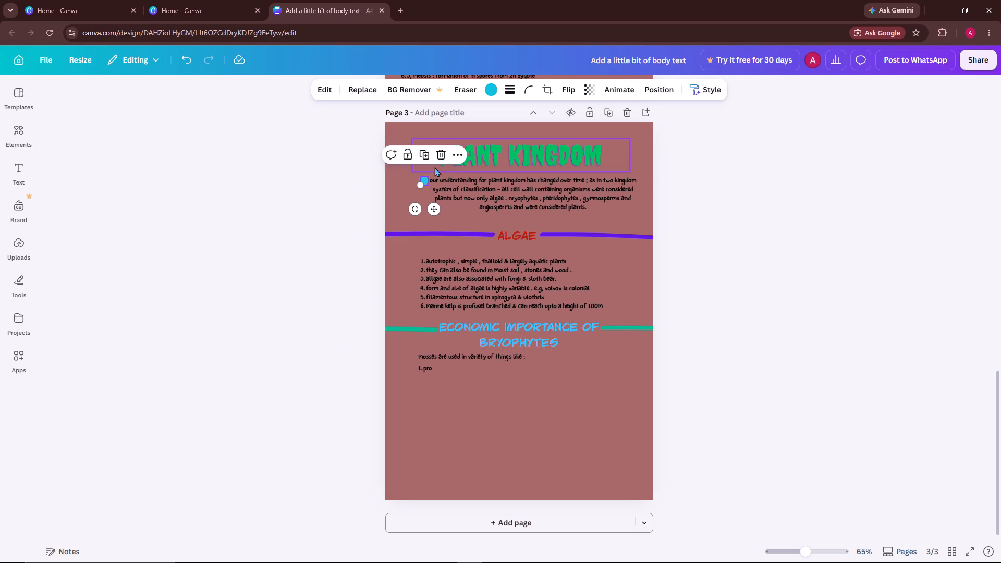
click(428, 157)
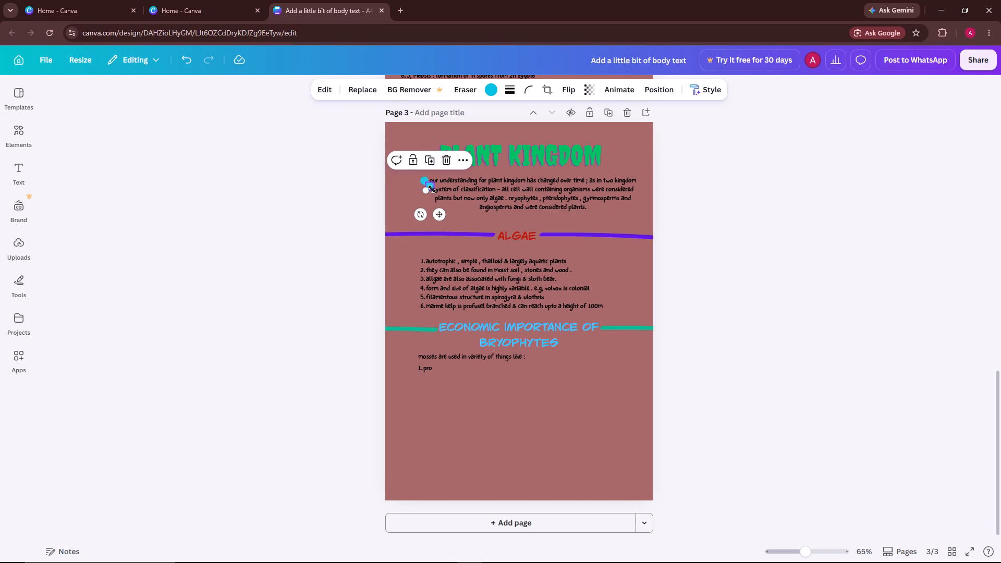
drag(432, 189, 432, 203)
drag(434, 189, 443, 355)
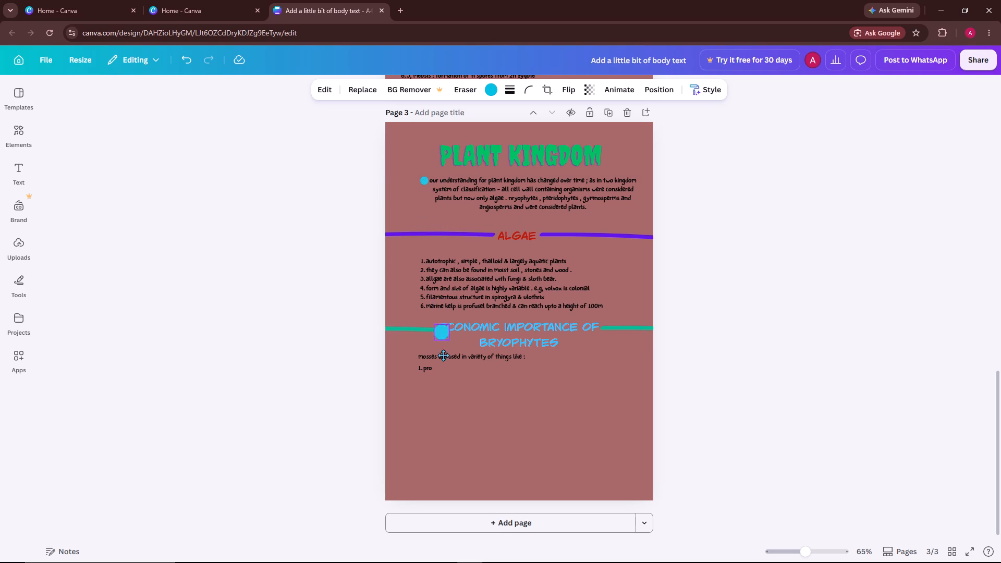
drag(443, 355, 445, 388)
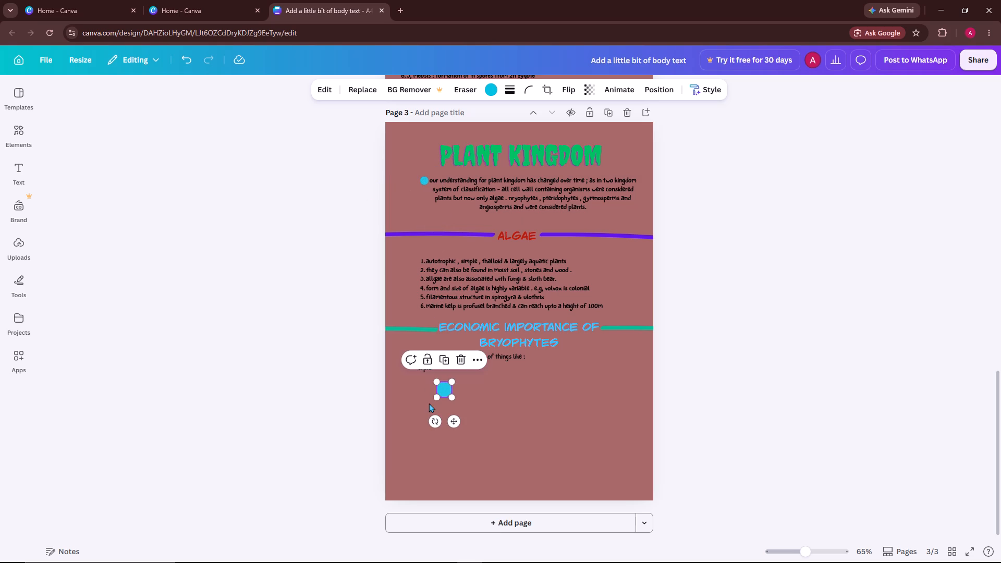
drag(437, 397, 446, 391)
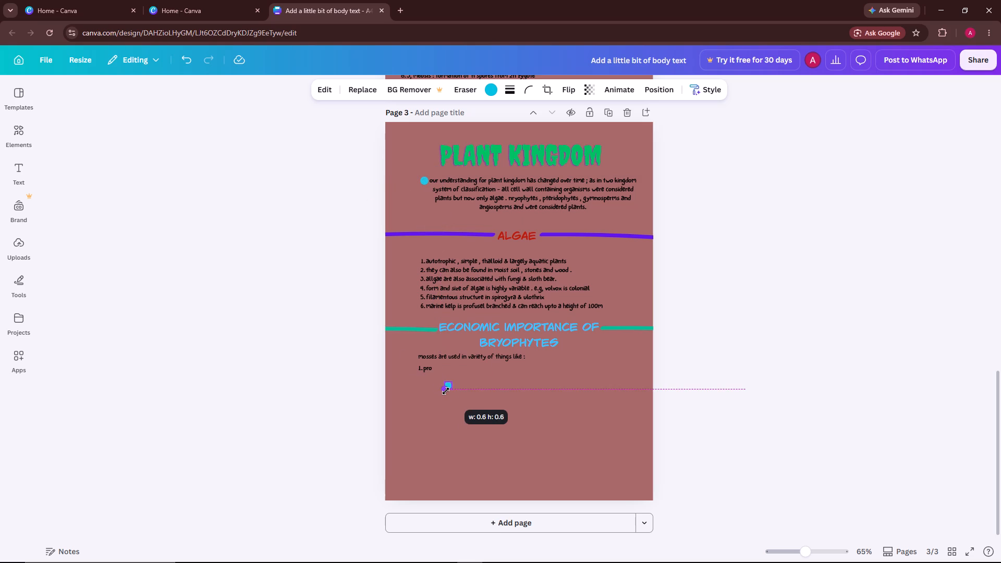
drag(446, 391, 446, 391)
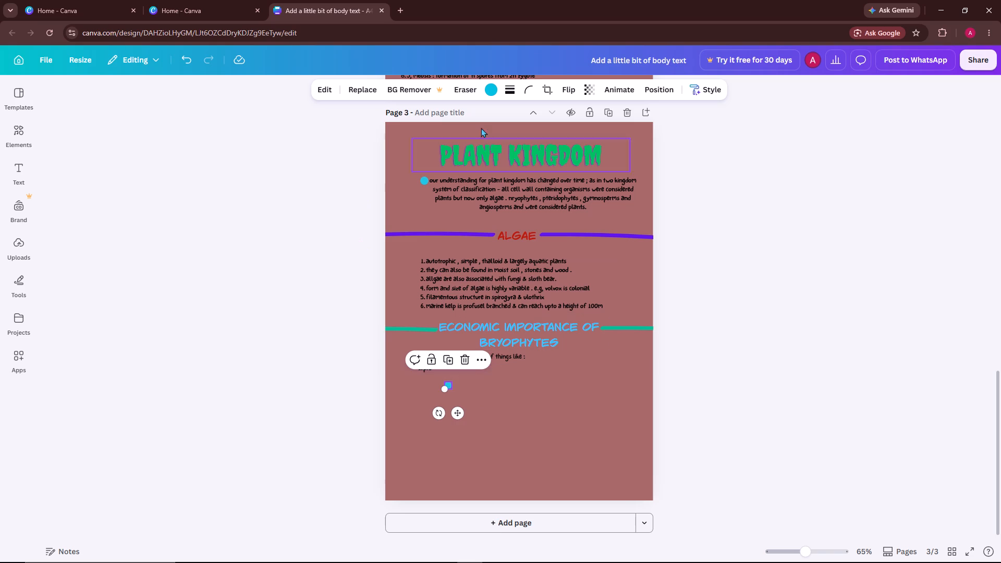
Change the colour of the copied dot below the numbered item to orange.
click(492, 93)
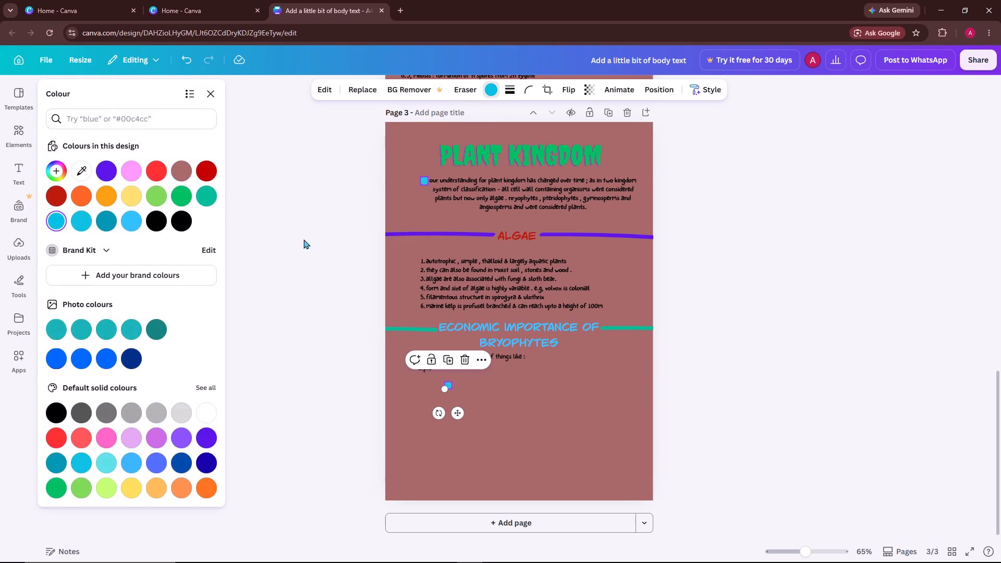
click(115, 198)
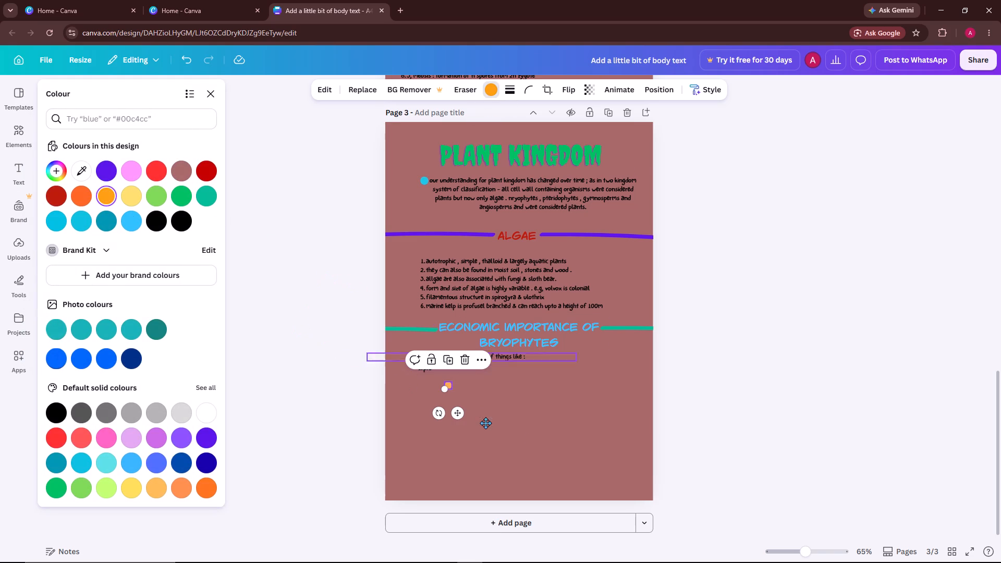
Place the orange dot just before the start of the "mosses are used in variety of things like :" sentence.
click(548, 438)
drag(450, 382, 448, 382)
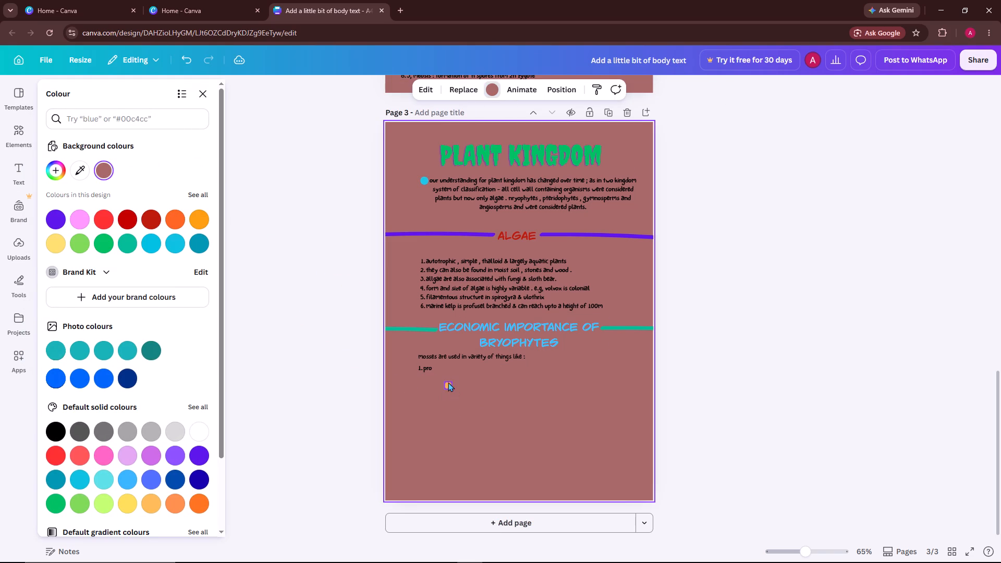
drag(448, 382, 419, 357)
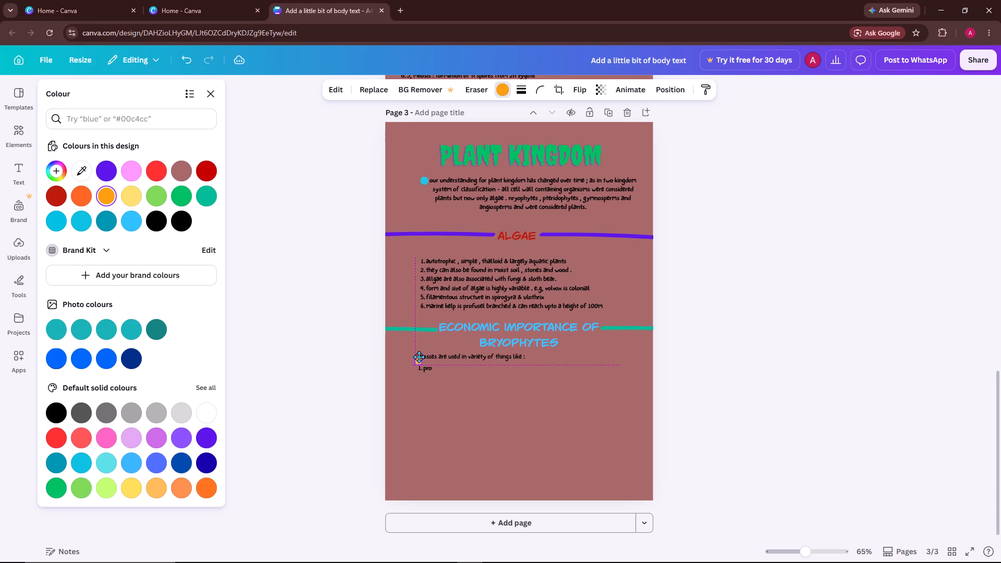
drag(419, 357, 415, 354)
click(518, 432)
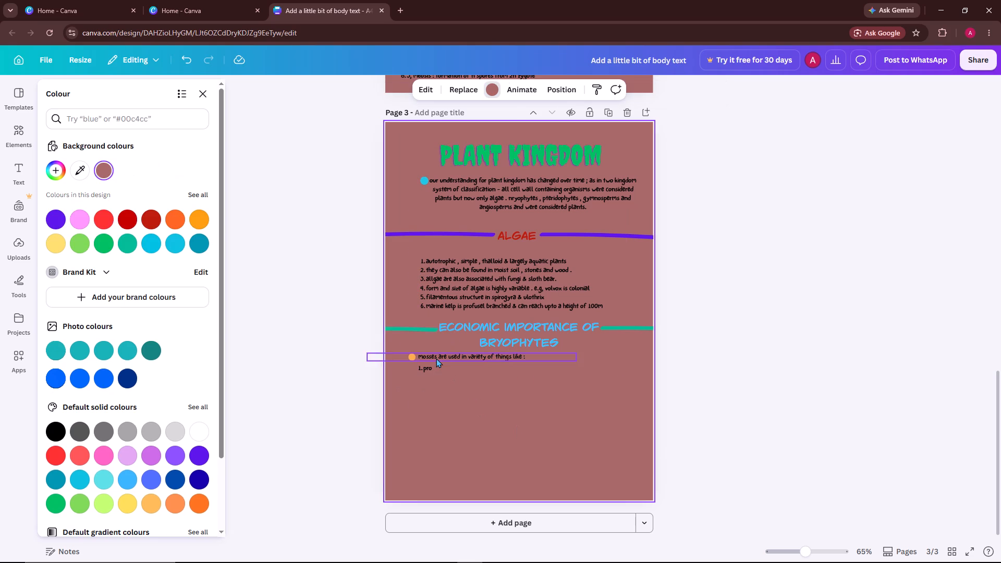
Complete numbered item 1 under the mosses sentence to read "providing food to many mammals , birds and other animals .".
click(440, 369)
click(440, 369)
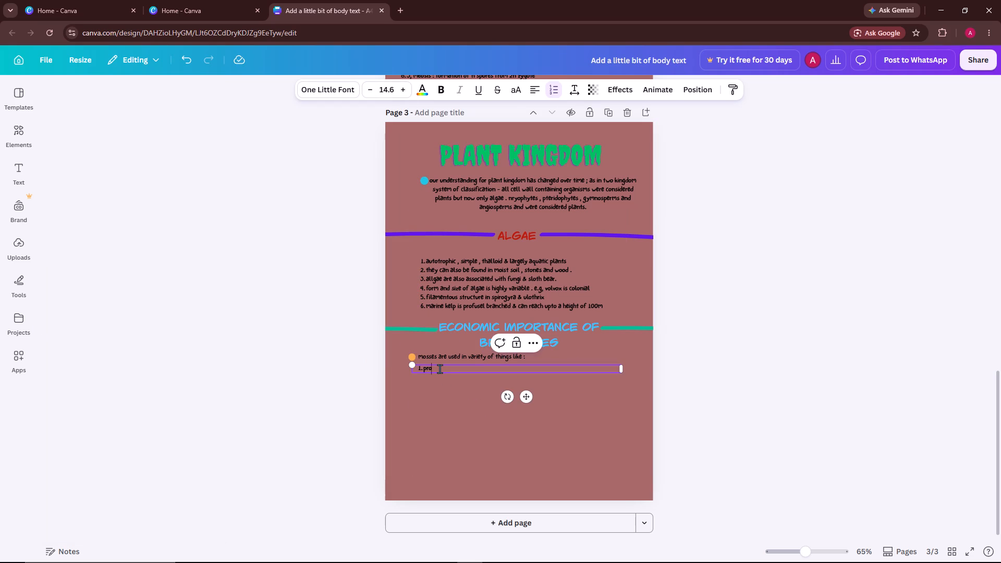
text(vi)
text(ding)
key(space)
text(foo)
key(d)
key(space)
text(to)
key(space)
text(many)
key(space)
text(mama)
key(BackSpace)
text(ma)
key(l)
text(s ,)
key(space)
text(bird)
text(s)
key(space)
text(and)
key(space)
text(other animals)
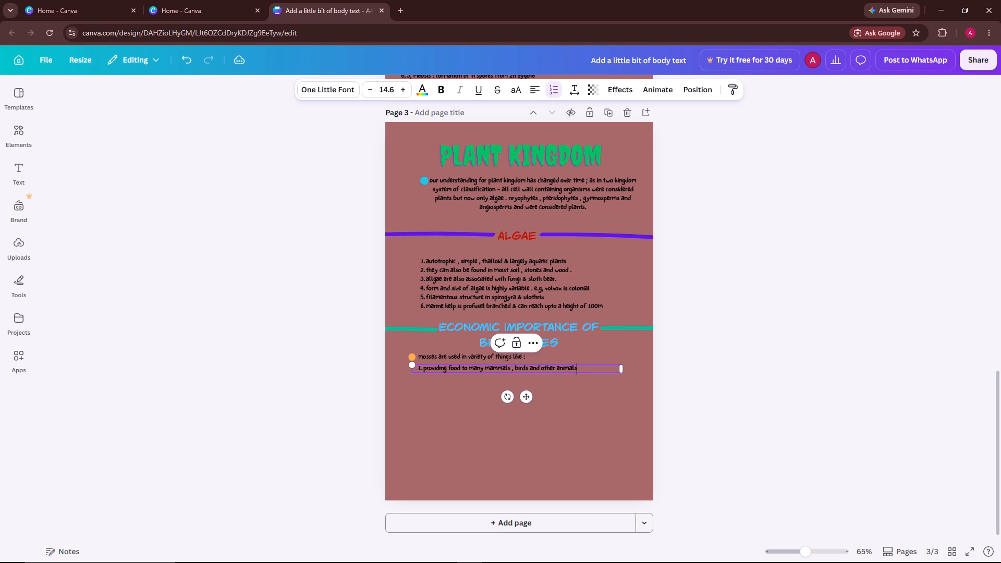
key(space)
text(.)
key(space)
Add numbered item 2 to the bryophytes uses list reading "sphagnum provides peat".
key(Return)
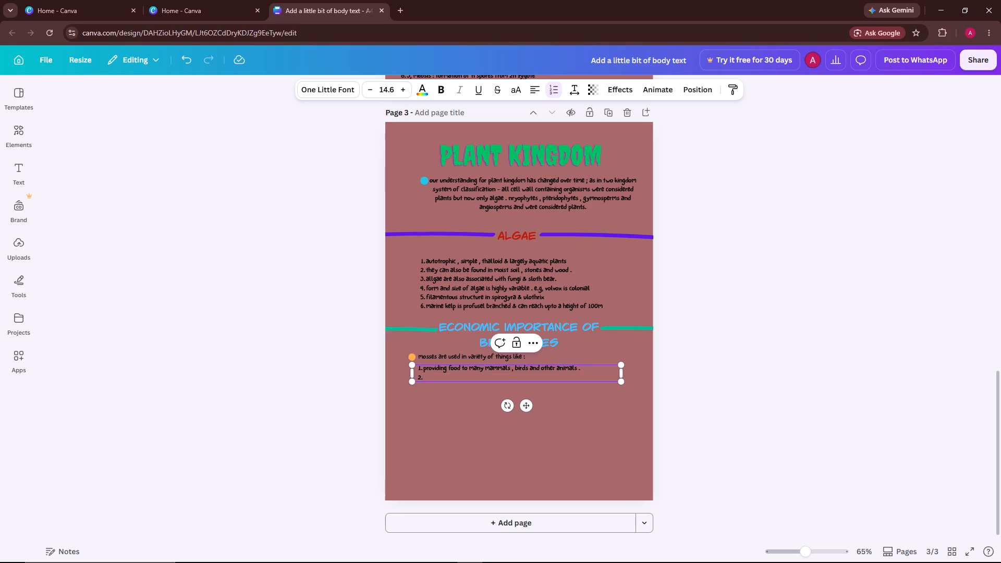
key(s)
text(ha)
key(BackSpace)
key(BackSpace)
key(p)
text(ha)
key(g)
key(n)
key(u)
text(m)
key(space)
key(p)
text(ro)
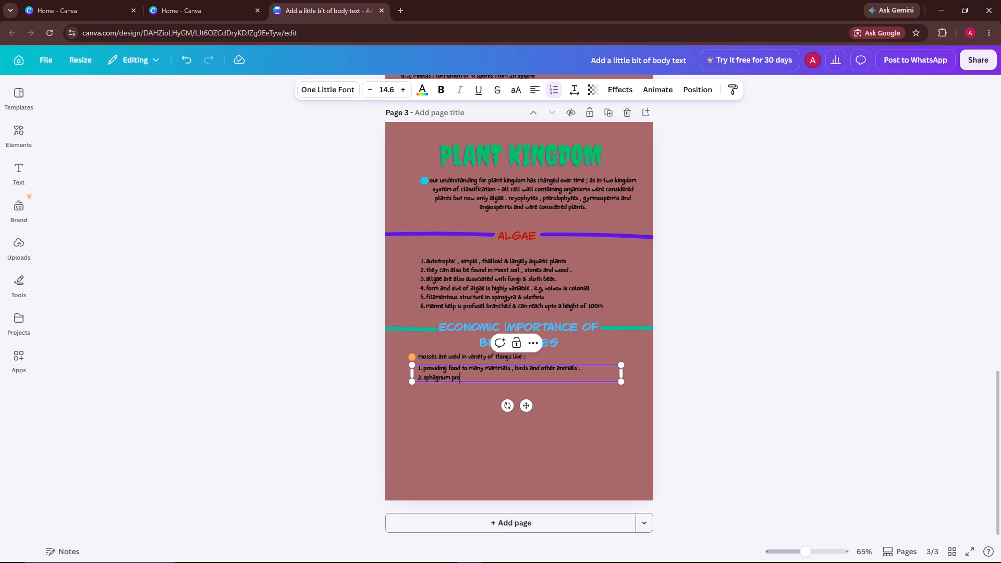
text(vi)
text(des)
key(space)
text(pe)
key(a)
key(t)
key(space)
Add a third line to the bryophytes uses list with the text "1, earlier used as fuel".
key(Return)
key(1)
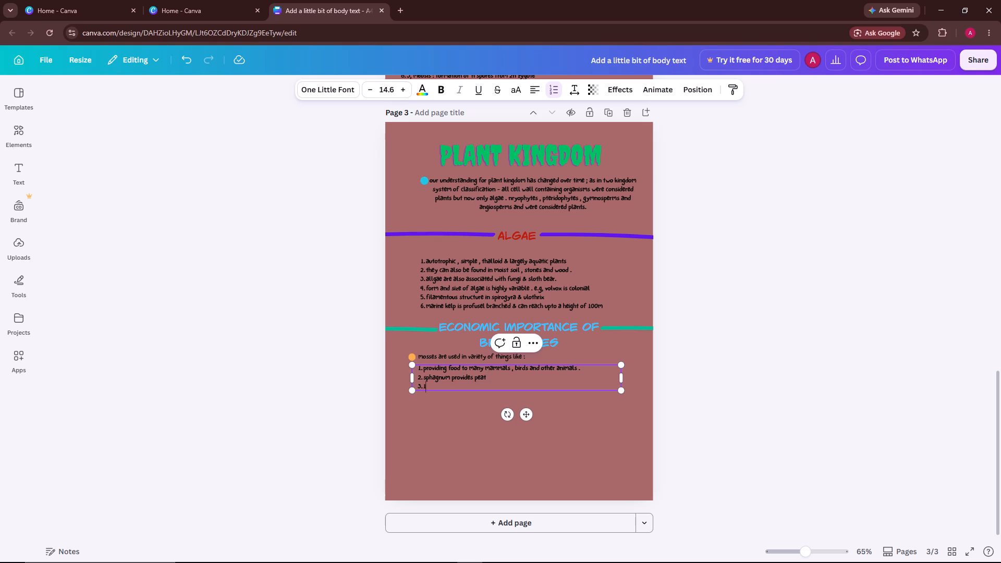
key(comma)
key(space)
text(er)
key(BackSpace)
text(ar)
text(li)
text(er)
key(space)
text(us)
text(ed as)
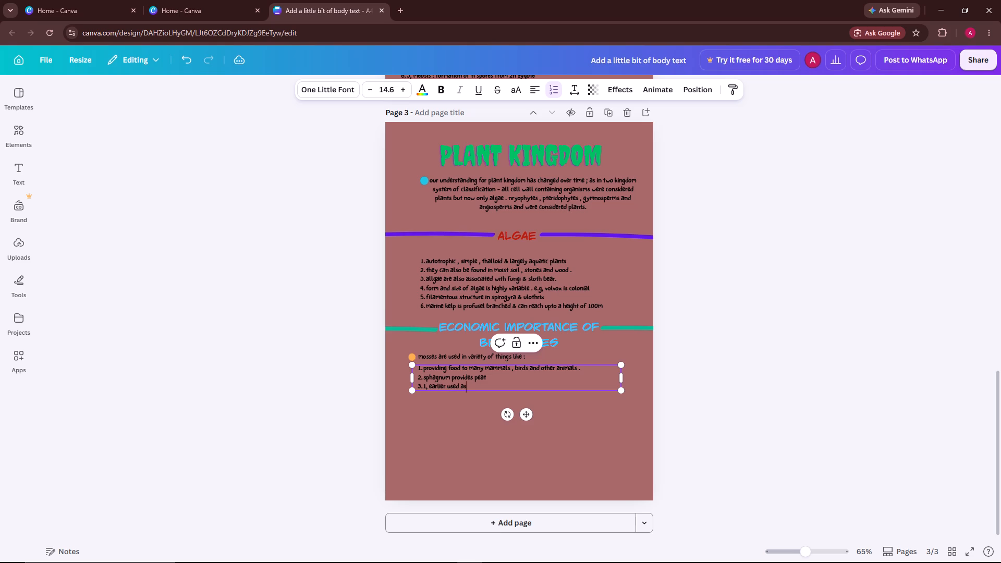
key(space)
text(fu)
text(el)
key(space)
Extend item 3 of the bryophytes uses list after "fuel" with "noe used as a packaging material for trans.".
text(noe)
key(space)
text(used as a)
key(space)
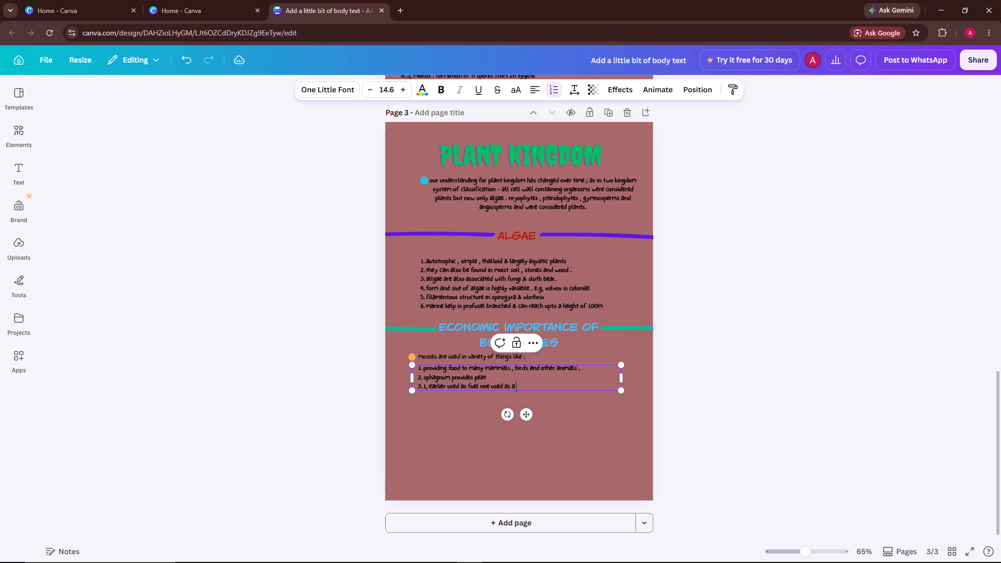
text(pac)
key(k)
key(a)
text(gi)
text(ng)
key(space)
text(material)
key(space)
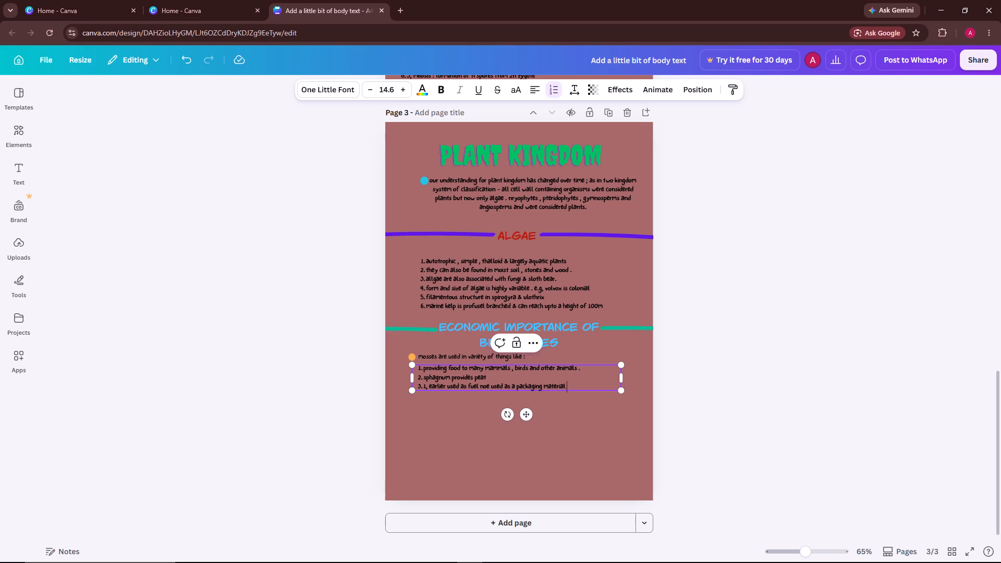
text(for)
key(space)
text(tr)
text(an)
key(s)
key(period)
Add numbered item 4 to the bryophytes uses list reading "lichen & mosses are initial organism to start life on land .".
key(Return)
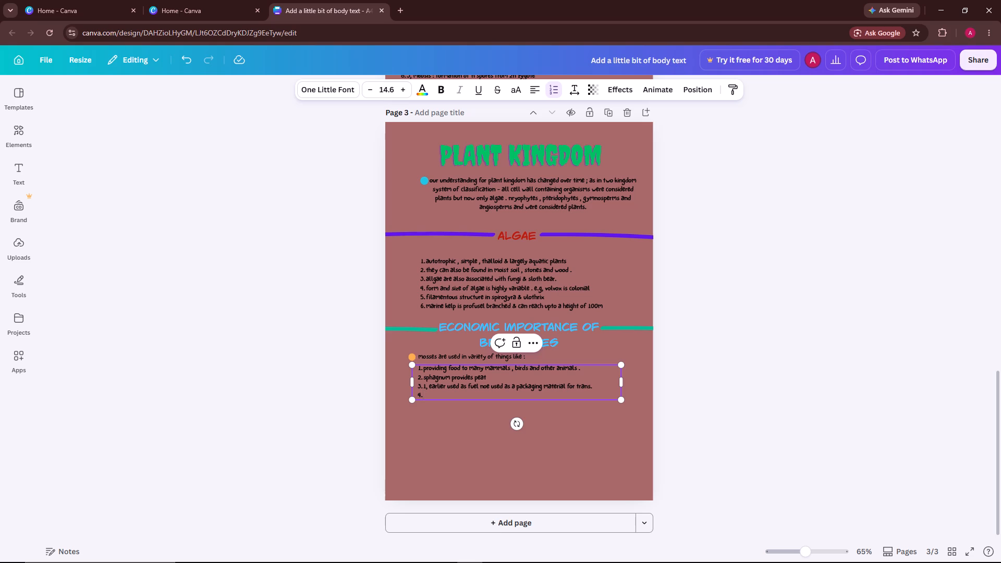
key(l)
key(i)
text(chen)
key(space)
text(&)
key(space)
text(mosse)
text(s are)
key(space)
text(in)
text(itial)
key(space)
text(organo)
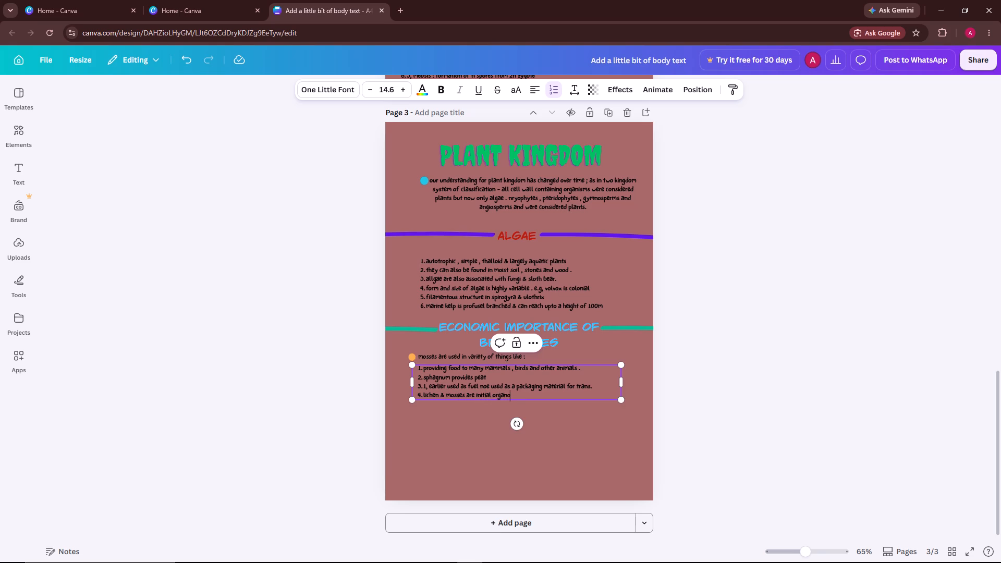
key(BackSpace)
text(isation)
key(BackSpace)
key(BackSpace)
key(BackSpace)
key(BackSpace)
key(BackSpace)
key(BackSpace)
text(sm)
key(space)
text(to)
key(space)
text(start)
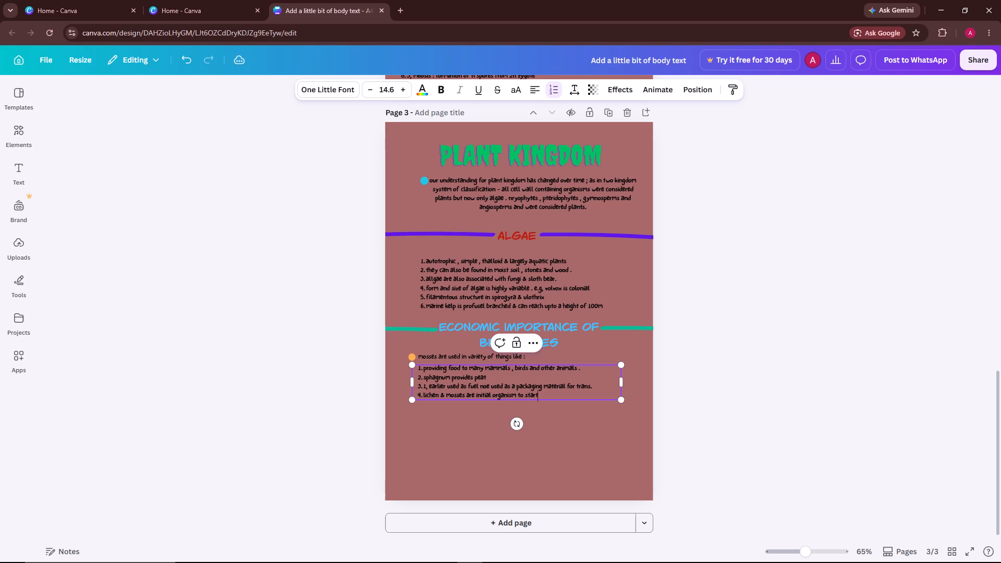
key(space)
text(life)
key(space)
text(o)
key(n)
key(space)
text(land)
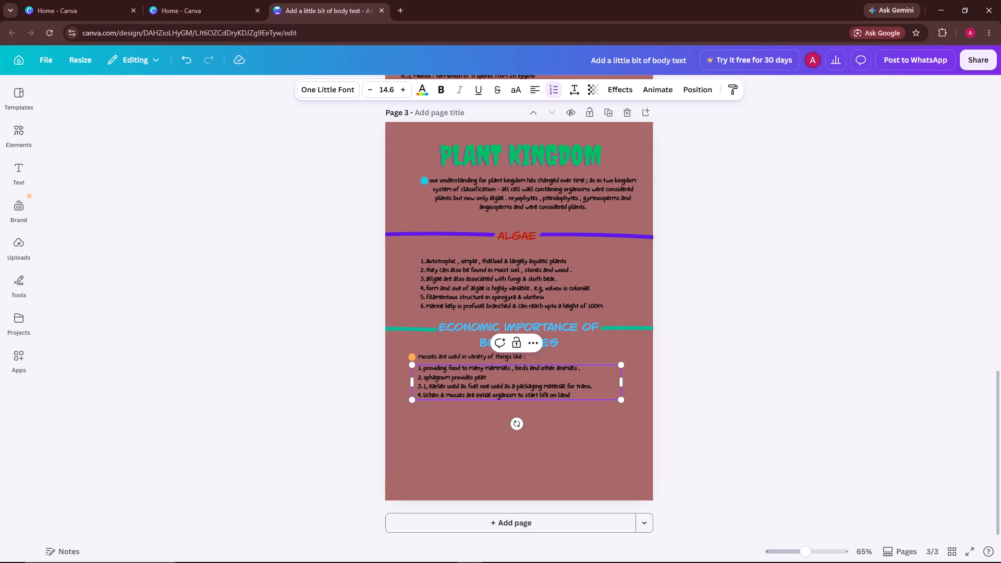
key(space)
text(.)
key(space)
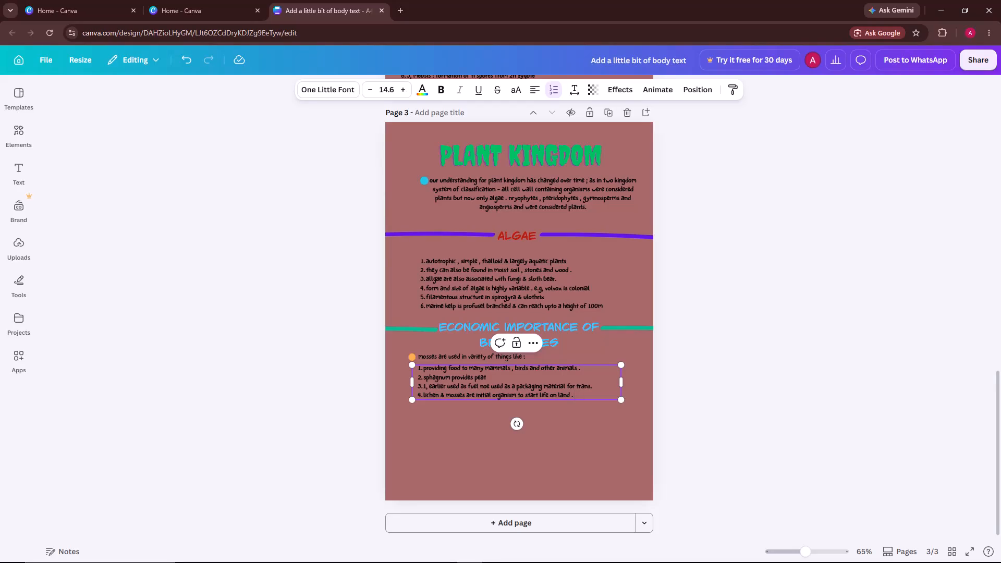
click(591, 440)
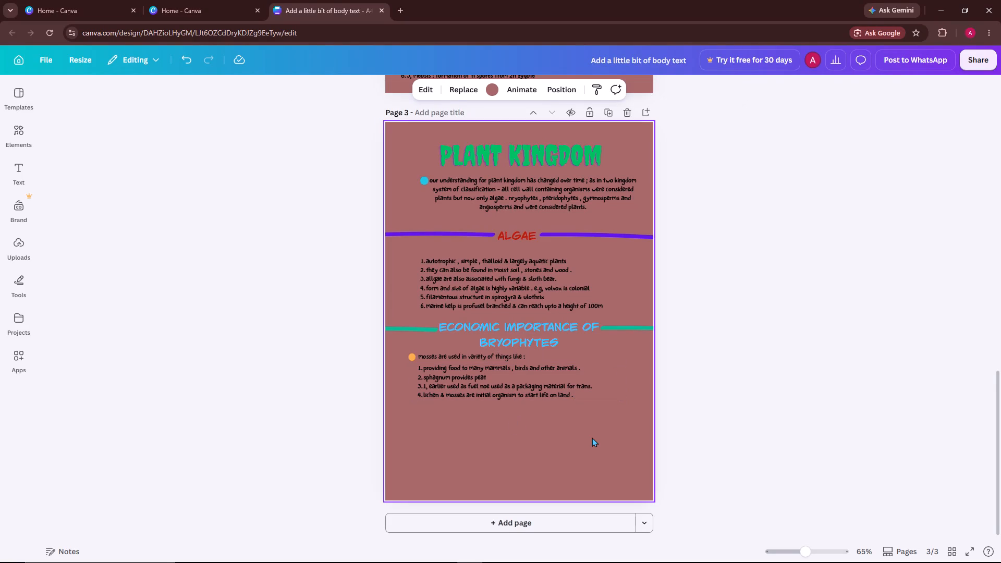
Duplicate the "Economic importance of bryophytes" heading and place the copy centred just below the numbered uses list.
click(525, 323)
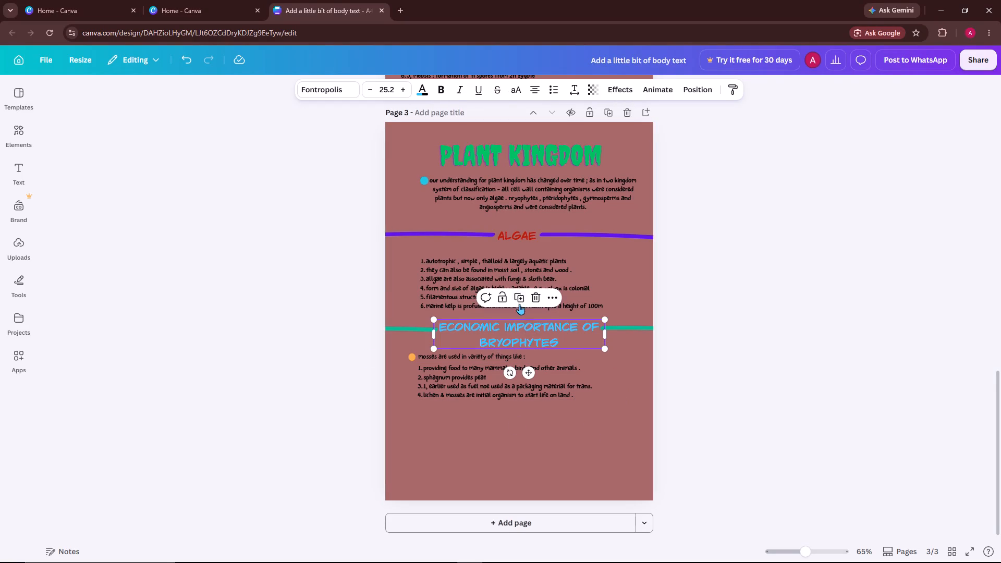
click(520, 299)
drag(527, 341, 528, 370)
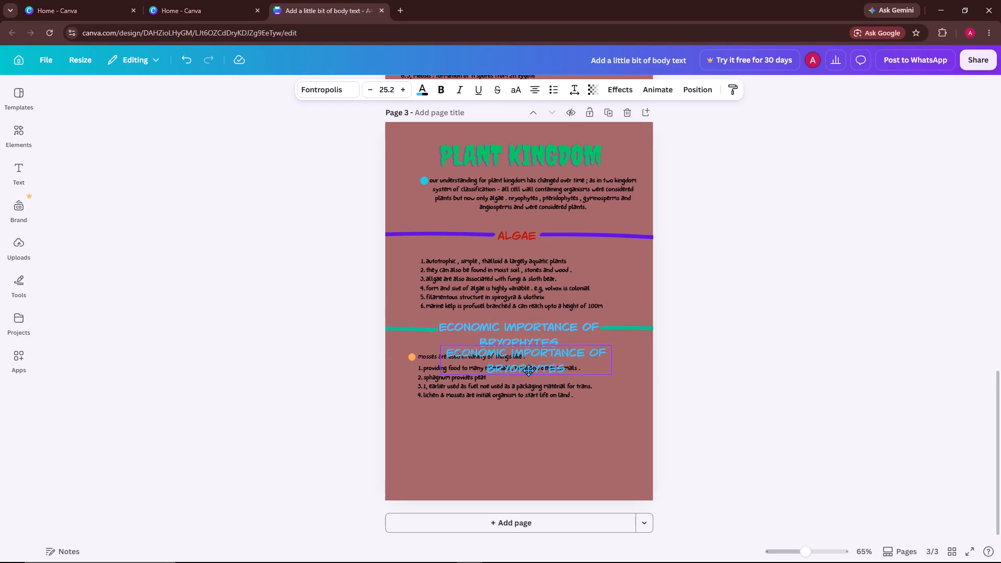
drag(528, 370, 521, 426)
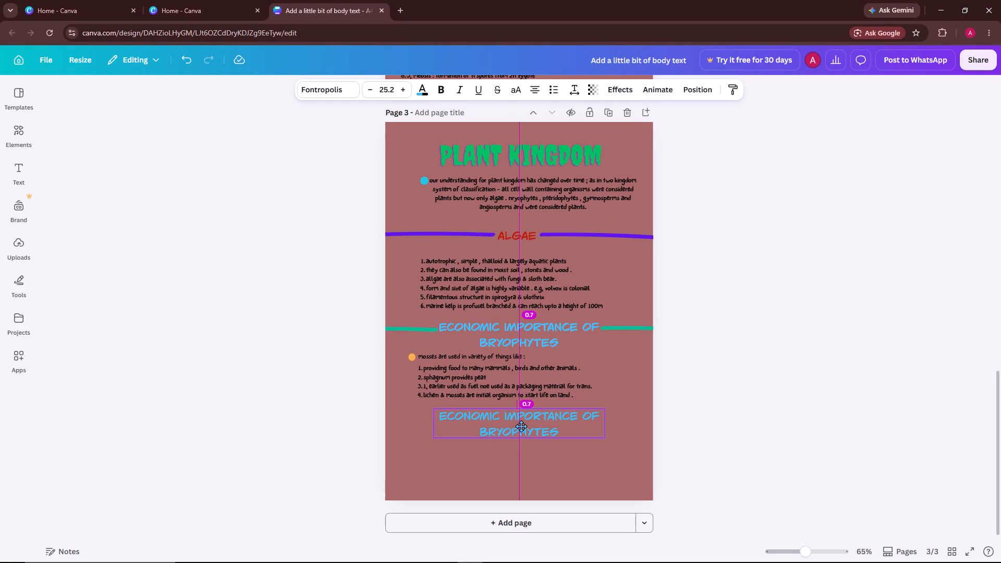
drag(521, 426, 521, 423)
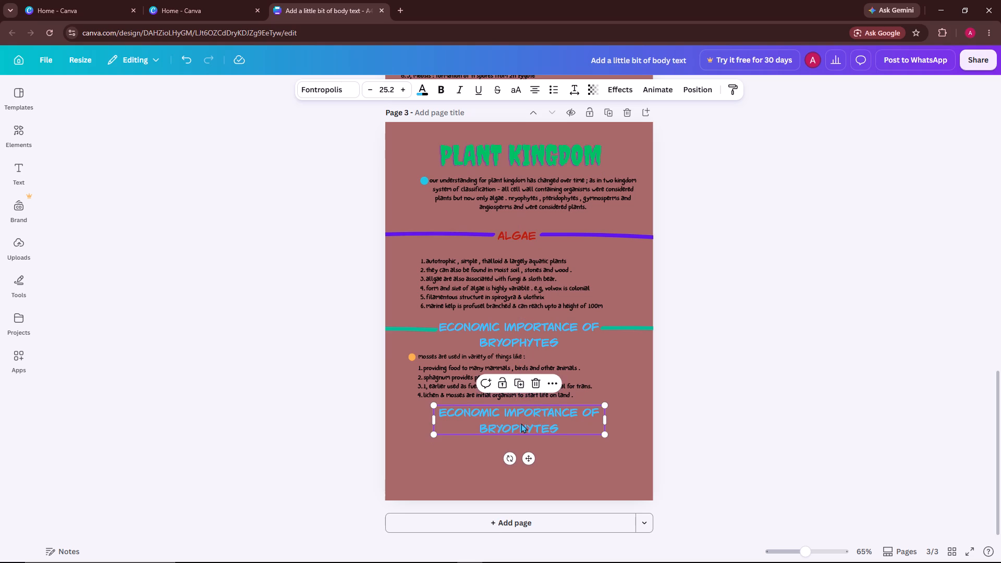
Clear the text of the duplicated "Economic importance of bryophytes" heading below the numbered uses list.
click(521, 420)
key(BackSpace)
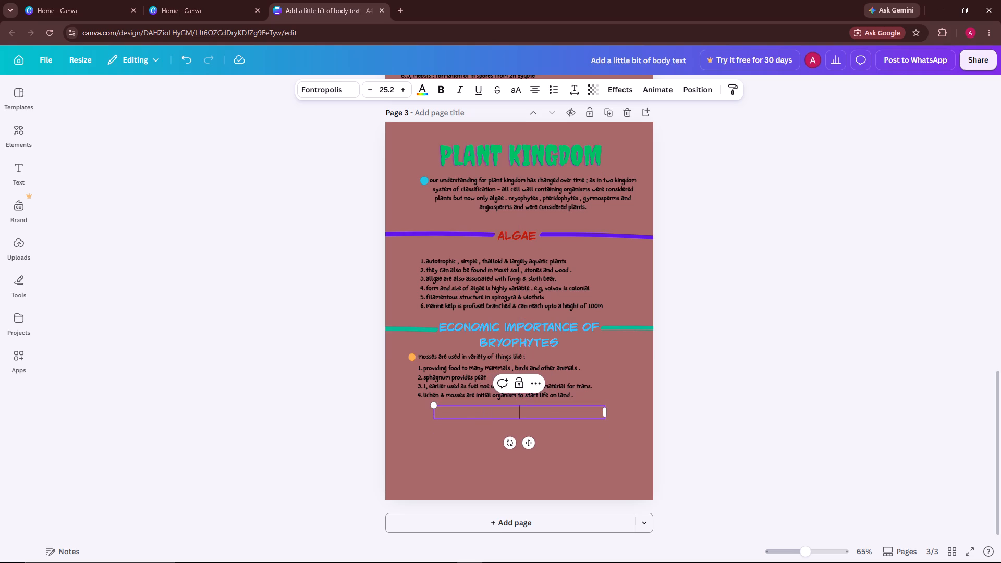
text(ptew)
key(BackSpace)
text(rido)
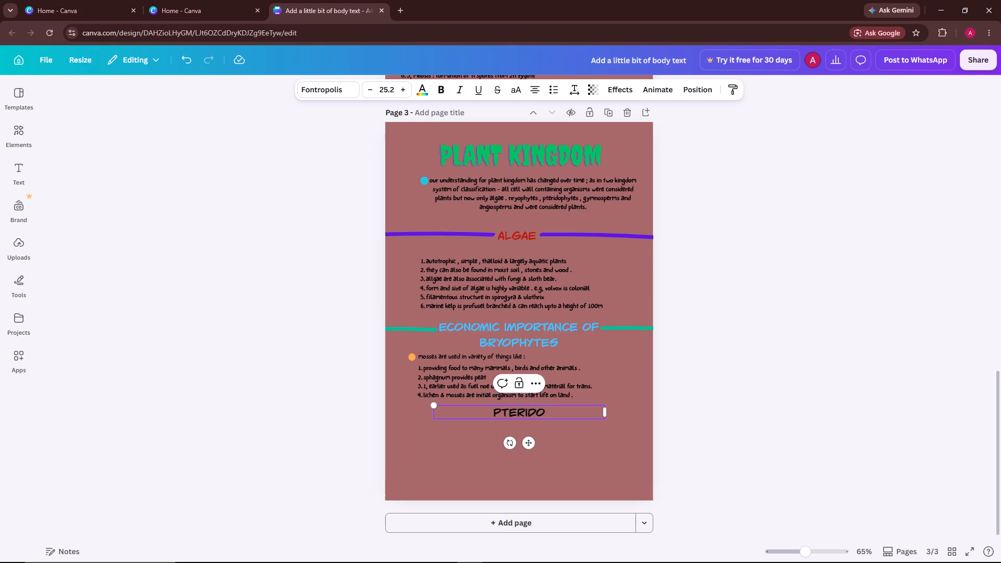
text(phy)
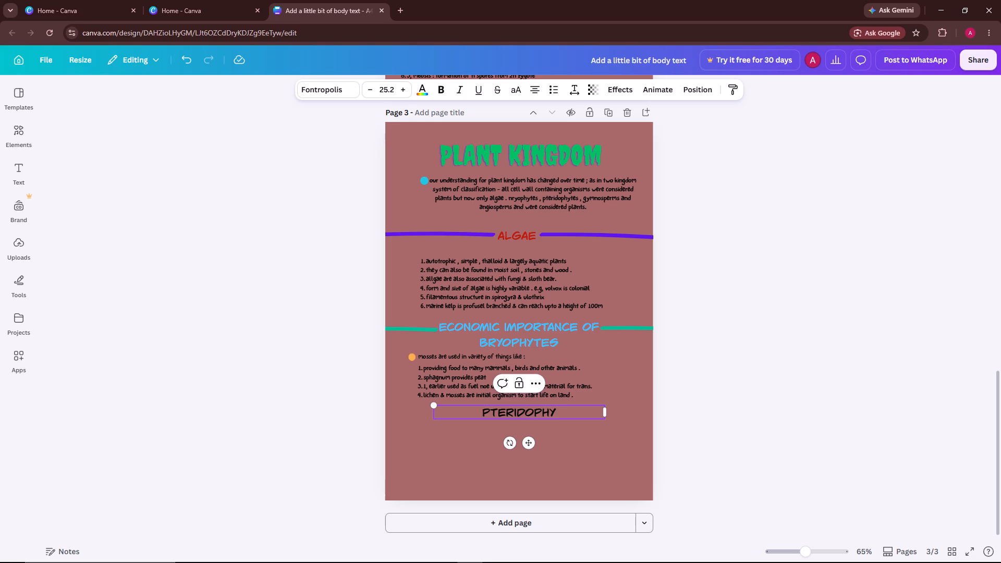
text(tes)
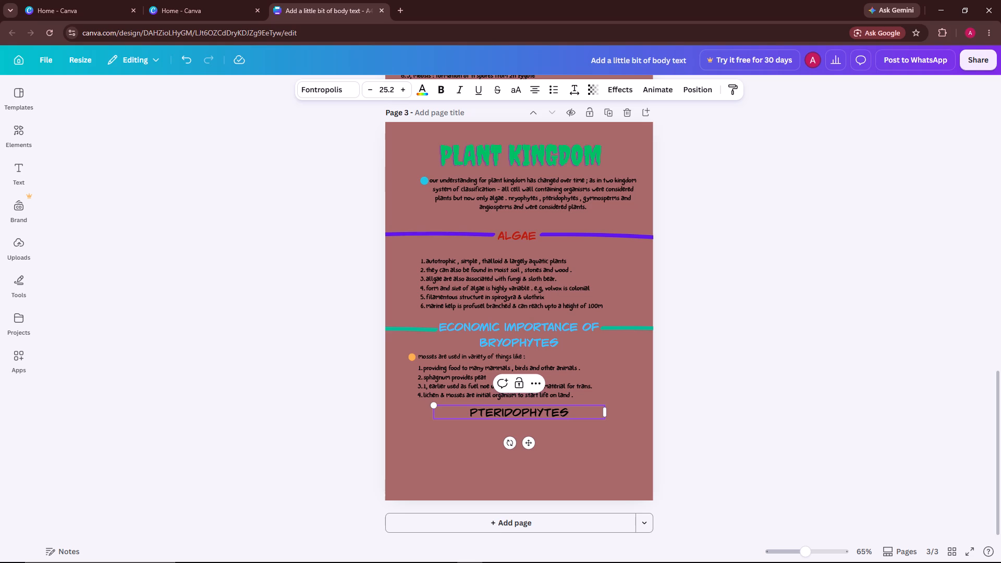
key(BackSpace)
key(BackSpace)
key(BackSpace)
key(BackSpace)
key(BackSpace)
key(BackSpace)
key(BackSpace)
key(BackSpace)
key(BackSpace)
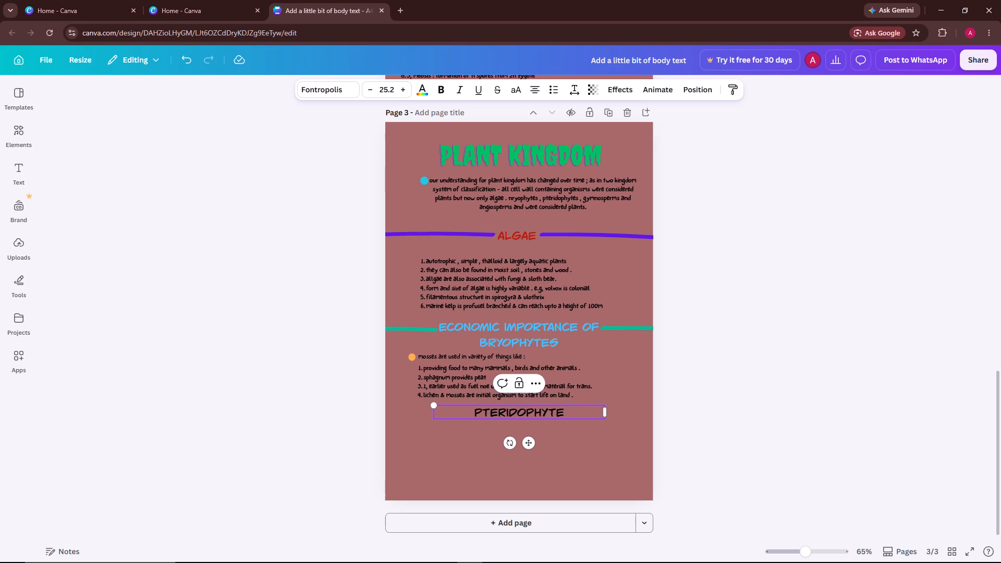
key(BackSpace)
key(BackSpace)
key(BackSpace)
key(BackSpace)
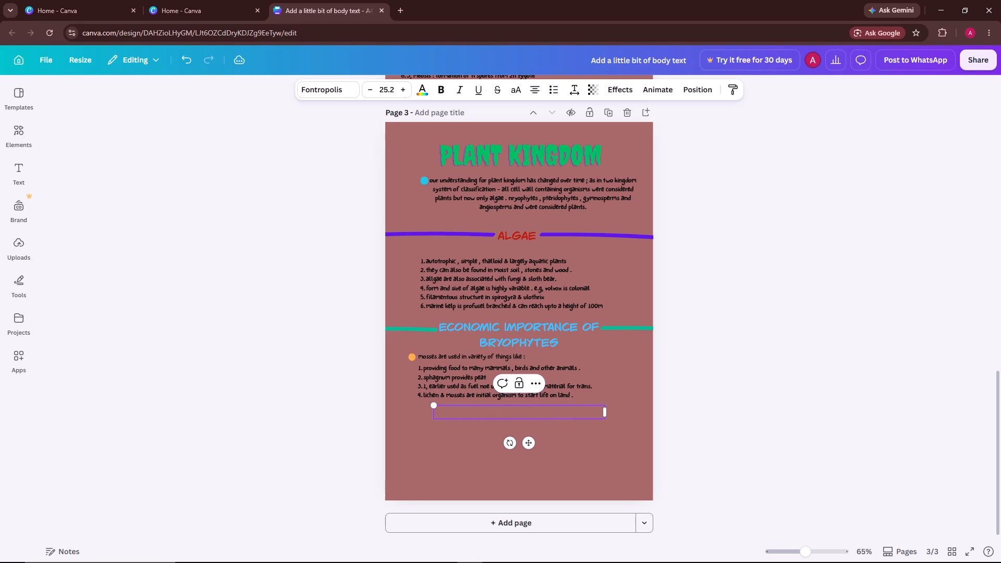
Enter "pteridophytes" in the emptied heading below the bryophytes uses list, using a teal text colour from the photo colours.
click(419, 89)
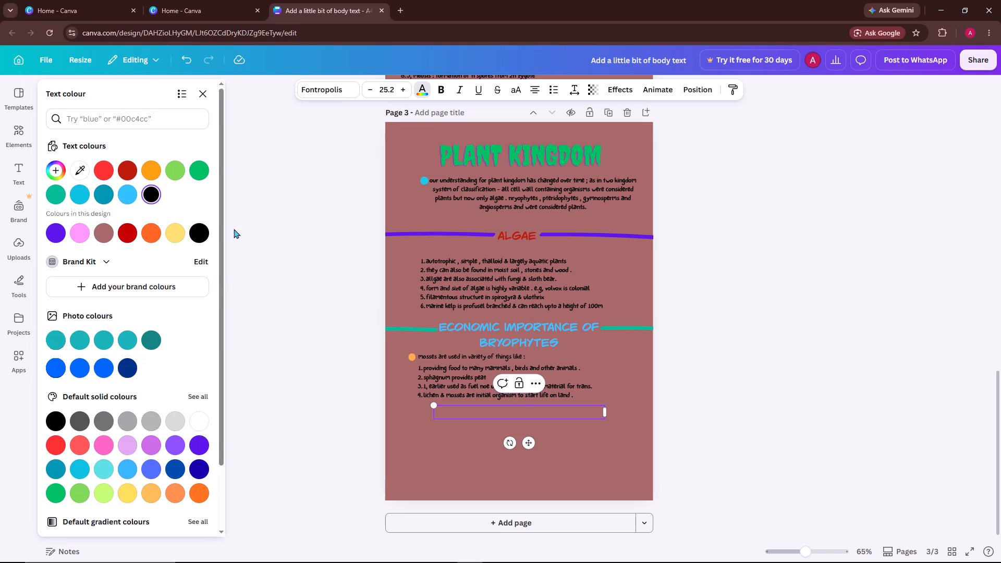
scroll(140, 308, down, 3)
click(58, 409)
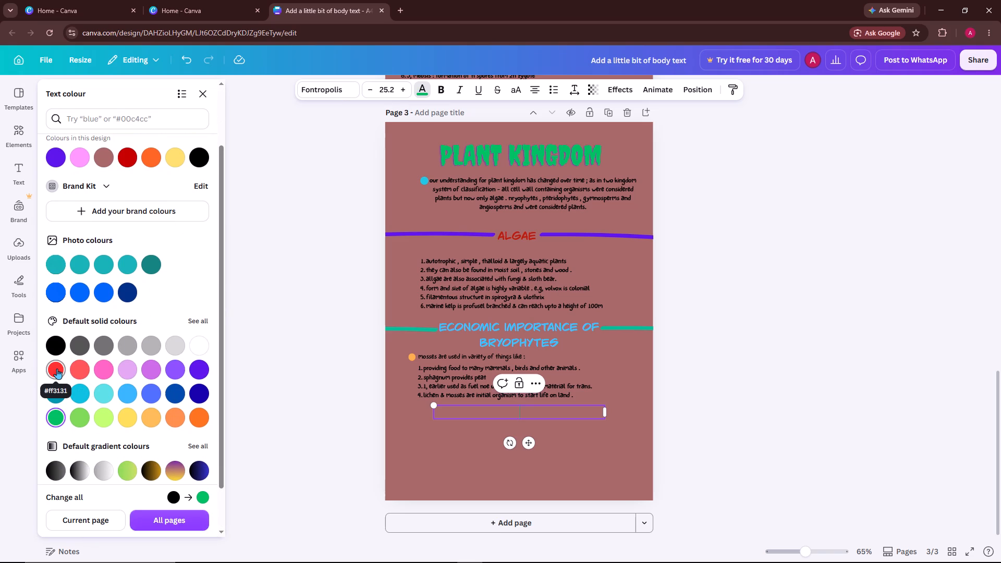
click(70, 260)
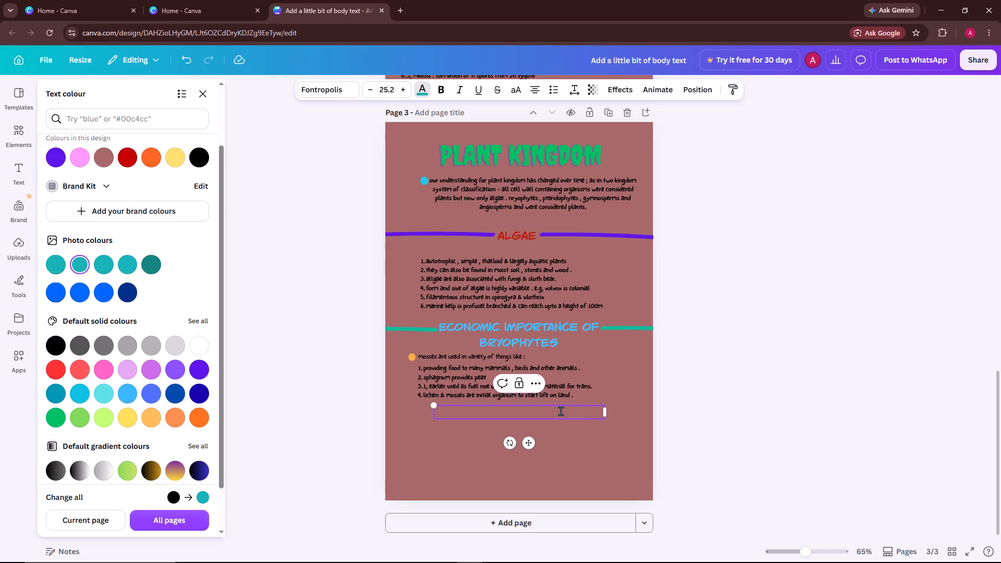
key(p)
key(t)
key(e)
text(rido)
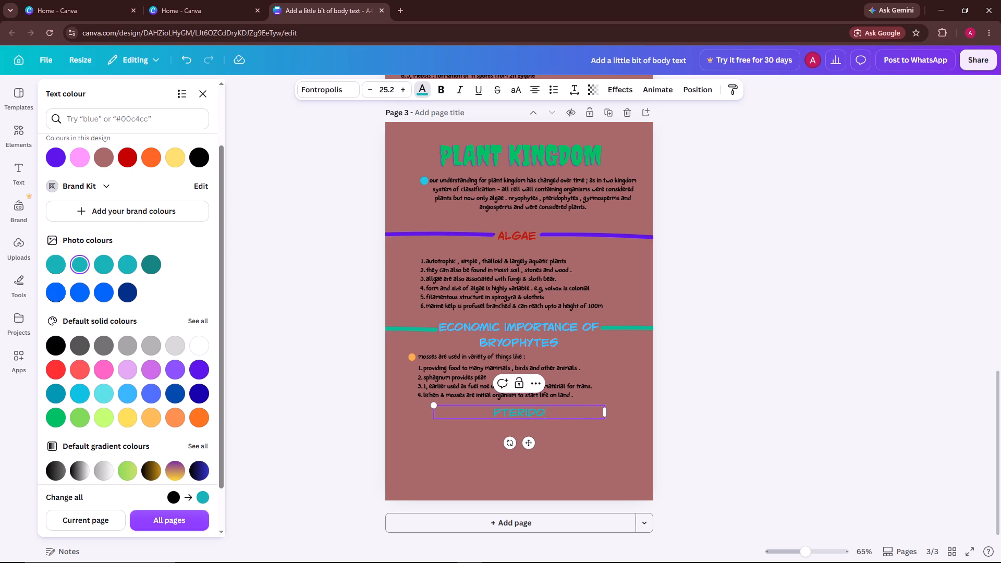
text(phy)
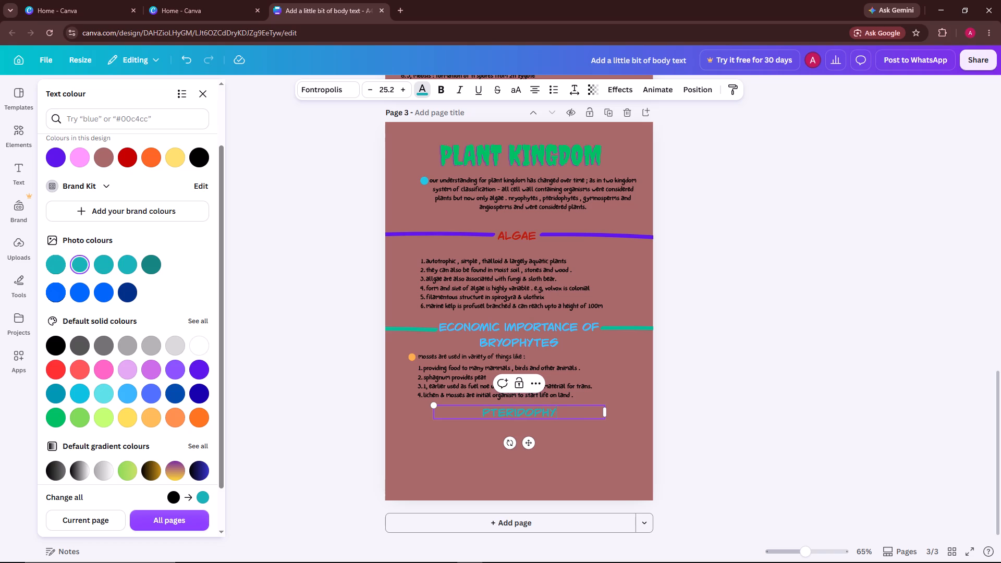
text(tes)
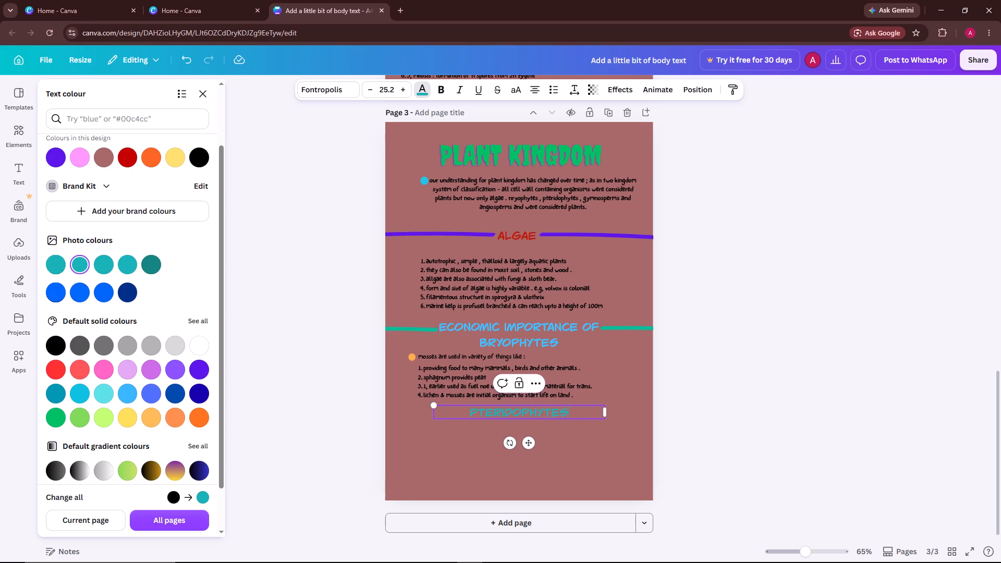
click(476, 441)
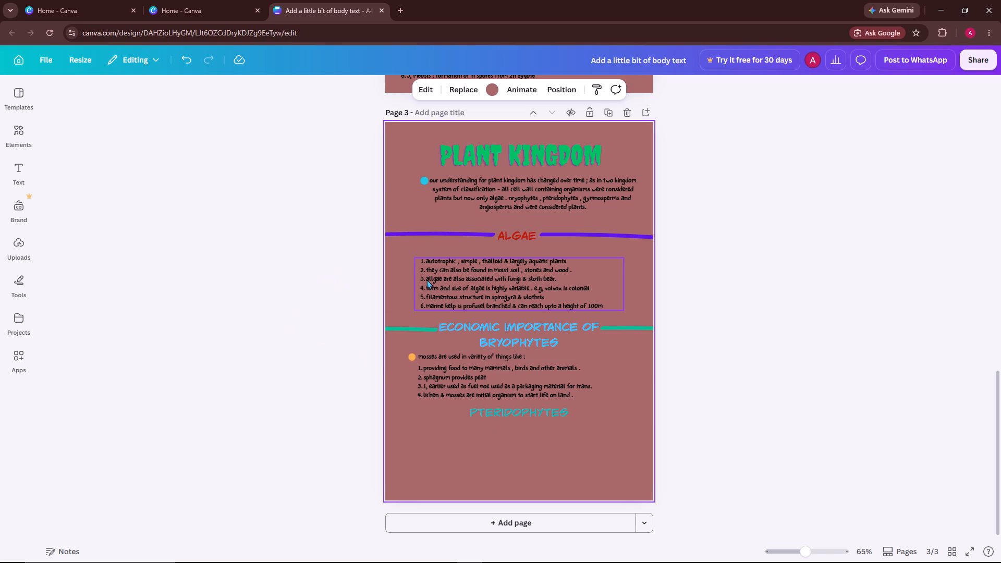
Duplicate the purple line left of the Algae heading and place the copy against the left side of the Pteridophytes heading.
click(424, 240)
click(422, 154)
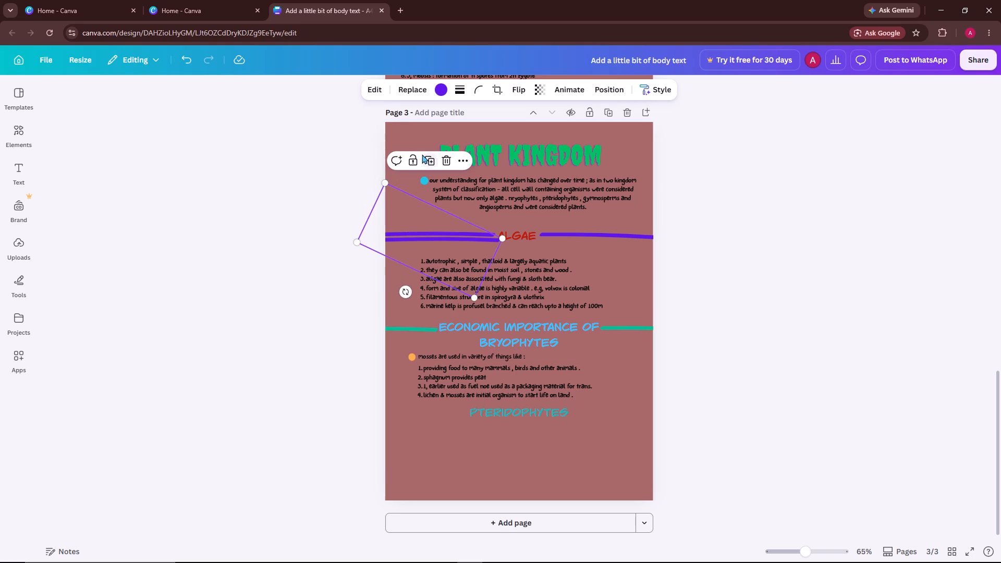
drag(434, 254, 437, 326)
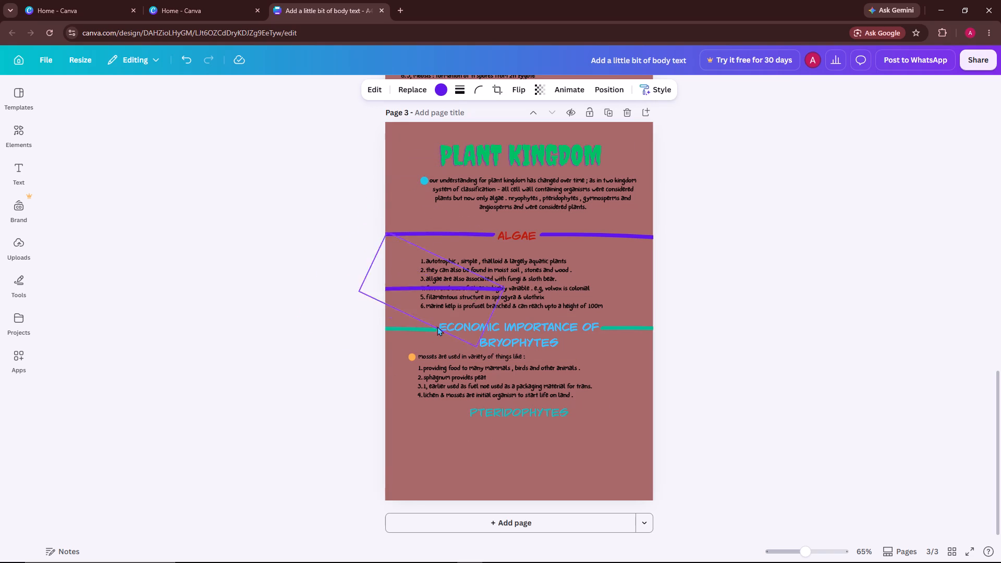
drag(437, 326, 402, 427)
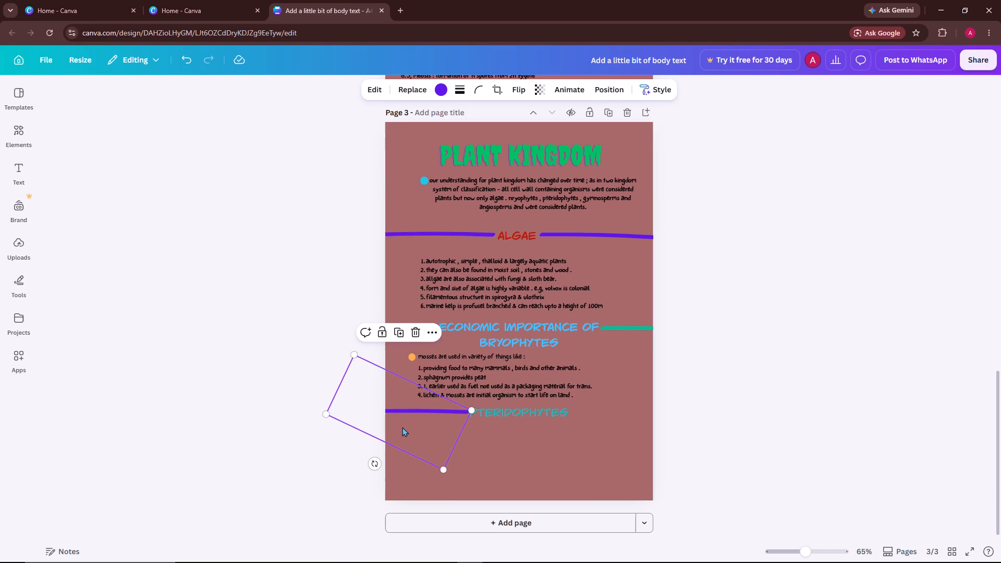
Recolour the copied line beside the Pteridophytes heading to the default solid pink.
click(437, 95)
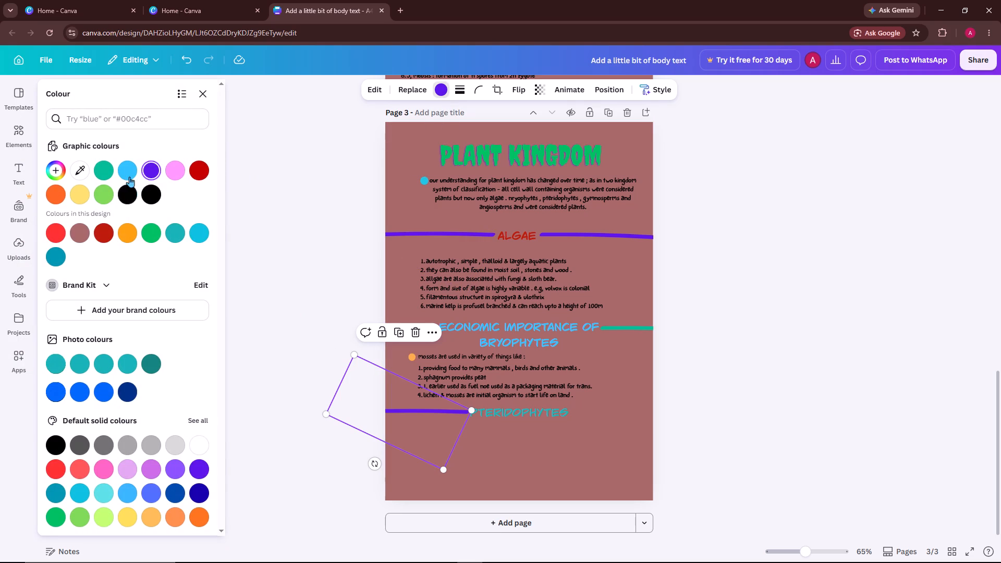
click(97, 172)
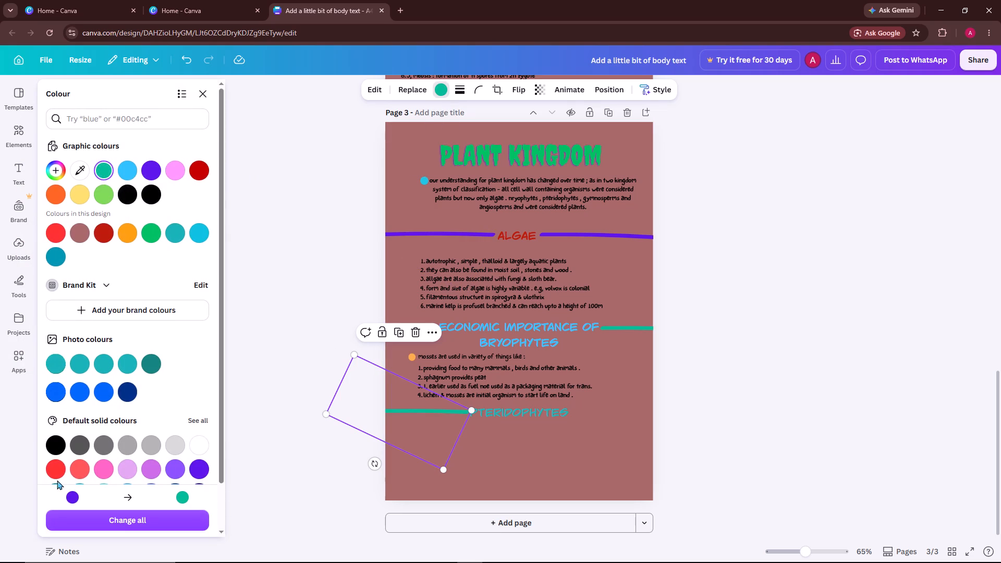
scroll(57, 480, down, 2)
click(100, 408)
click(100, 417)
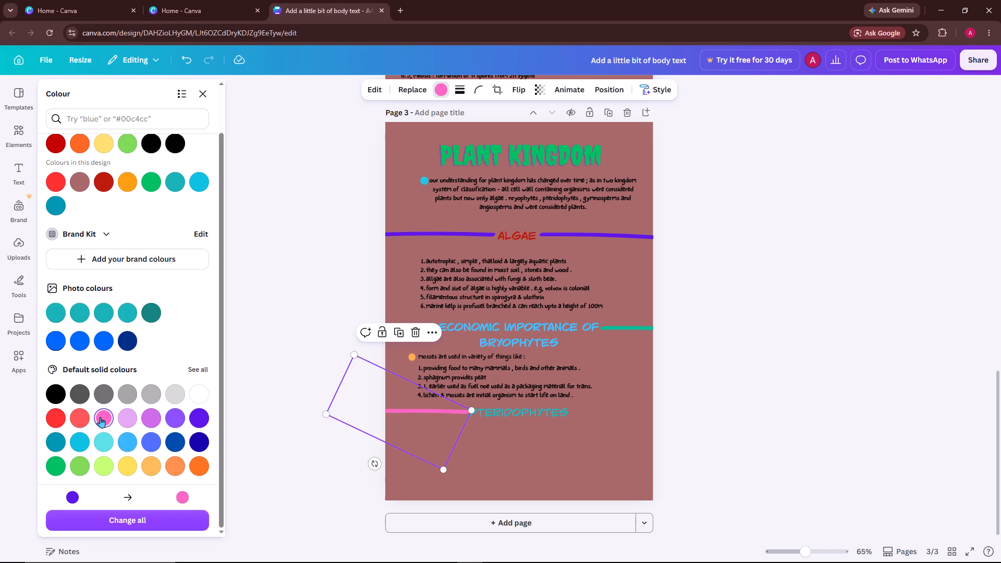
Duplicate the pink line and align the copy on the right side of the Pteridophytes heading, level with the first.
click(398, 334)
drag(419, 439, 632, 452)
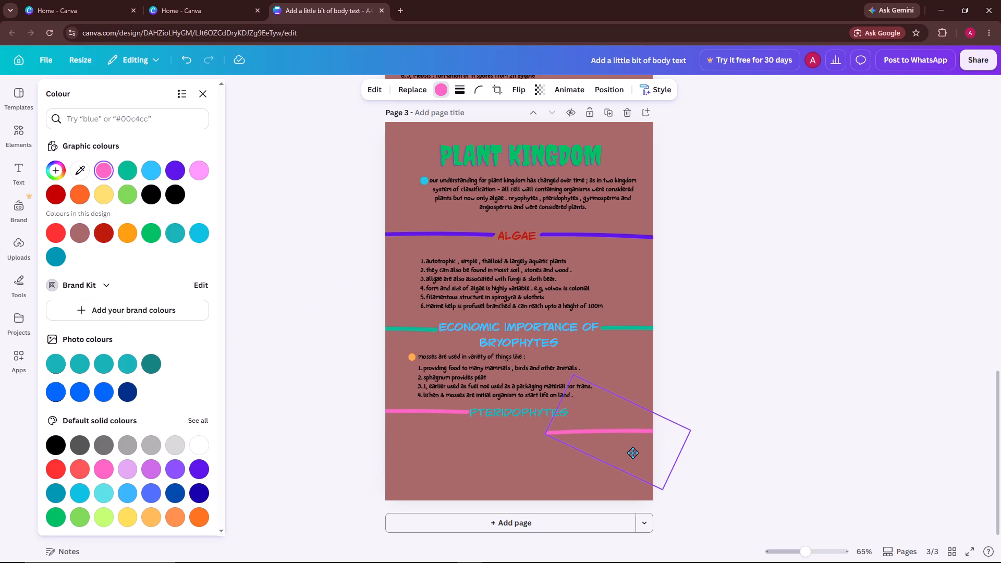
drag(632, 452, 634, 451)
click(645, 437)
drag(636, 437, 655, 424)
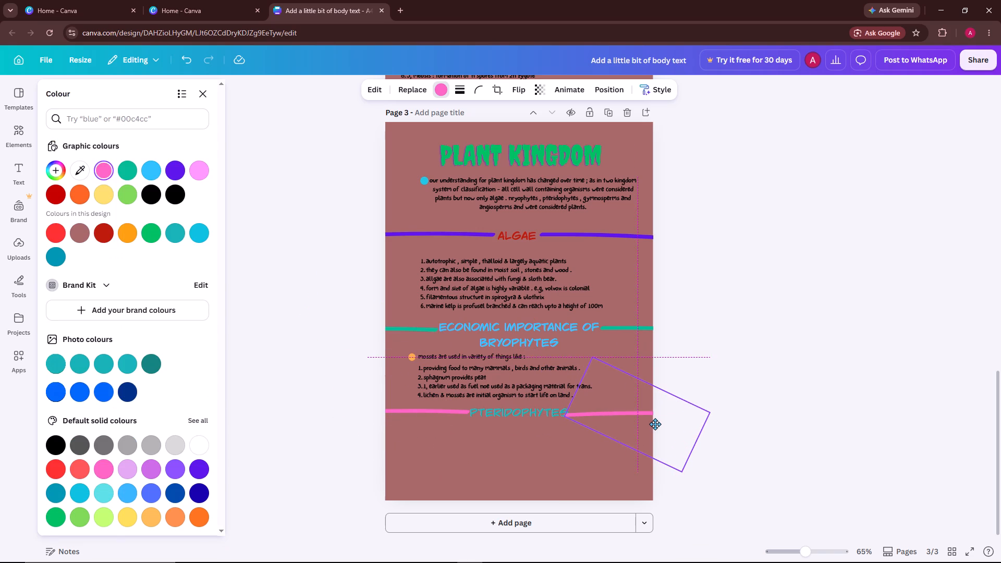
drag(655, 424, 656, 422)
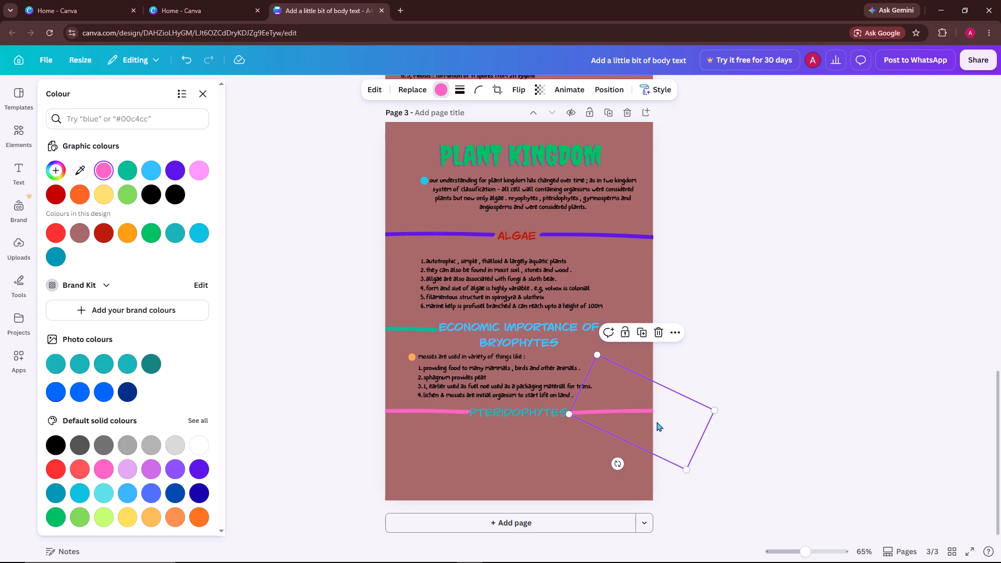
click(745, 433)
click(759, 418)
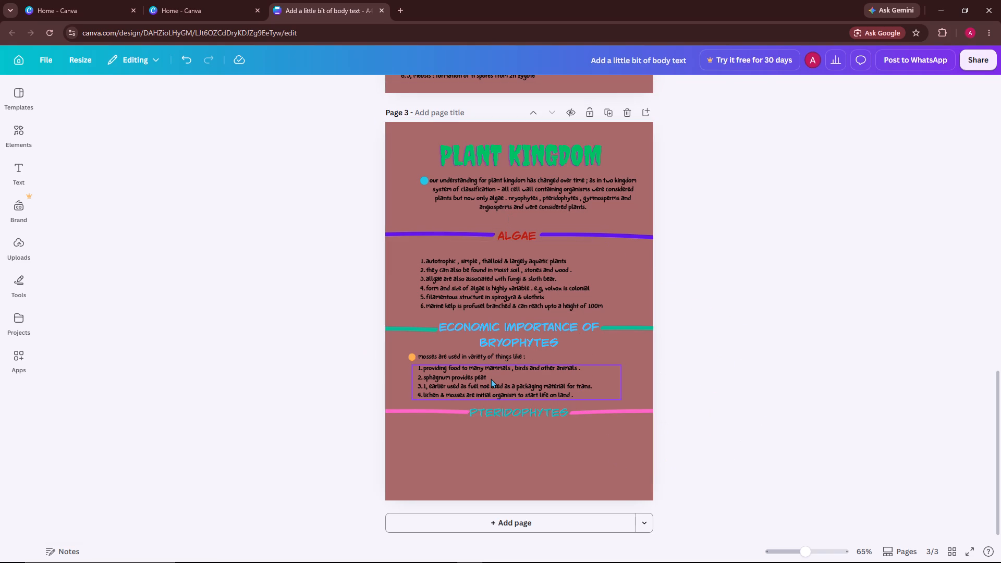
Duplicate the six-item algae list and place the copy just below the Pteridophytes heading.
click(492, 299)
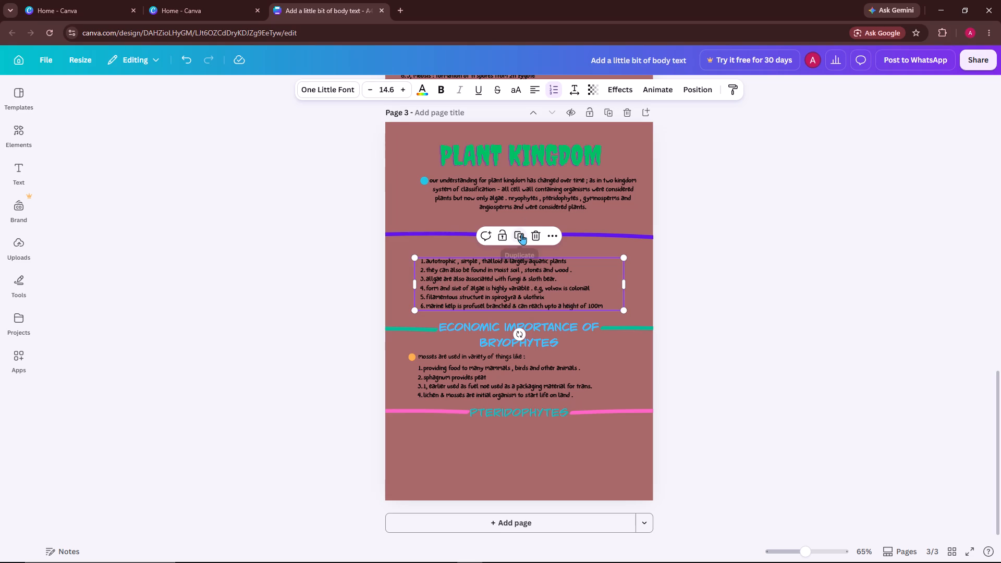
click(521, 234)
drag(515, 303, 484, 457)
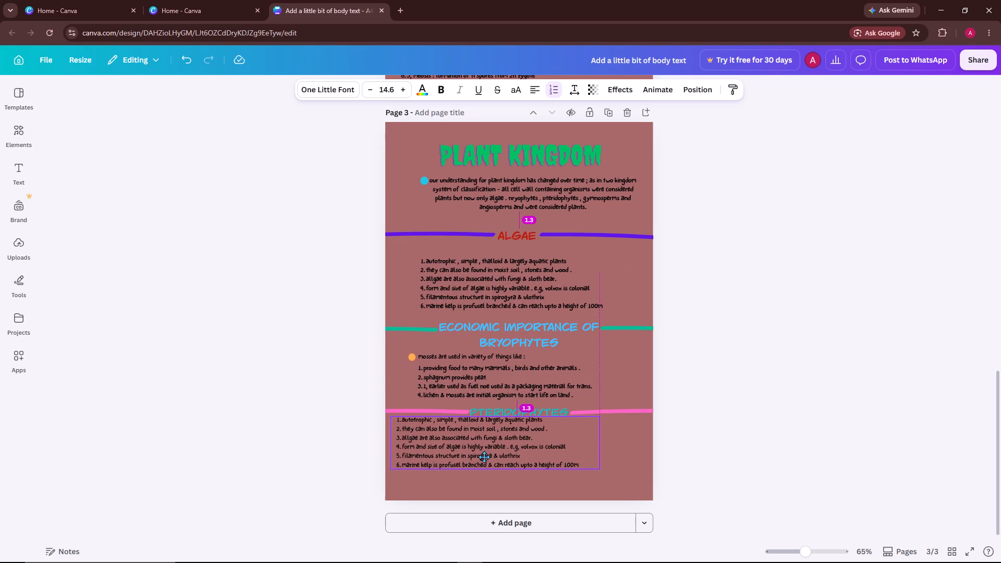
drag(484, 457, 507, 468)
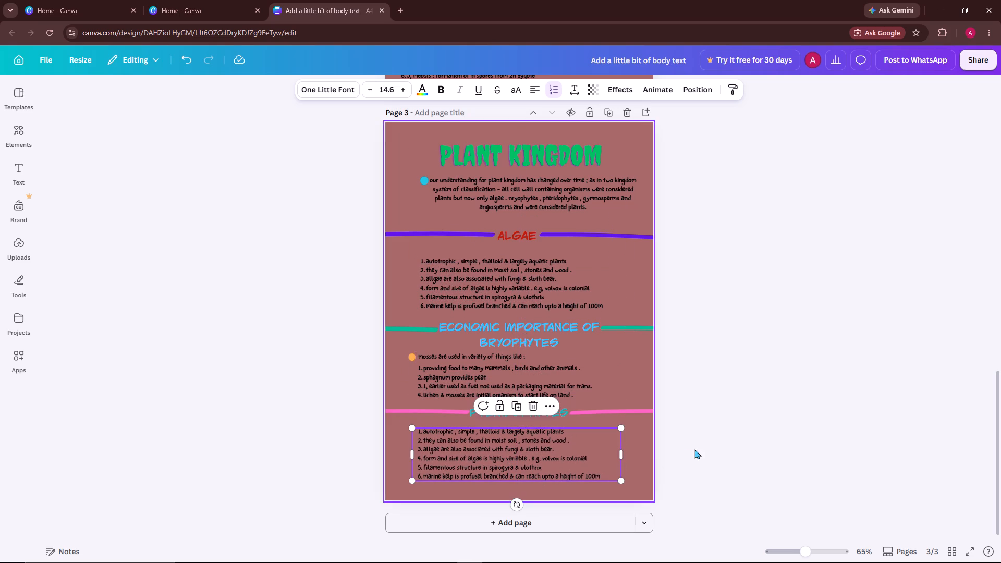
Widen the text box of the list under Pteridophytes slightly and scale the list to font size 14.3.
click(620, 451)
drag(623, 454, 632, 449)
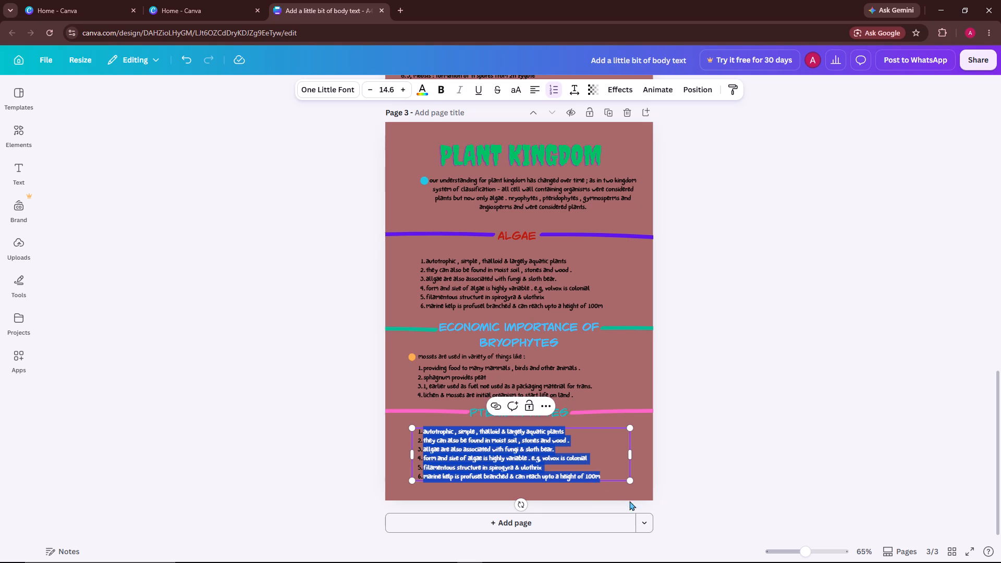
drag(629, 480, 629, 495)
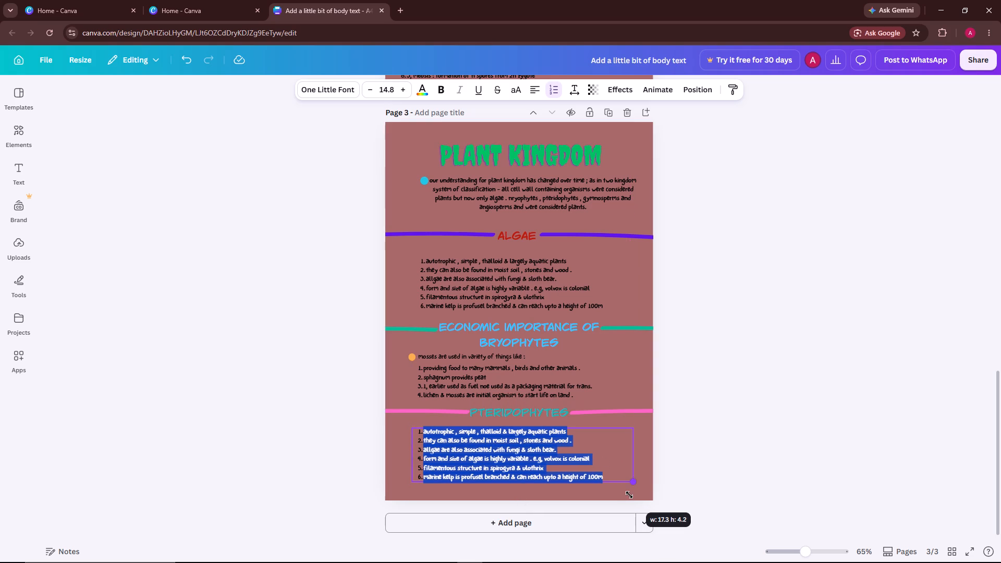
drag(629, 495, 629, 496)
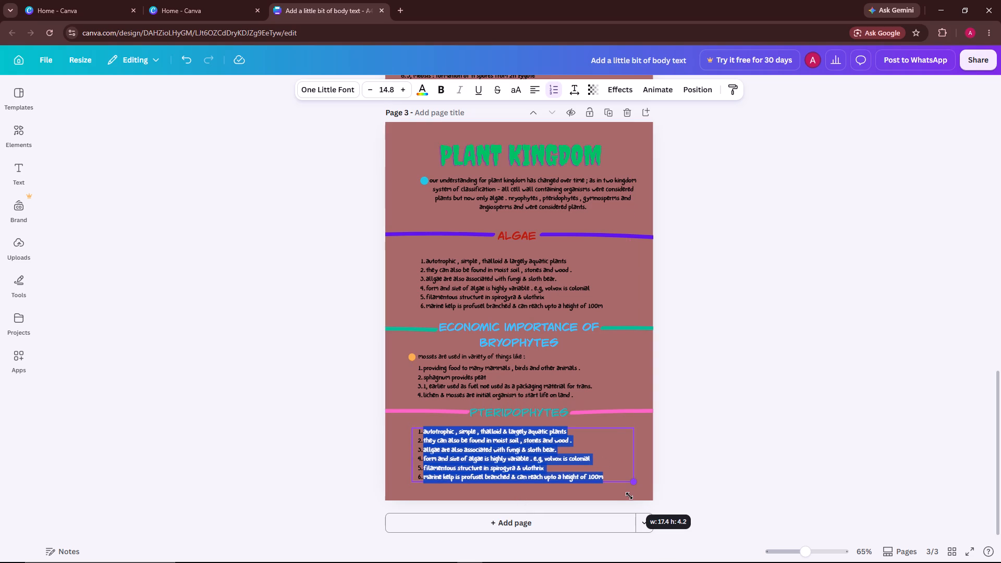
drag(629, 496, 625, 488)
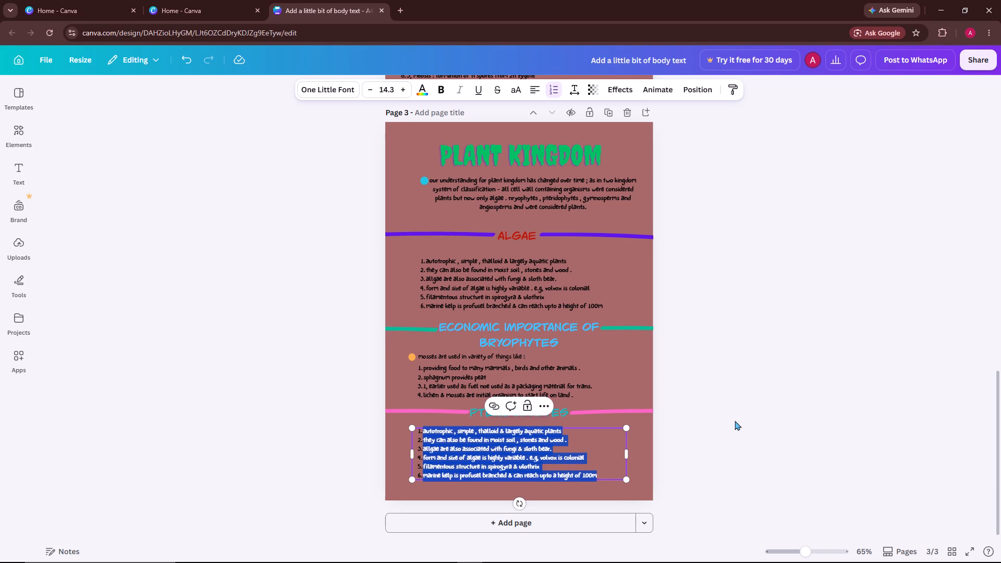
click(735, 421)
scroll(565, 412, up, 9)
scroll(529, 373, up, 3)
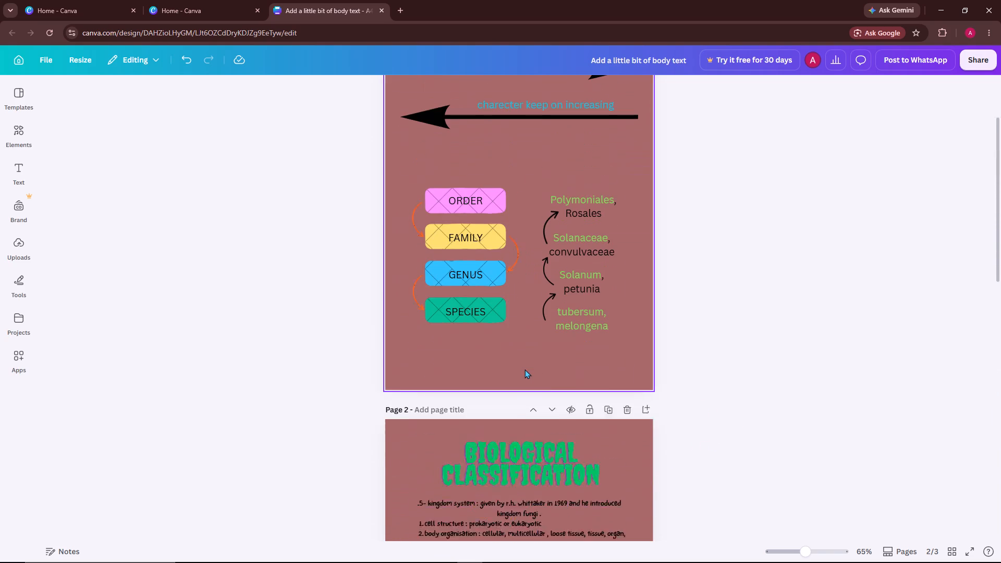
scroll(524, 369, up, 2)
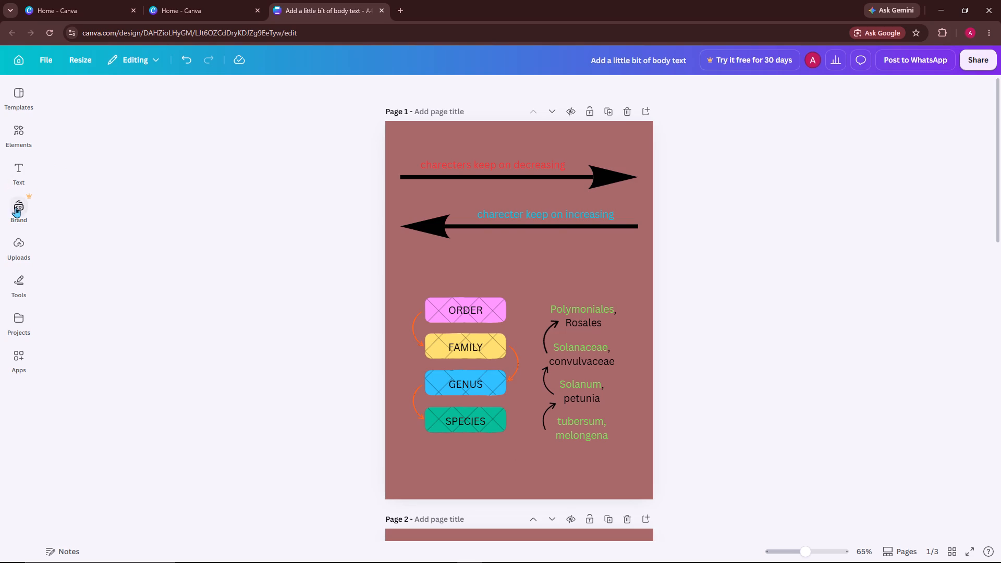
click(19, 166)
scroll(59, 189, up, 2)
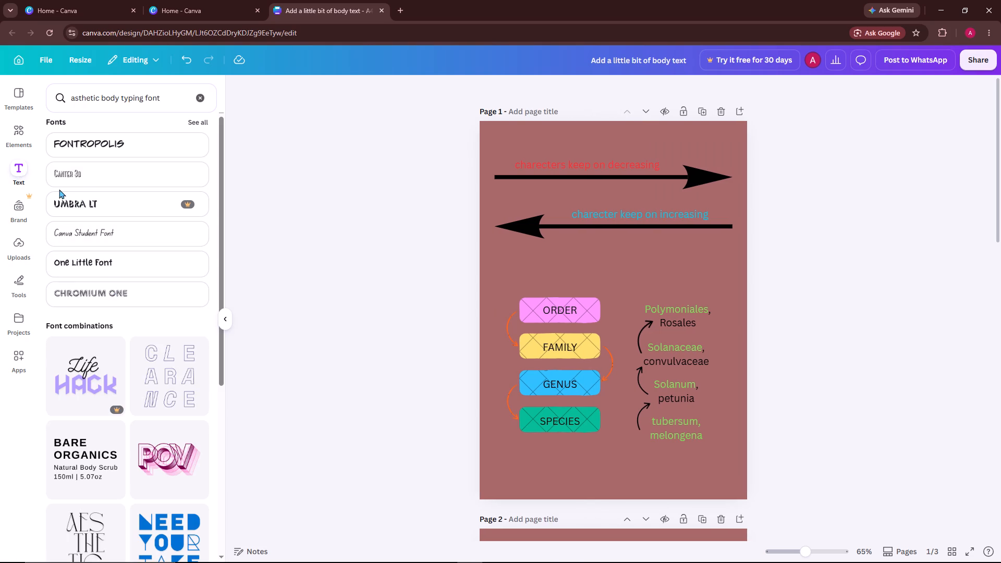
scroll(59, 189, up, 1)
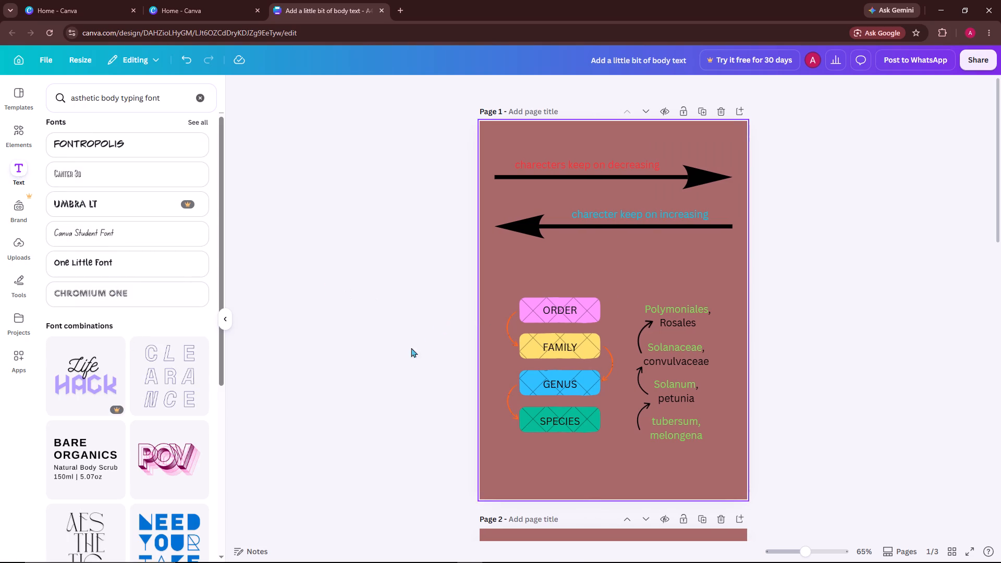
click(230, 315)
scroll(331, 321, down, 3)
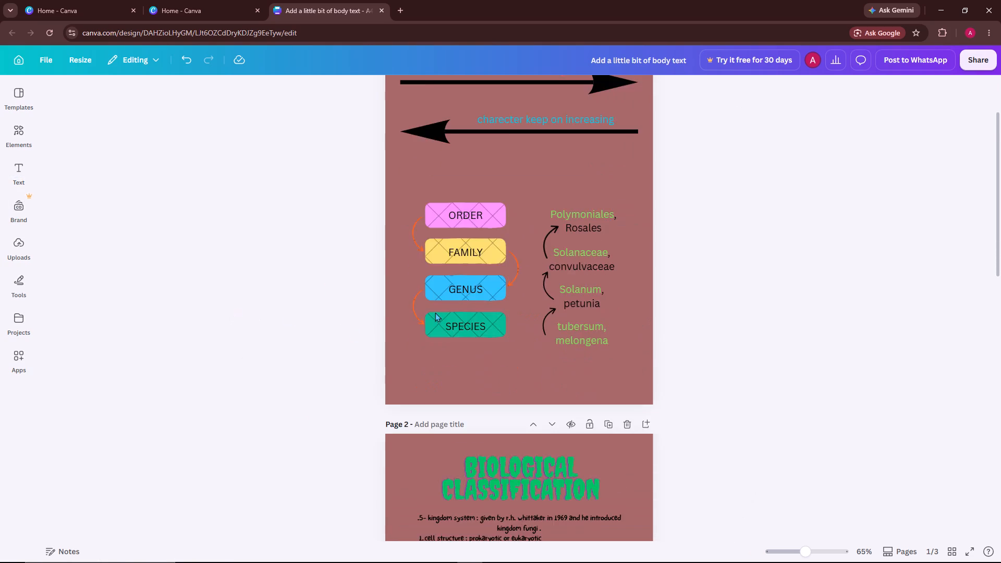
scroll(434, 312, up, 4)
Duplicate the blue "charecter keep on increasing" text, place the copy centred at the bottom of page 1, and replace its text with 1.
click(515, 218)
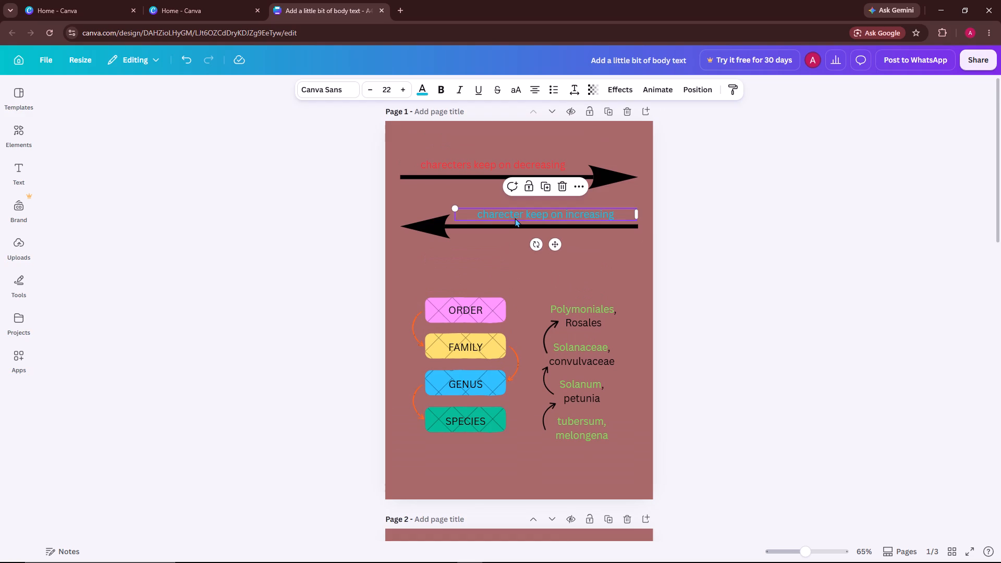
click(545, 186)
drag(540, 219, 536, 261)
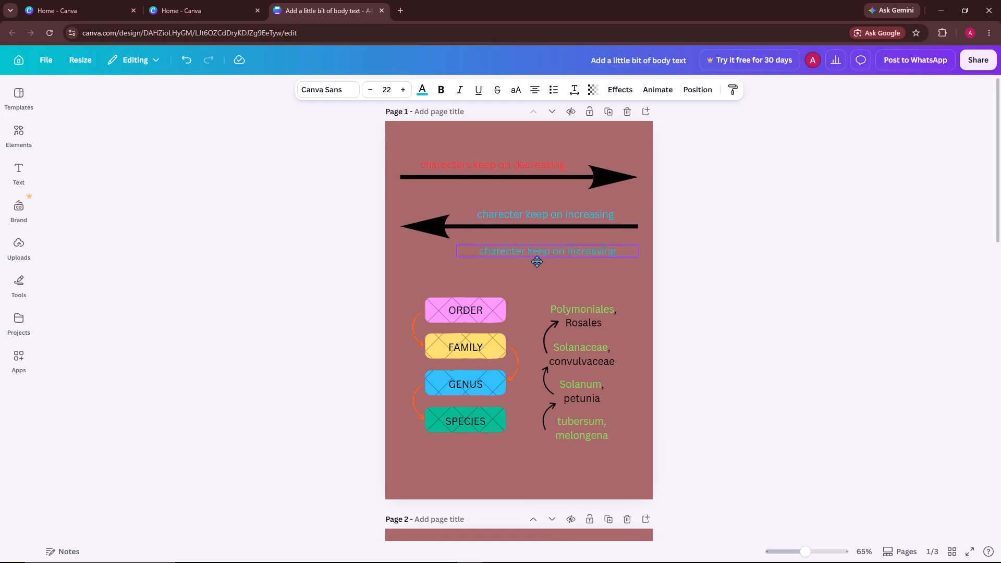
drag(536, 261, 507, 486)
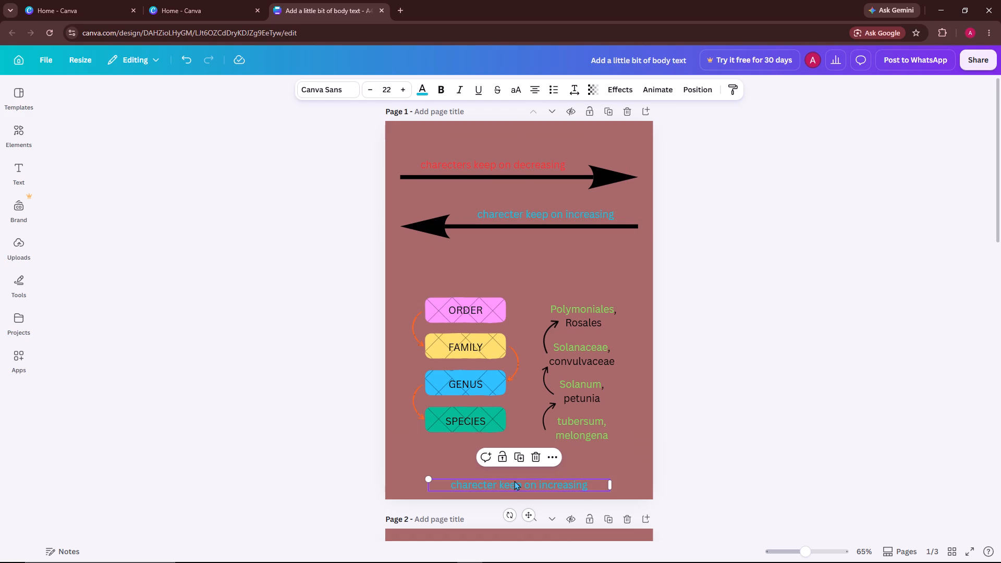
click(514, 481)
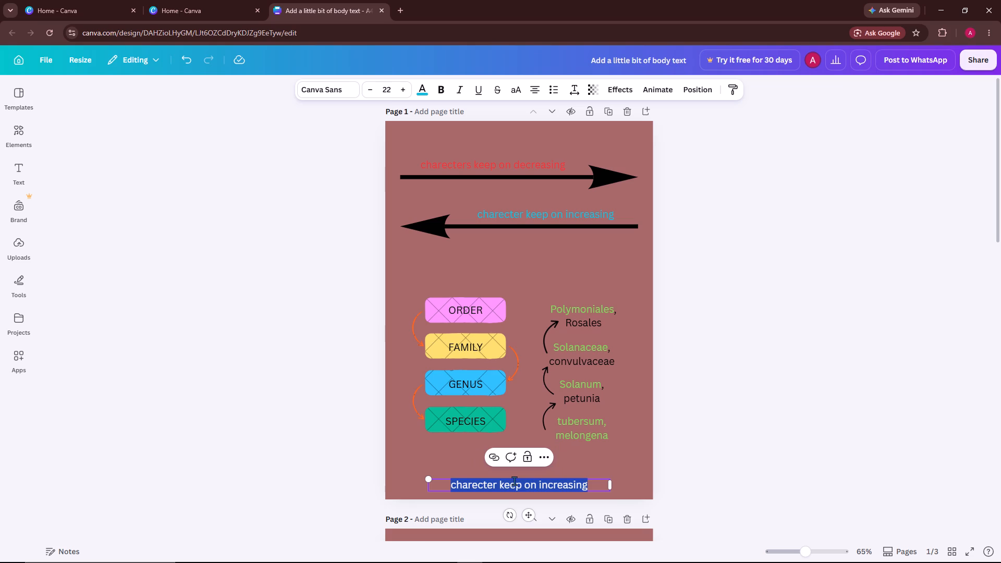
key(BackSpace)
key(1)
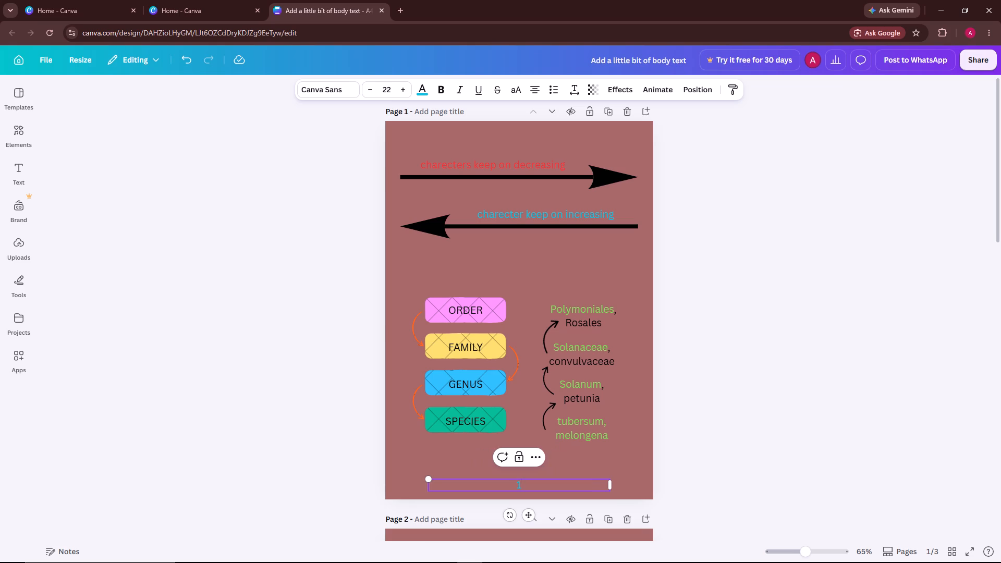
click(691, 475)
Duplicate the page number at the bottom of page 1 and place the copy at the bottom of page 2, below the fungi reproduction list.
scroll(691, 467, down, 1)
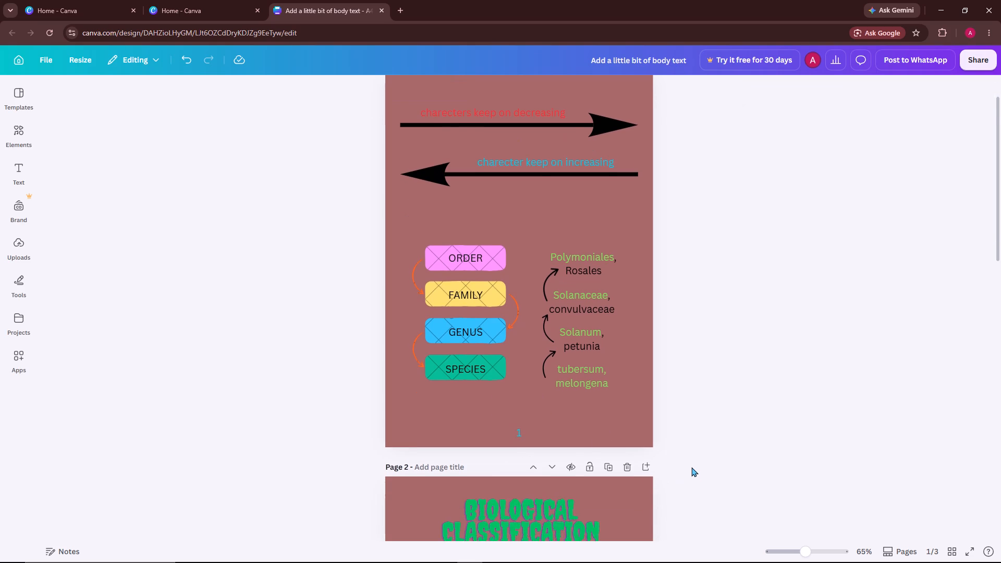
scroll(691, 467, down, 1)
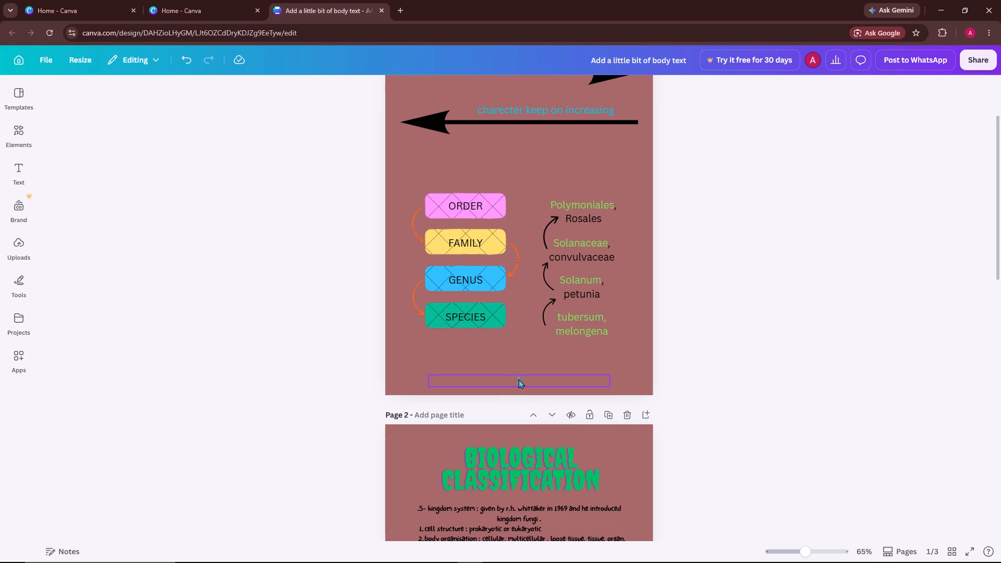
click(518, 379)
click(526, 354)
scroll(873, 350, down, 1)
scroll(654, 317, down, 1)
drag(590, 286, 608, 401)
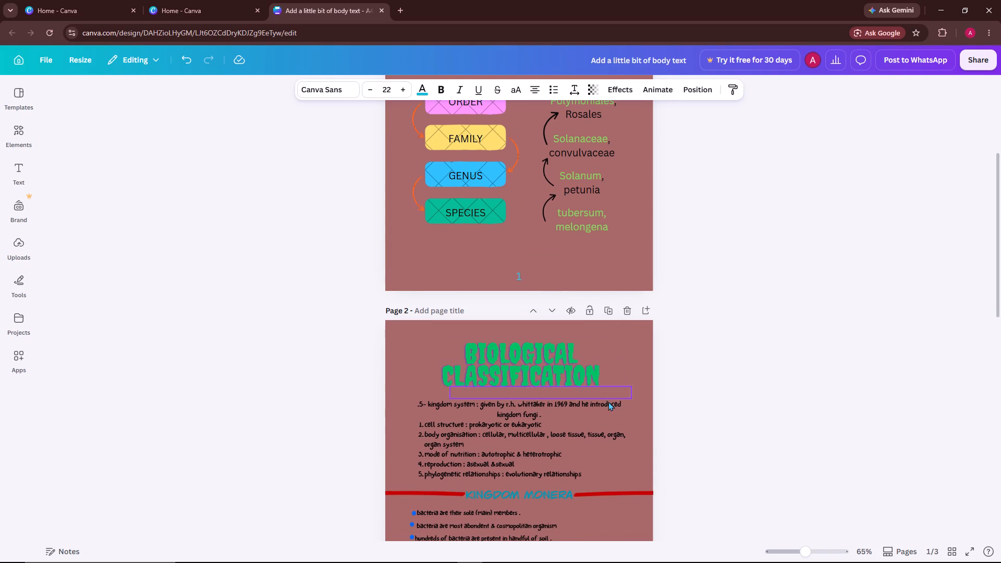
drag(608, 401, 640, 461)
scroll(688, 340, down, 5)
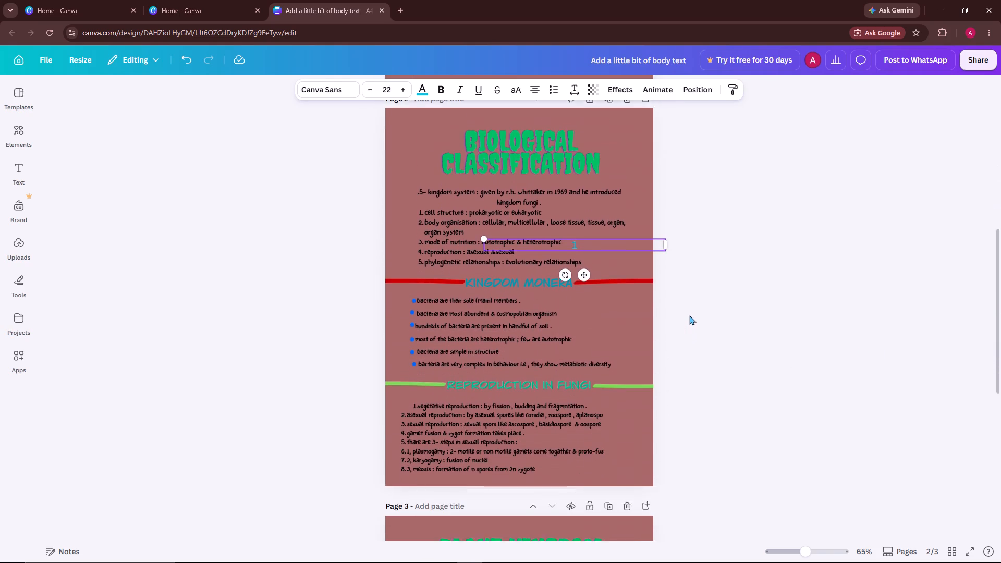
scroll(689, 311, down, 1)
drag(613, 140, 613, 166)
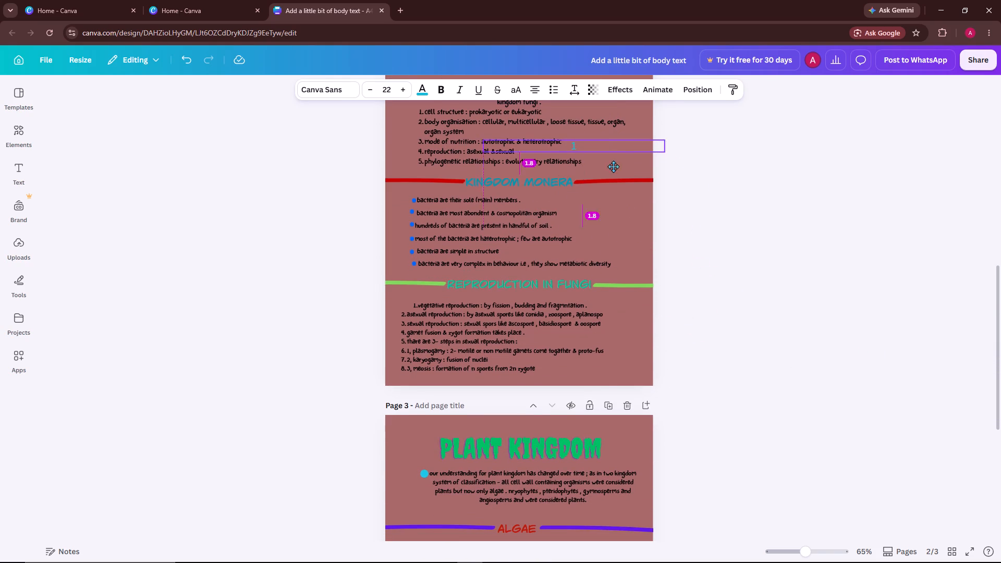
drag(613, 166, 546, 375)
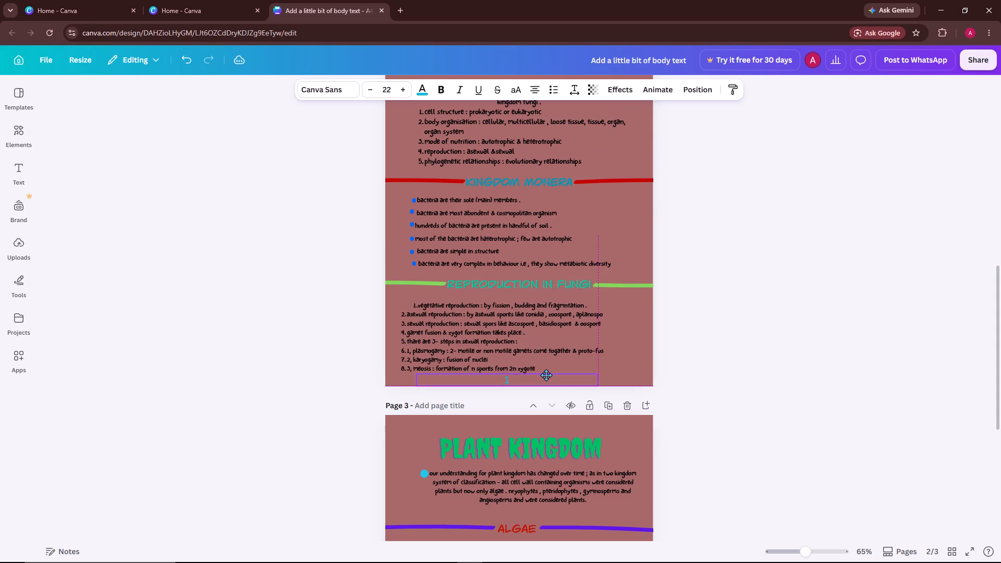
drag(546, 375, 546, 374)
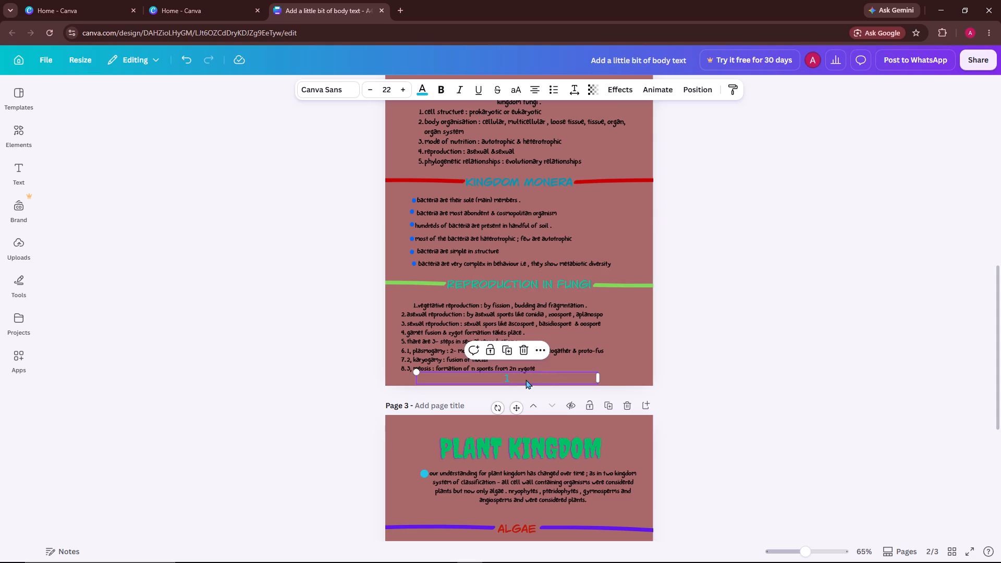
Change the page number at the bottom of page 2 to 2.
click(526, 380)
key(2)
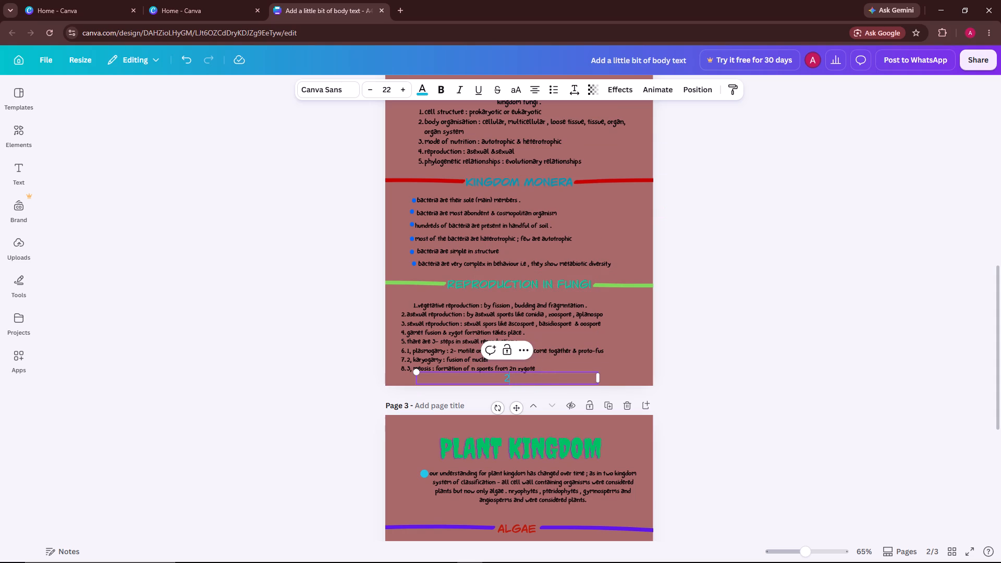
scroll(526, 380, down, 2)
scroll(506, 328, down, 1)
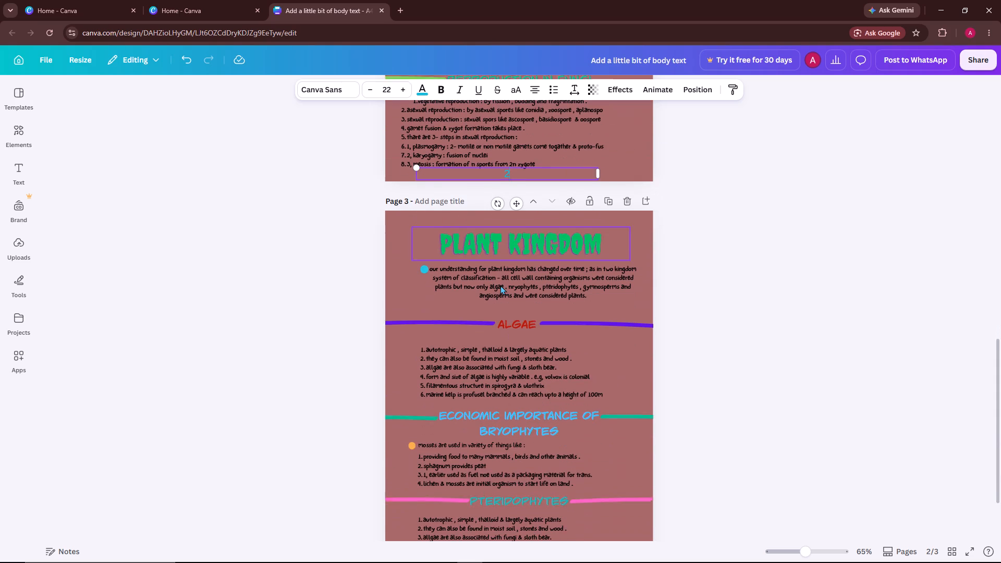
click(687, 178)
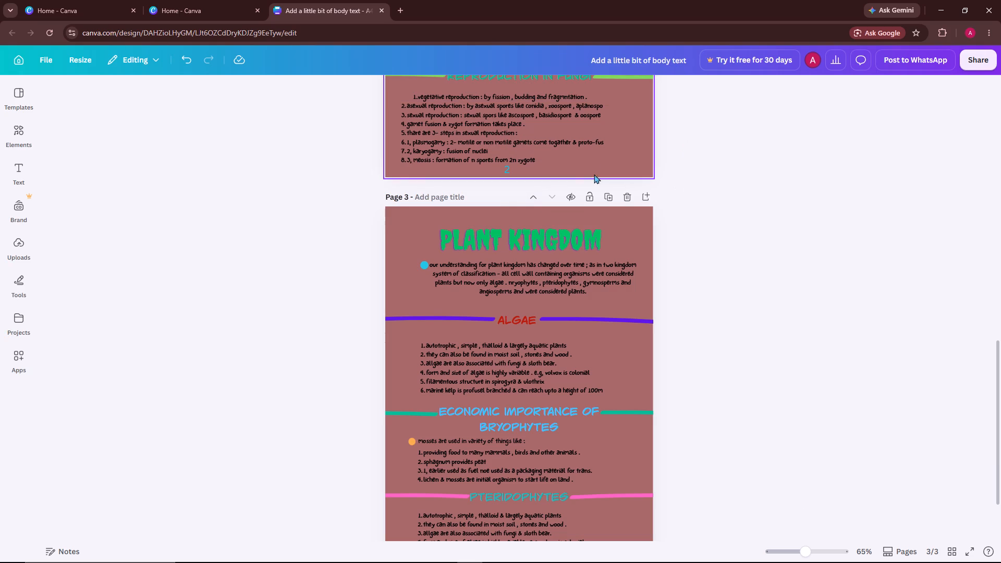
Duplicate page 2's page number, place the copy at the bottom of page 3 below the Pteridophytes list, and change it to 3.
click(565, 170)
click(511, 148)
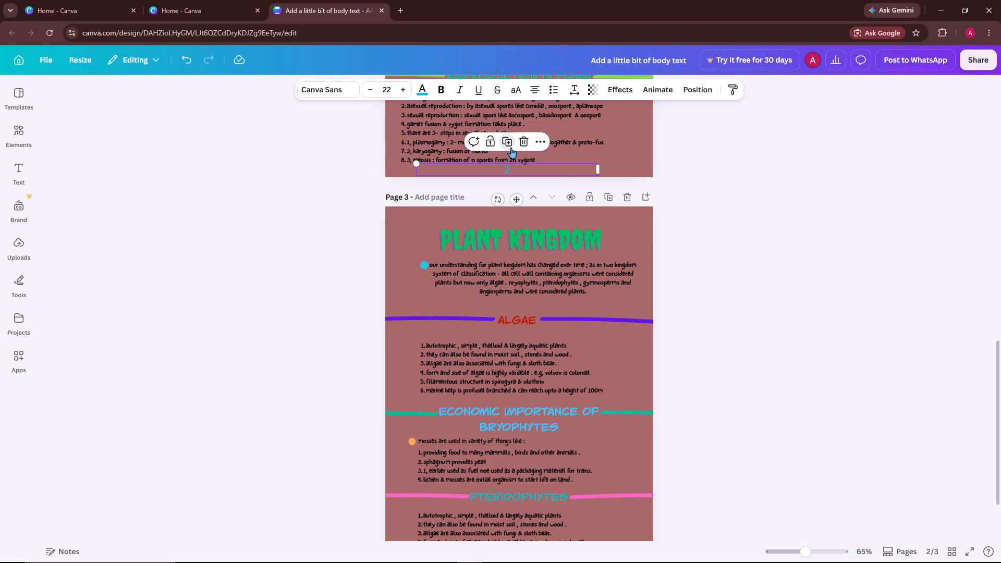
drag(527, 177, 584, 457)
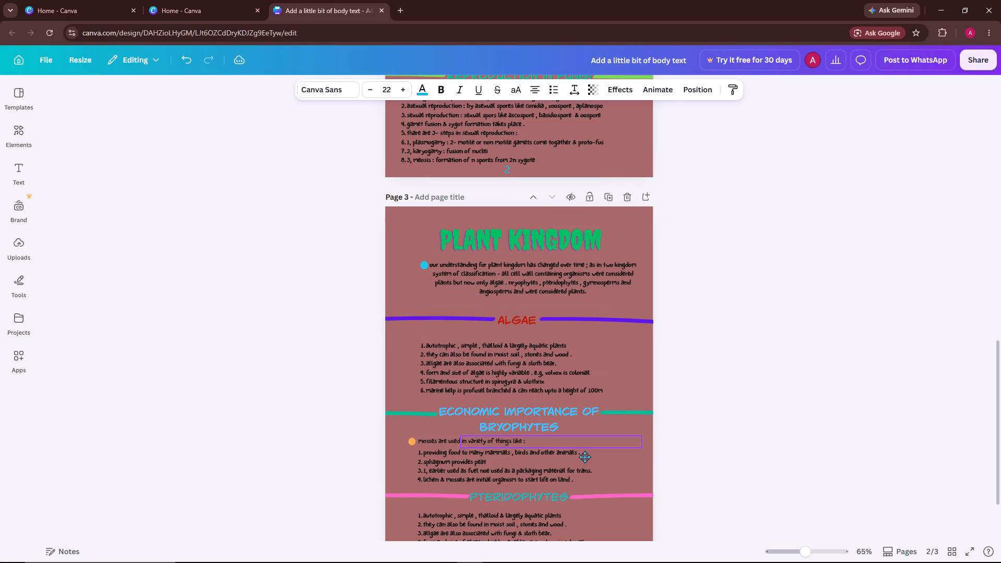
drag(584, 457, 593, 459)
scroll(724, 369, down, 3)
scroll(737, 311, down, 2)
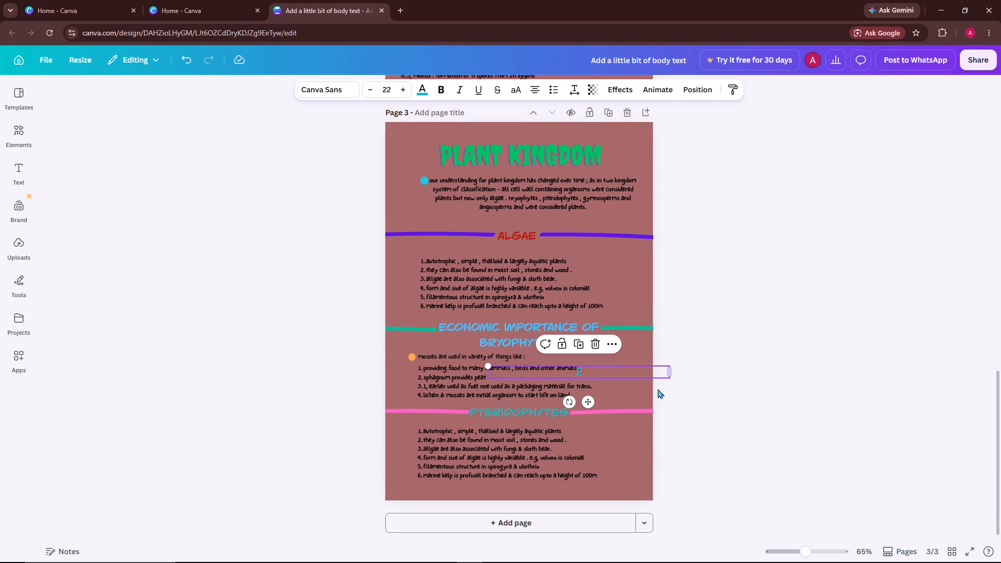
drag(620, 369, 553, 499)
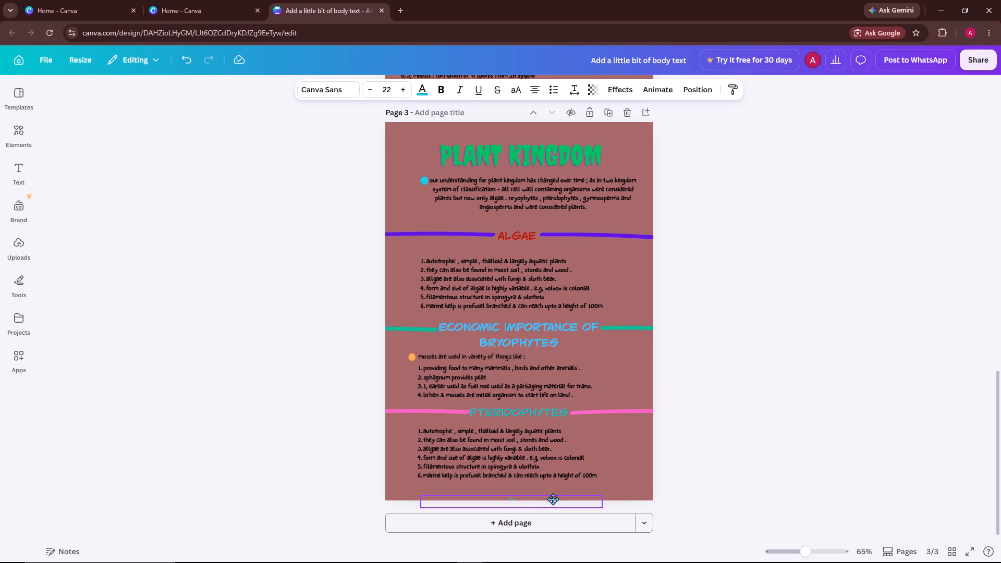
drag(553, 499, 554, 489)
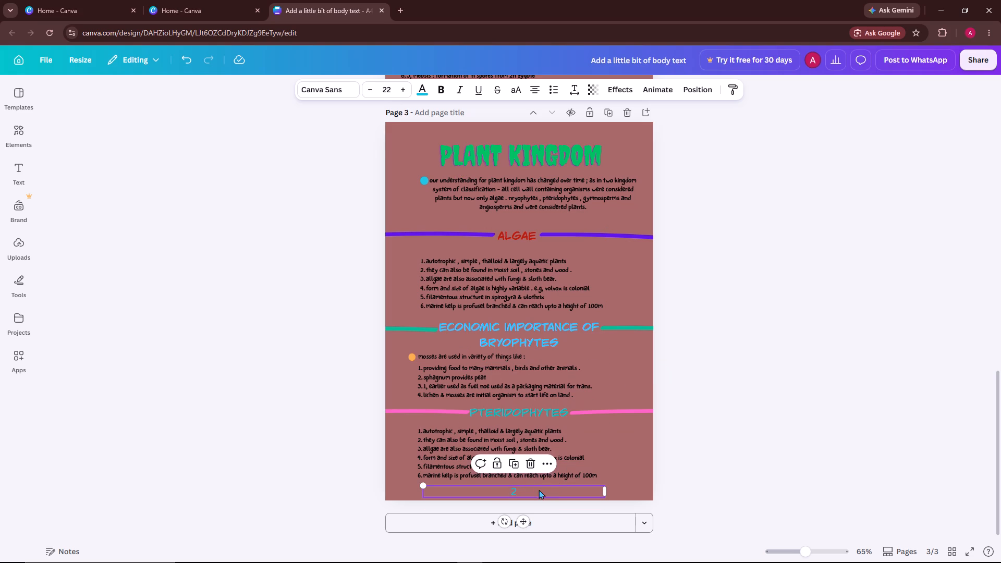
click(533, 489)
key(3)
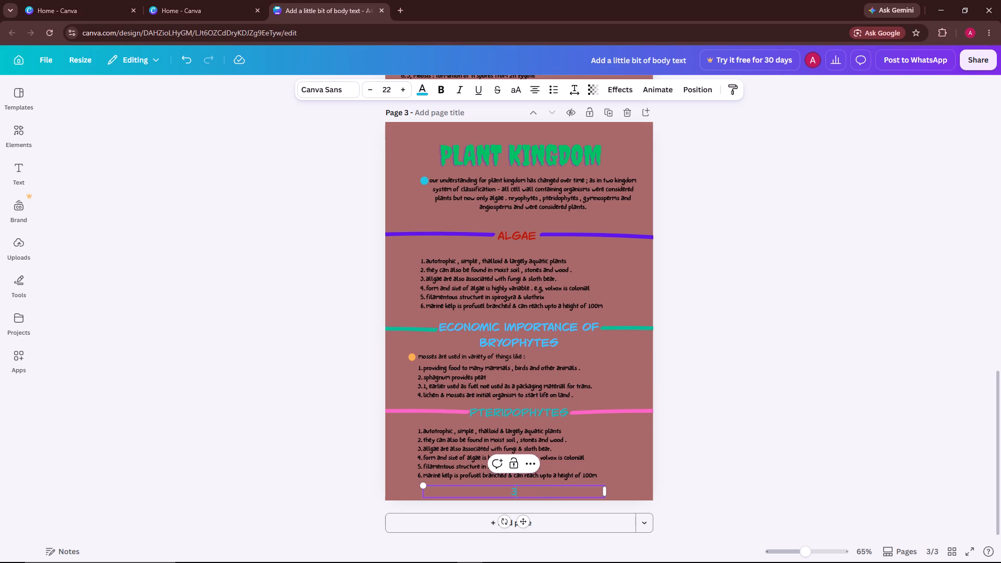
click(335, 437)
Replace the copied algae text in the list under Pteridophytes on page 3 with a first item reading "they include horsetails and ferns .".
click(458, 440)
click(458, 440)
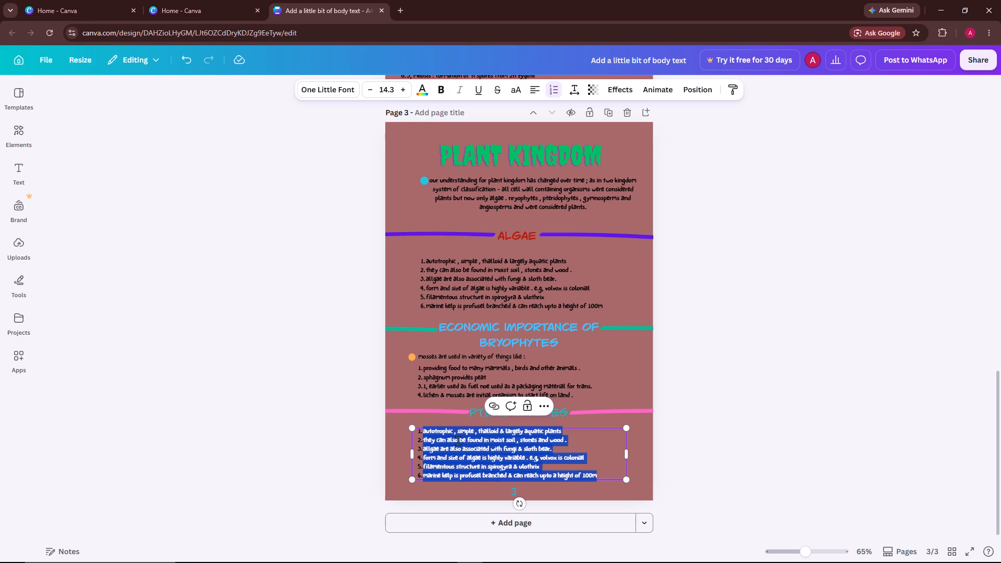
key(BackSpace)
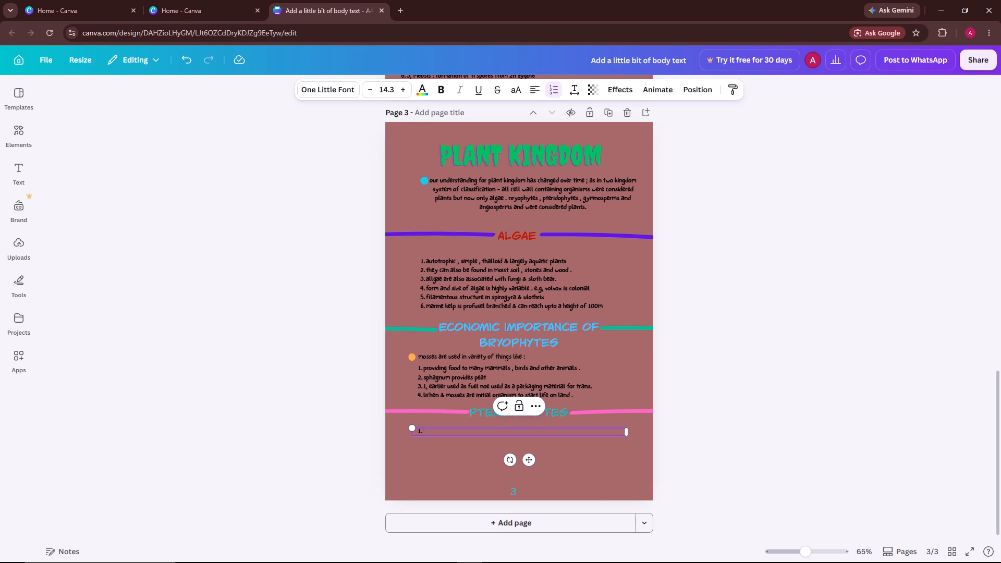
text(they)
key(space)
text(inclu)
text(de)
key(space)
key(j)
key(BackSpace)
text(ho)
key(r)
text(se)
text(tai)
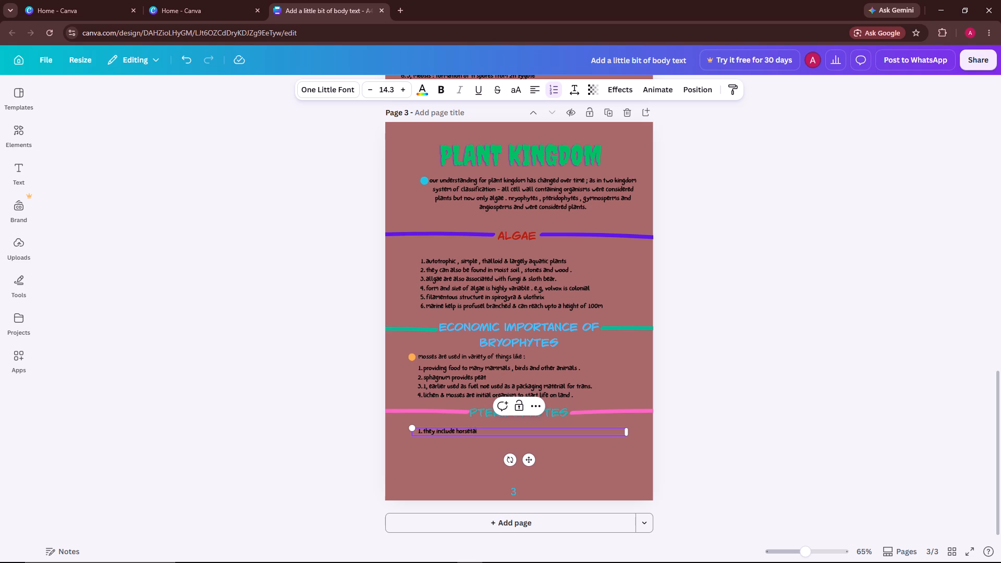
text(ls)
key(space)
text(and)
key(space)
text(fer)
key(n)
key(s)
key(Return)
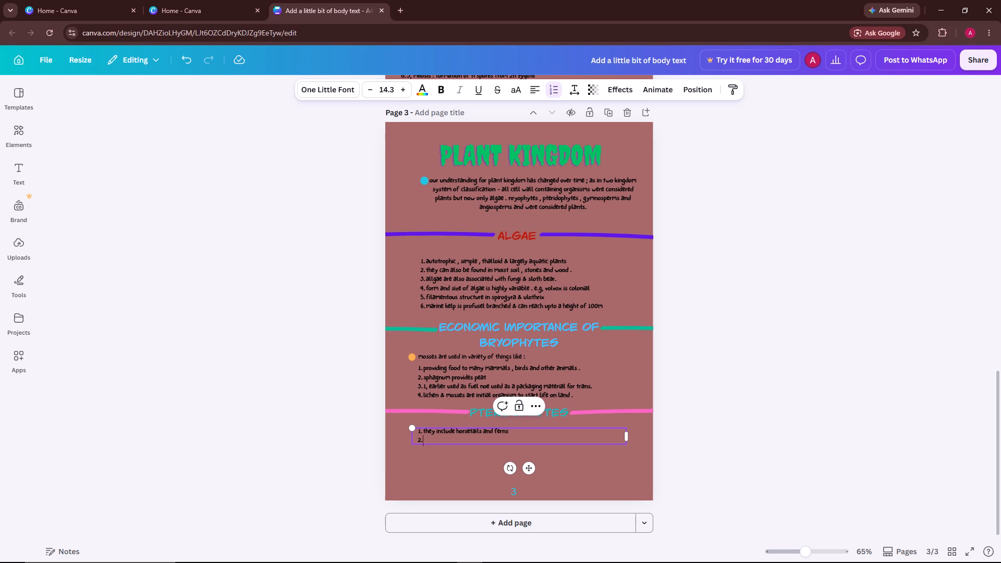
key(BackSpace)
key(BackSpace)
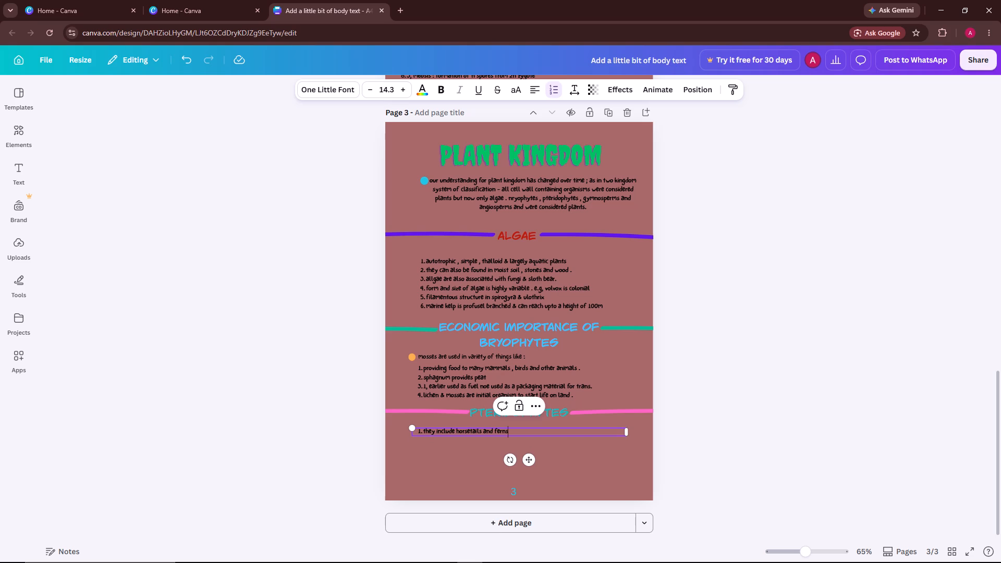
key(space)
text(.)
Add a second item to the Pteridophytes list: "they are used as : medicines , ornamental , soil binder .".
key(Return)
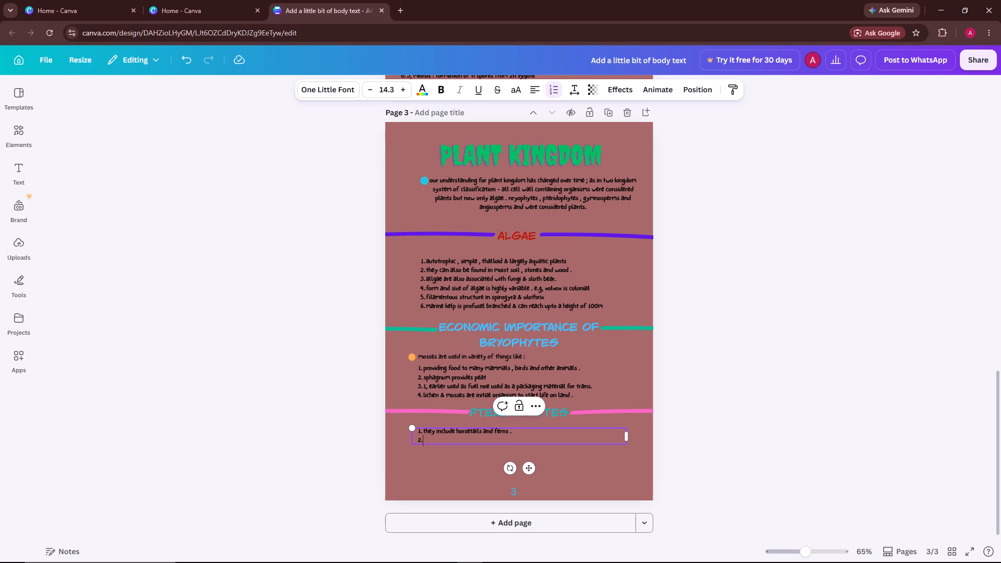
text(they)
key(space)
text(are)
key(space)
text(u)
text(sed)
key(space)
text(as)
key(space)
text(:)
key(space)
text(medi)
text(cin)
text(es)
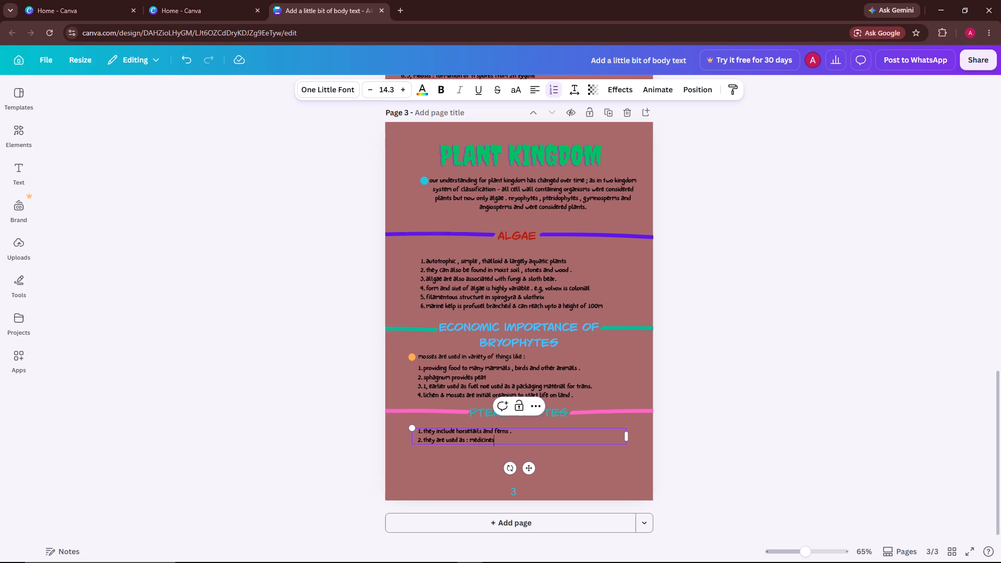
key(space)
text(,)
key(space)
text(or)
text(namental ,)
key(space)
text(soil)
key(space)
text(bi)
text(nder)
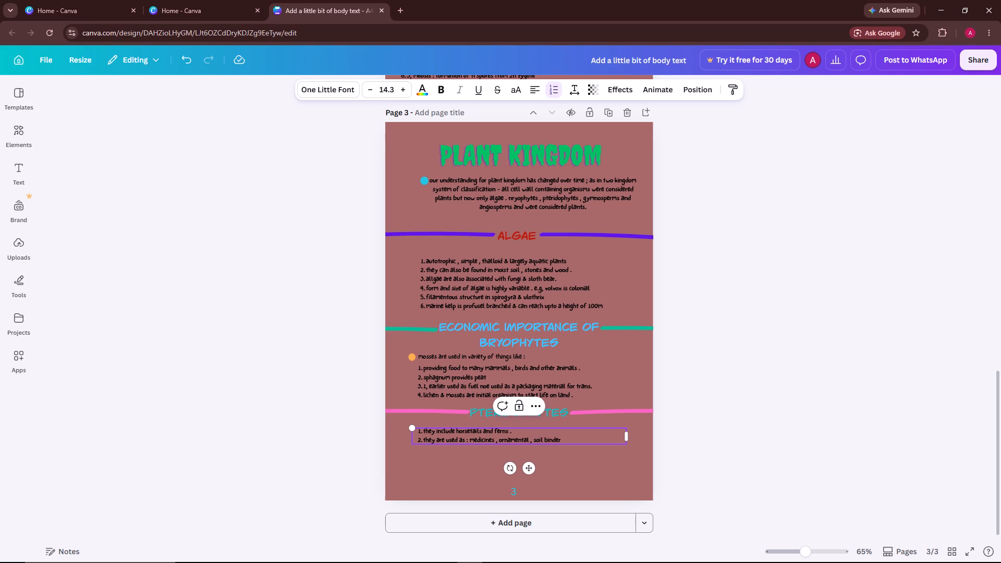
key(space)
key(period)
Add a third item to the Pteridophytes list: "they are frist terrestrial plants to have vascular tissue .".
key(Return)
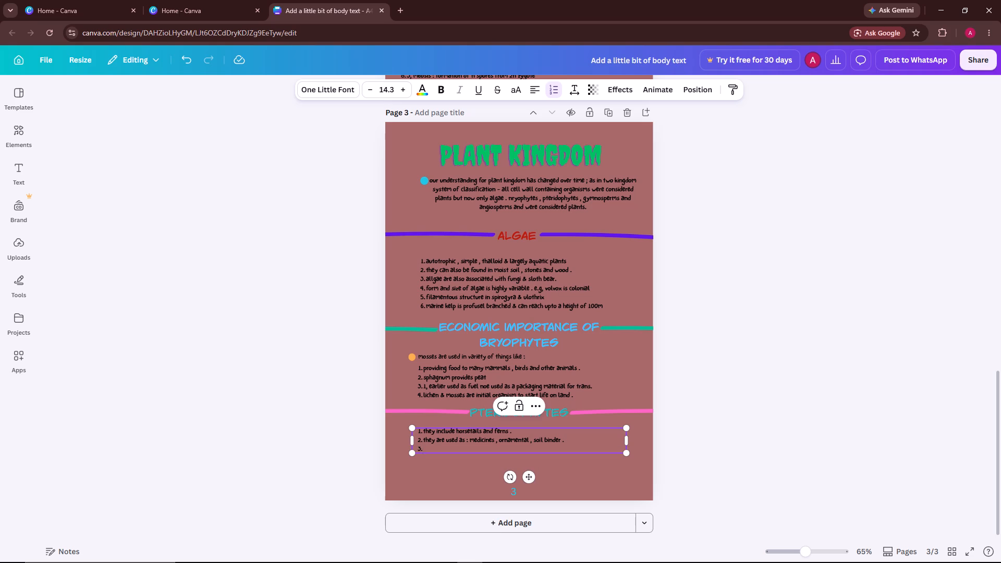
text(they are)
key(space)
key(a)
key(BackSpace)
text(frist)
key(space)
text(ter)
key(r)
text(es)
text(tri)
text(al)
key(space)
text(plants)
key(space)
text(to)
key(space)
key(h)
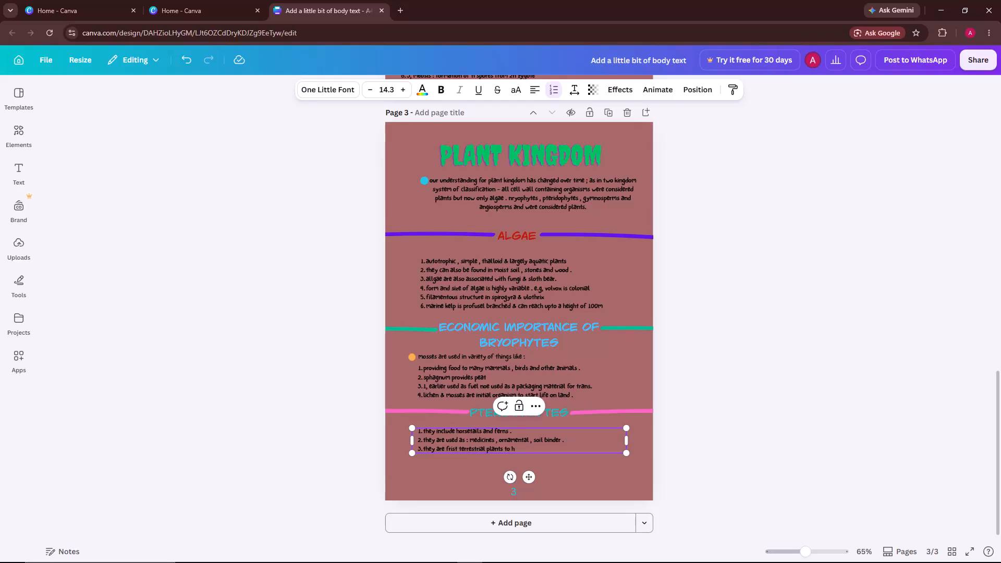
text(ave)
key(space)
text(vascular)
key(space)
text(ticc)
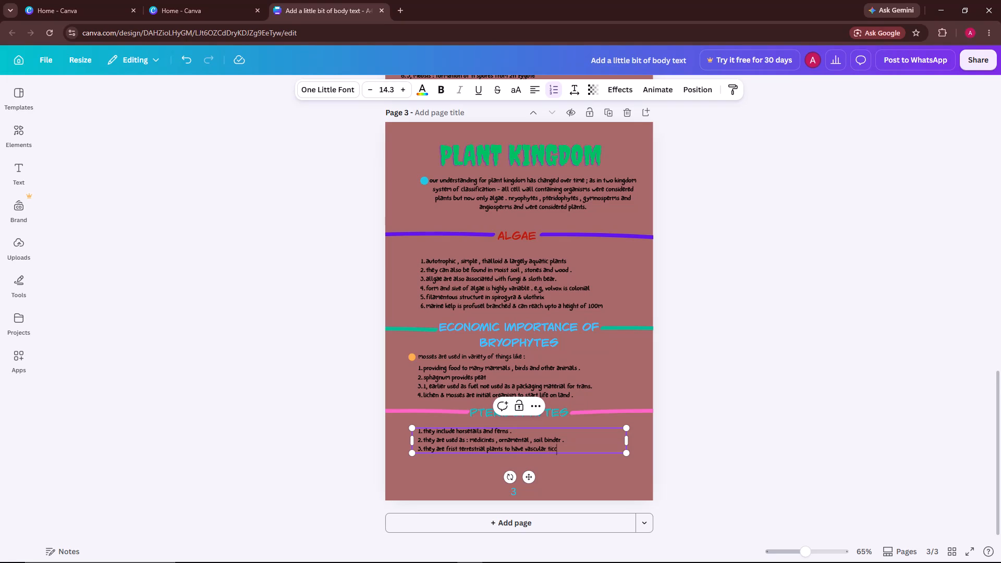
key(BackSpace)
key(BackSpace)
text(ssue)
key(space)
text(.)
key(space)
Add a fourth item to the Pteridophytes list: "found in cool , damp & shady places ; some may flourish in".
key(Return)
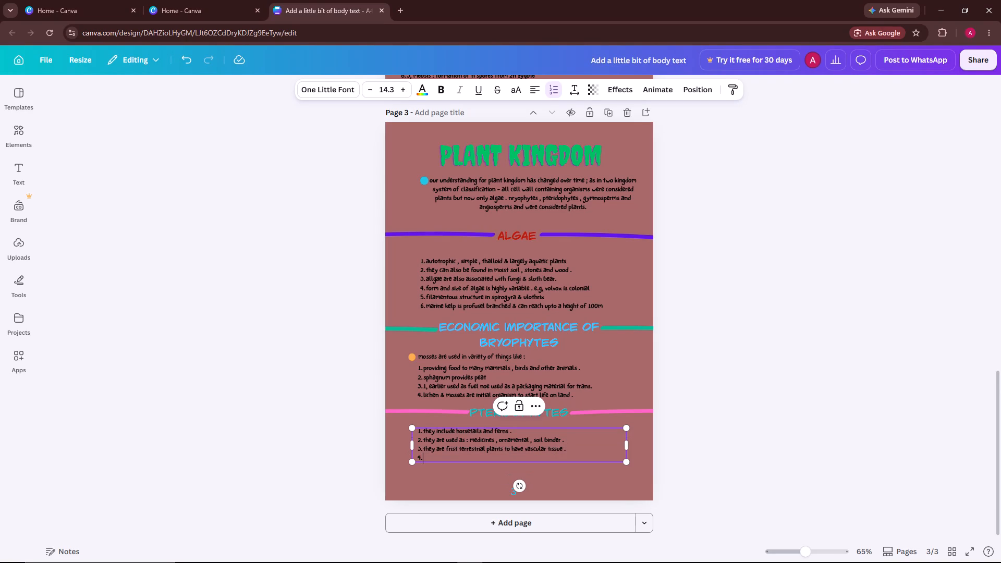
text(found in cool)
key(space)
text(,)
key(space)
key(d)
text(amp)
key(space)
text(&)
key(space)
text(sha)
key(d)
text(y)
key(space)
text(pla)
text(ces)
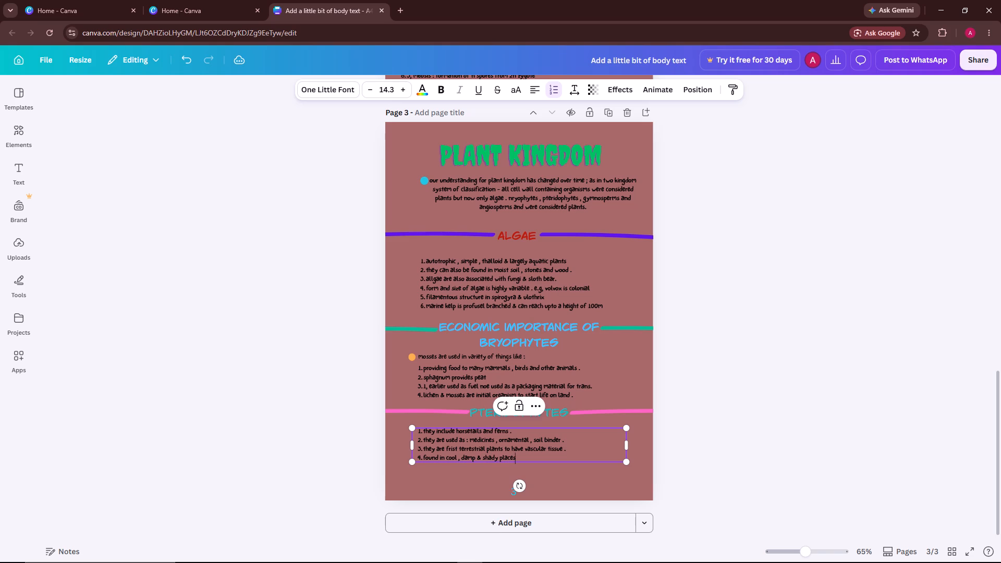
key(space)
key(semicolon)
key(space)
text(some)
key(space)
text(may)
key(space)
text(fl)
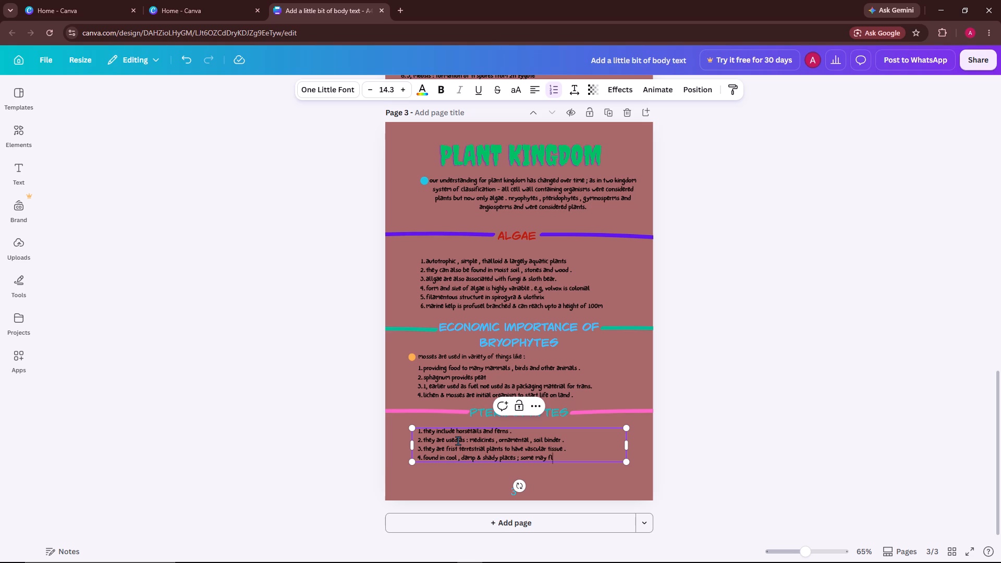
text(ou)
text(ri)
text(sh in)
key(space)
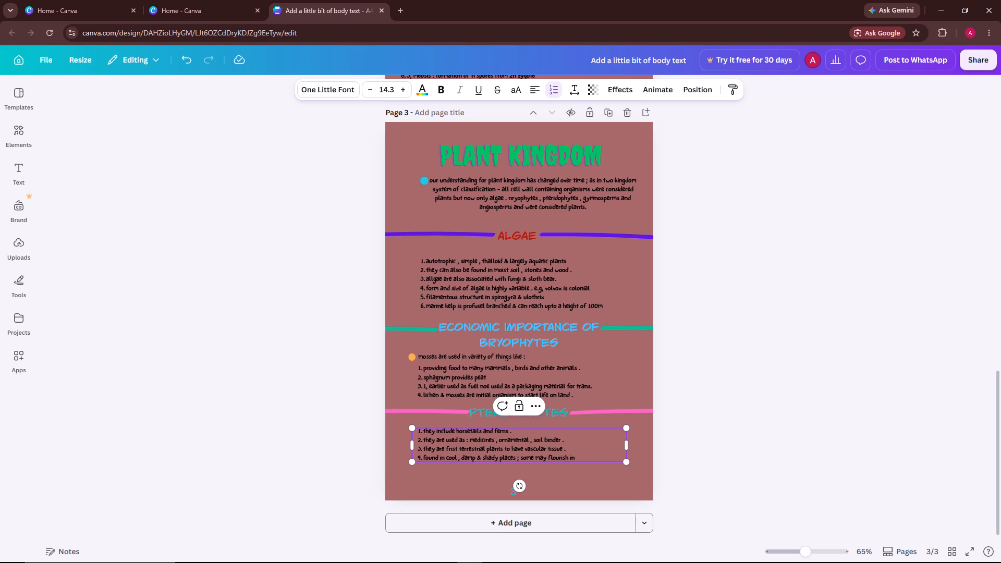
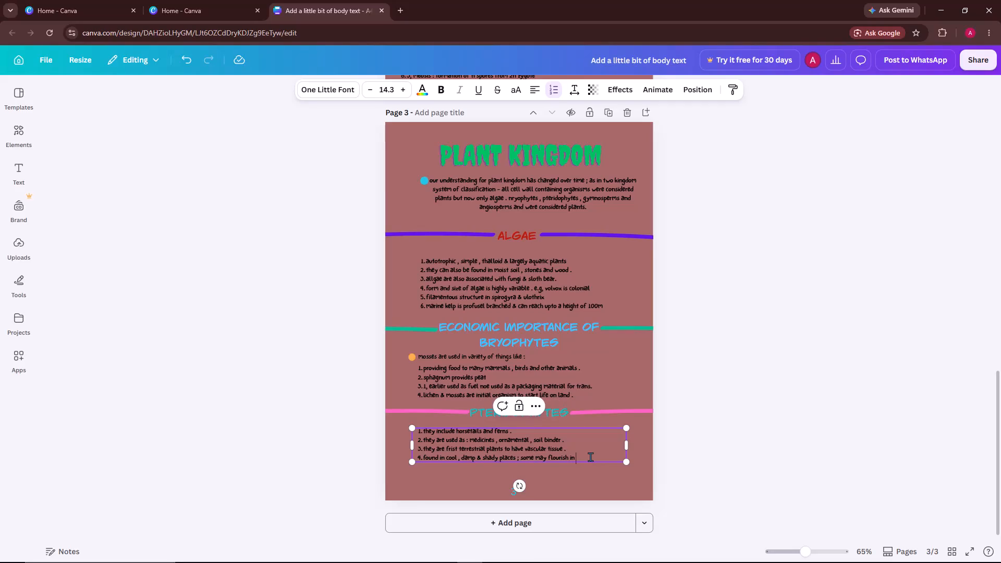
Complete the fourth item of the Pteridophytes list by adding "sandy soil ." after "some may flourish in".
key(space)
key(BackSpace)
text(sandy)
key(space)
text(soil)
key(space)
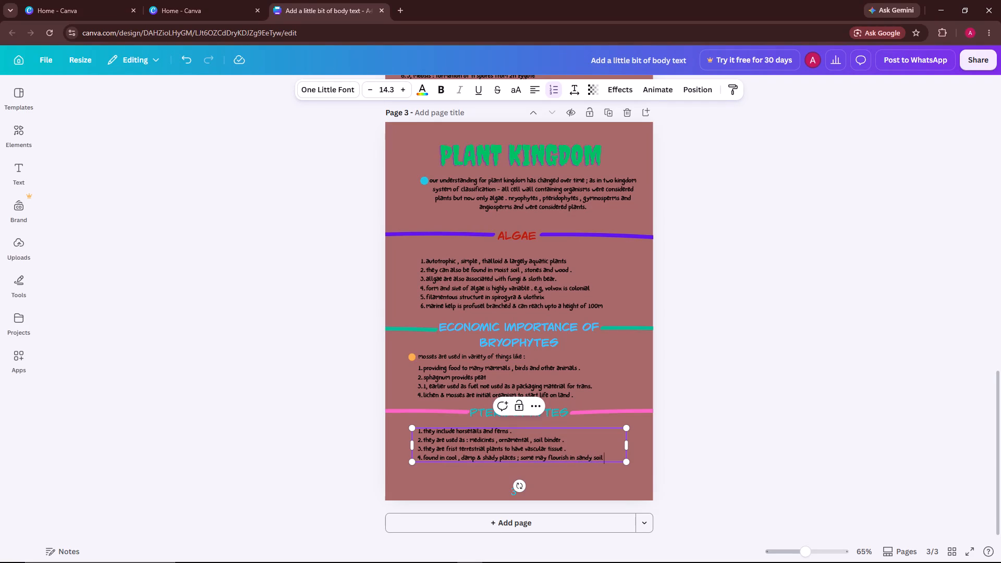
text(.)
Add a fifth item to the Pteridophytes list: "their main plant body is sporophytic 2n with 'true' root , stem & leavs .".
key(Return)
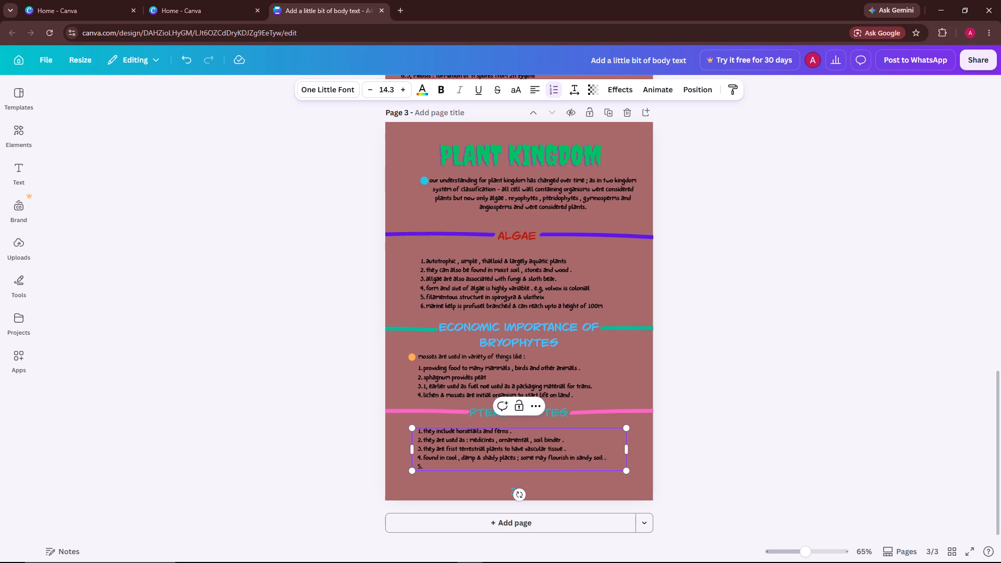
text(there)
key(BackSpace)
key(BackSpace)
text(ir main plant body is)
key(space)
text(sp)
text(oro)
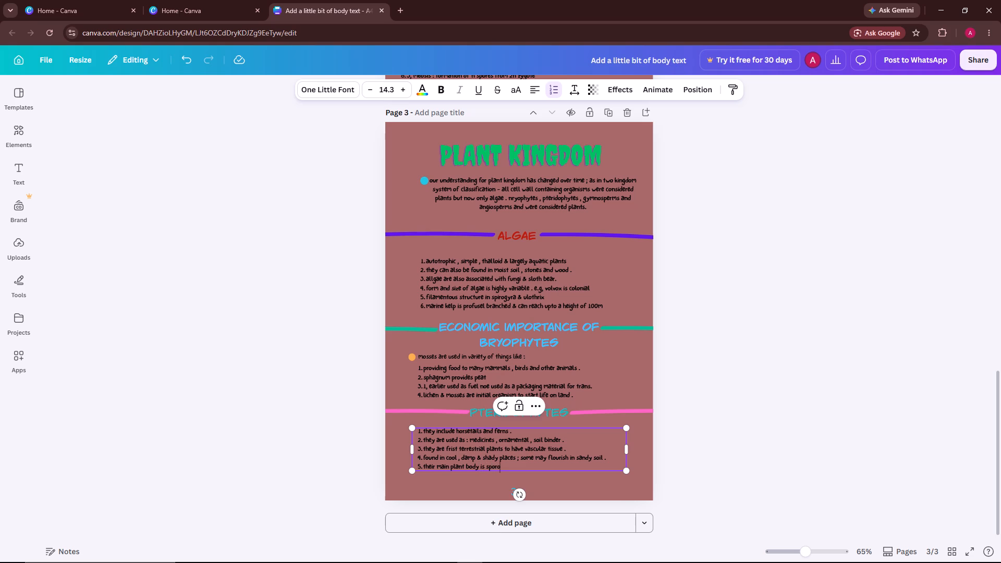
text(phu)
key(BackSpace)
text(yte)
key(BackSpace)
text(ic)
key(space)
text(2n)
key(space)
text(with)
key(space)
text(true)
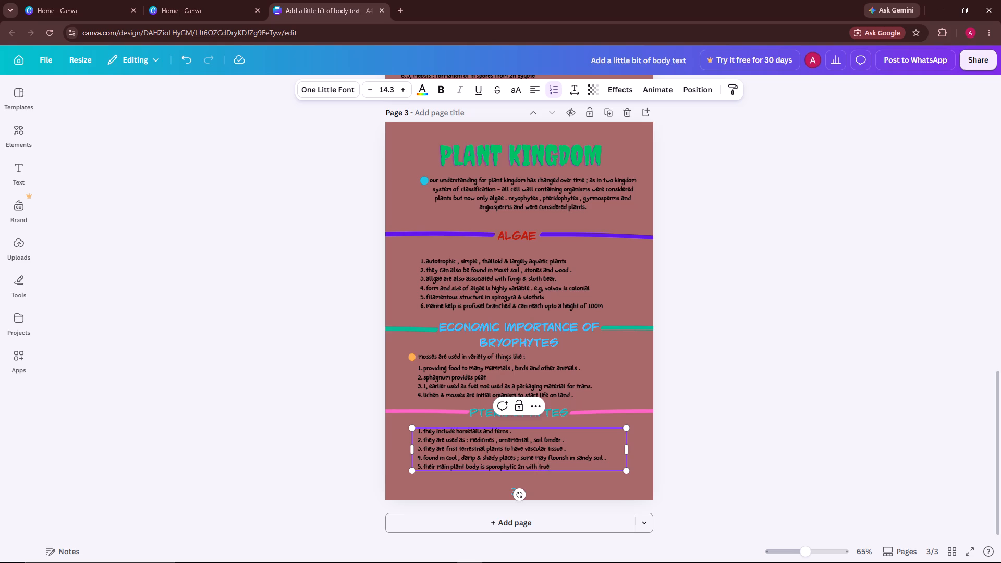
key(BackSpace)
key(BackSpace)
key(BackSpace)
key(BackSpace)
key(apostrophe)
text(true)
key(semicolon)
key(BackSpace)
key(apostrophe)
key(space)
text(root)
key(space)
text(,)
key(space)
text(stem)
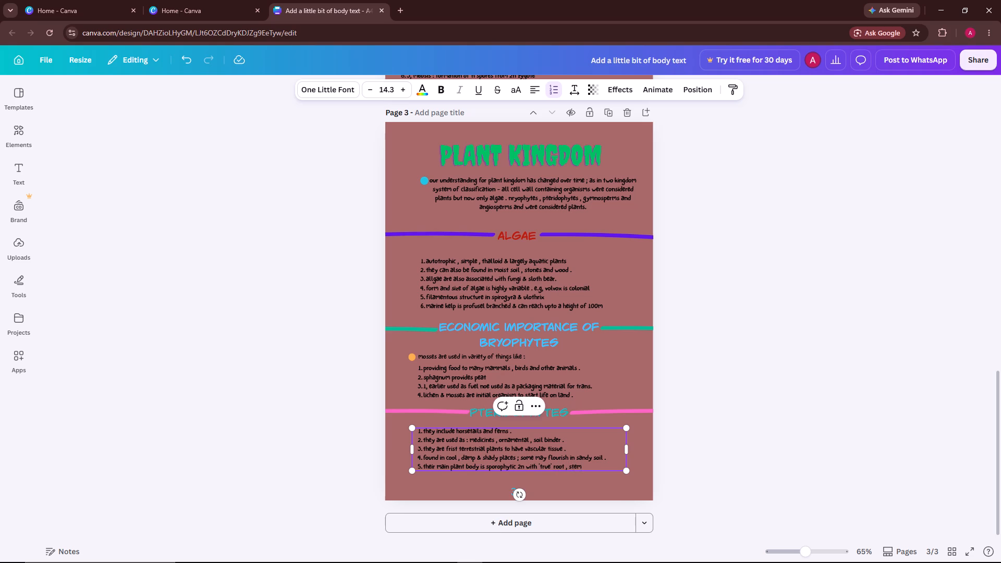
key(space)
key(shift+ampersand)
key(space)
text(leavs)
key(space)
text(.)
Add a sixth item to the Pteridophytes list, starting with "distribution of pteridophytes is usually limited as".
key(Return)
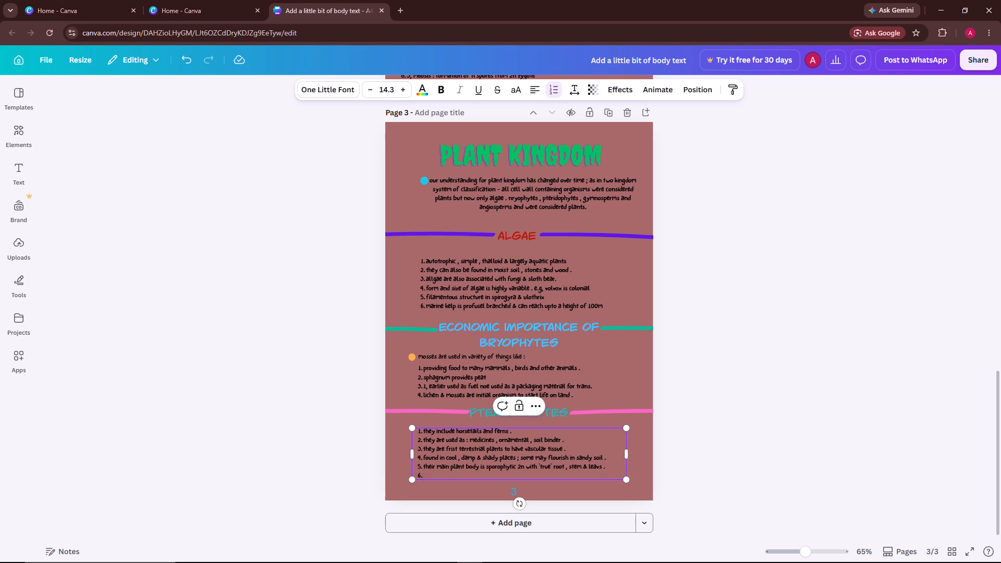
key(d)
key(i)
key(s)
text(tribution)
key(space)
text(o)
key(f)
key(space)
text(pt)
text(er)
text(ido)
text(phyte)
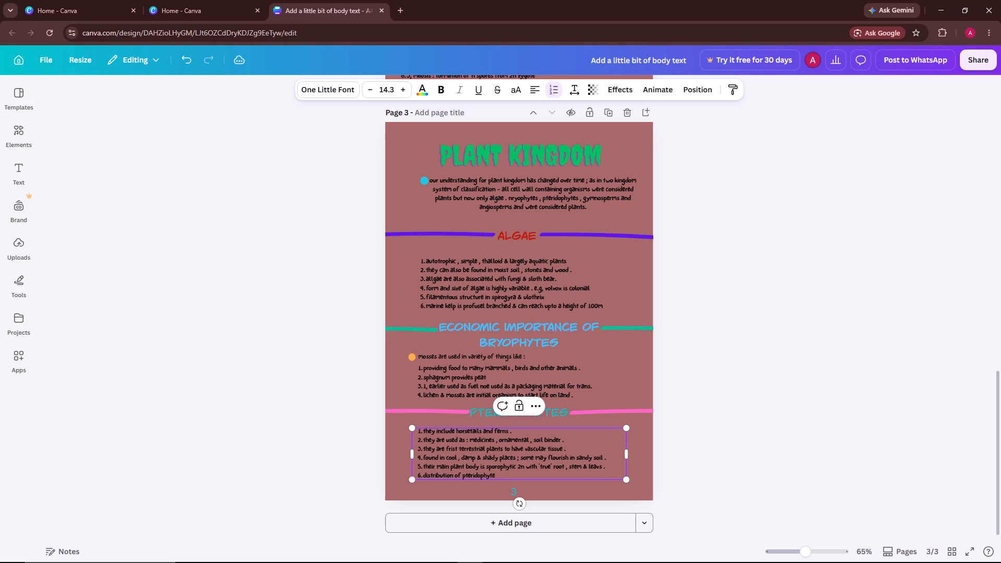
text(s is)
key(space)
text(us)
text(ually)
key(space)
text(li)
text(mi)
text(ted as)
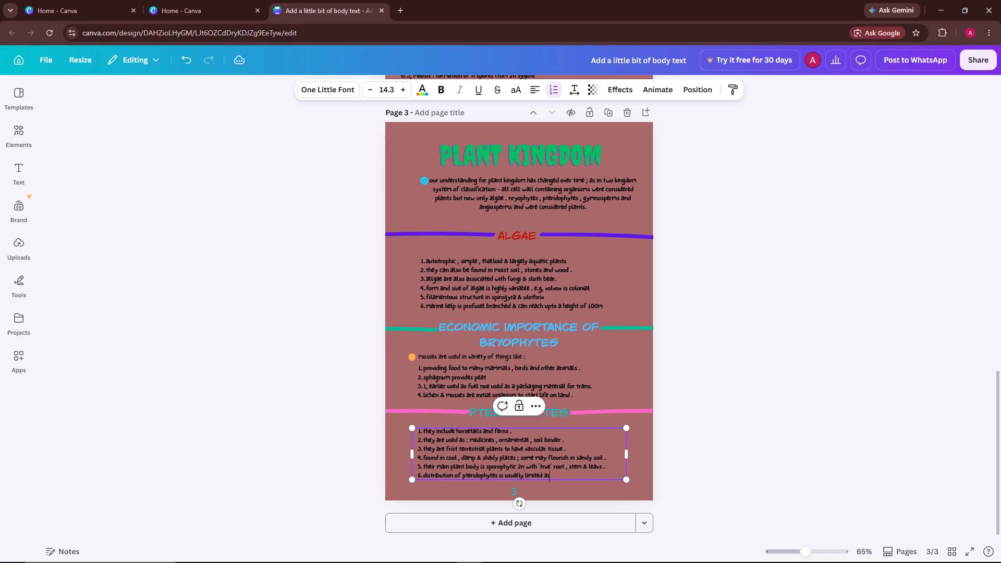
Complete the sixth item of the Pteridophytes list by adding "prothallus needs water for transportation ." after "usually limited as".
key(space)
text(pro)
text(th)
text(allus needs)
key(space)
text(wares)
key(BackSpace)
key(BackSpace)
key(BackSpace)
key(BackSpace)
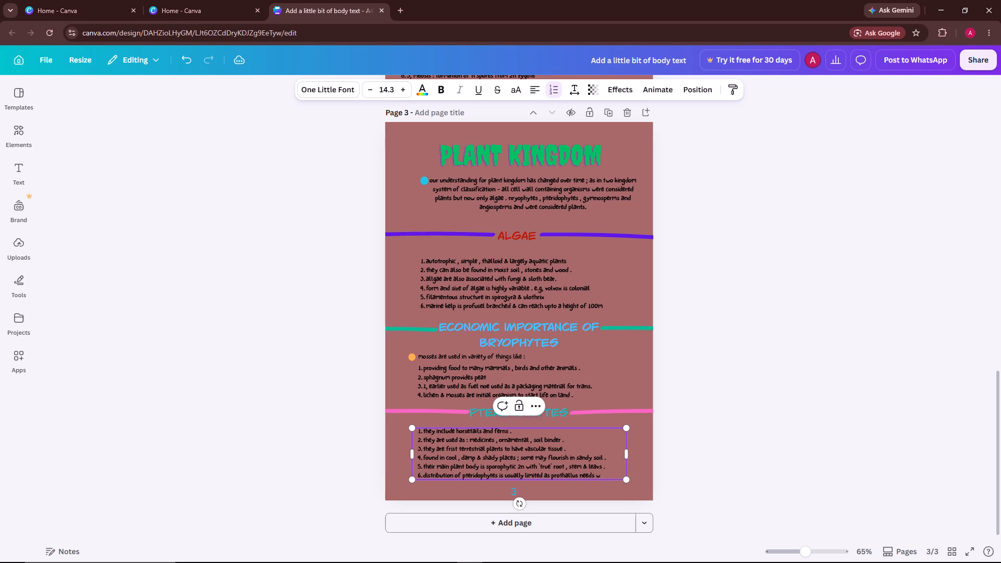
text(ar)
key(BackSpace)
text(ter)
key(space)
text(for)
key(space)
text(tr)
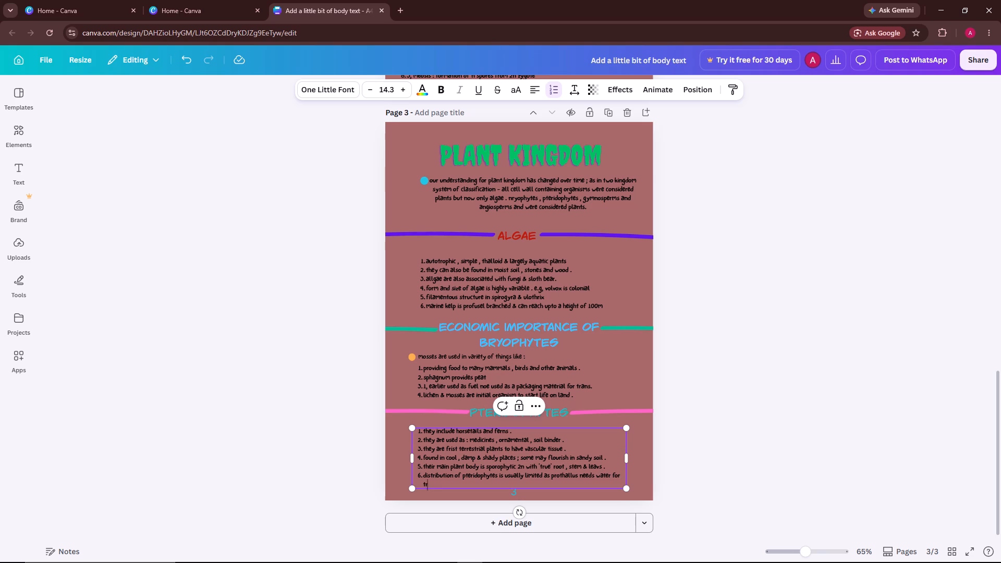
text(ansp)
text(ort)
text(ation)
key(space)
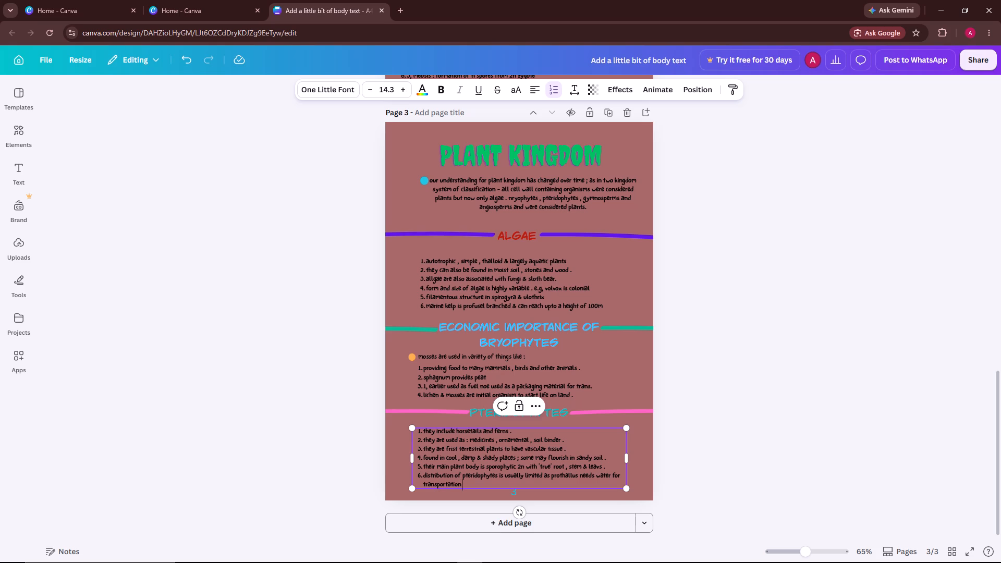
text(.)
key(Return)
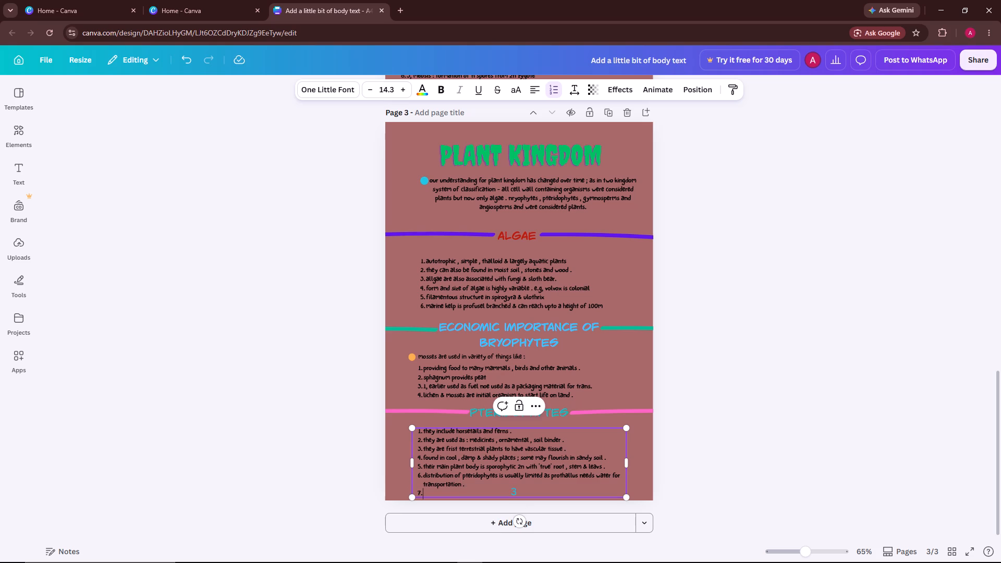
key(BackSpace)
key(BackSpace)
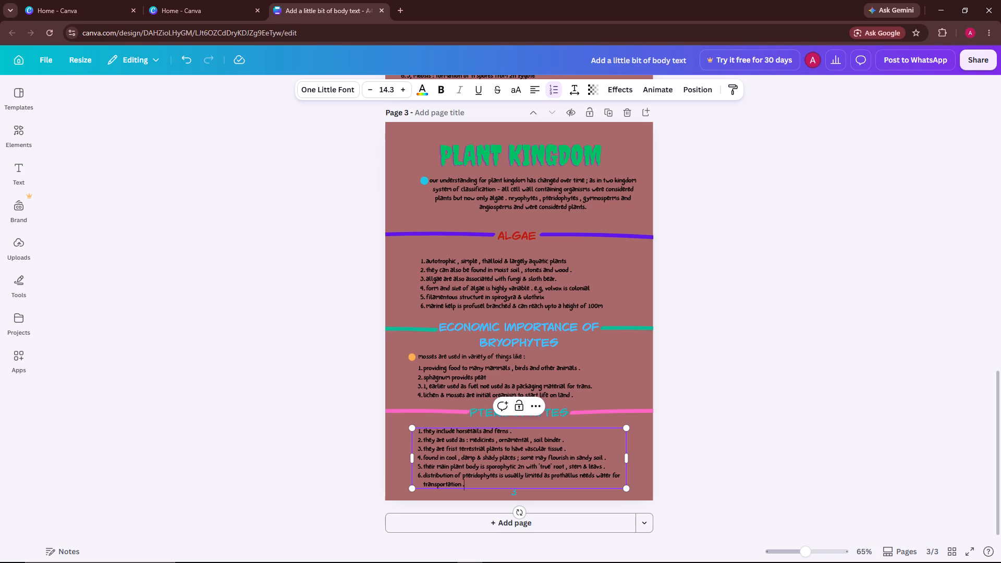
Leave the list text and review the layout and page numbers of all three pages from page 1 to page 3.
scroll(614, 433, down, 3)
scroll(633, 418, up, 4)
click(726, 340)
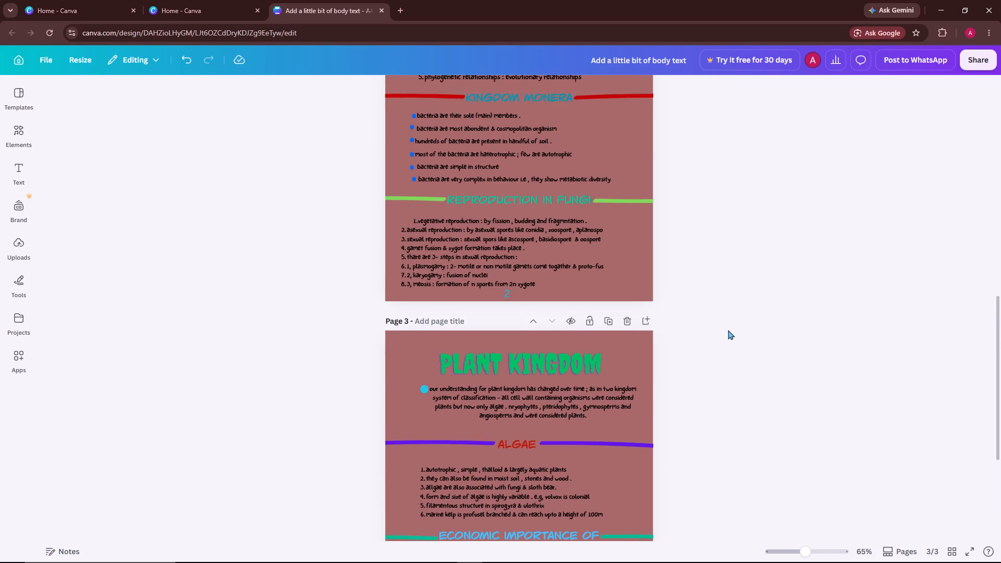
scroll(728, 328, up, 18)
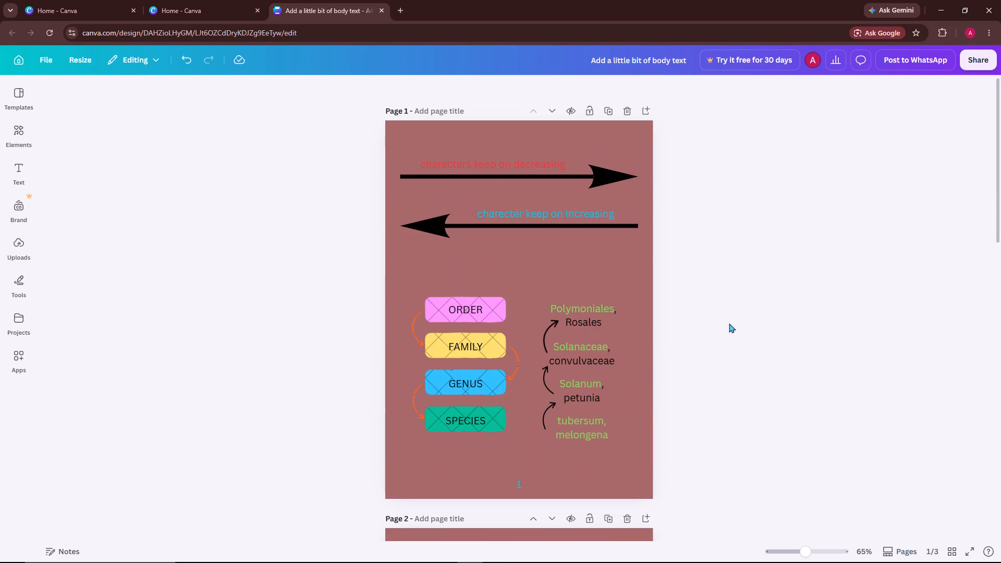
scroll(706, 322, down, 4)
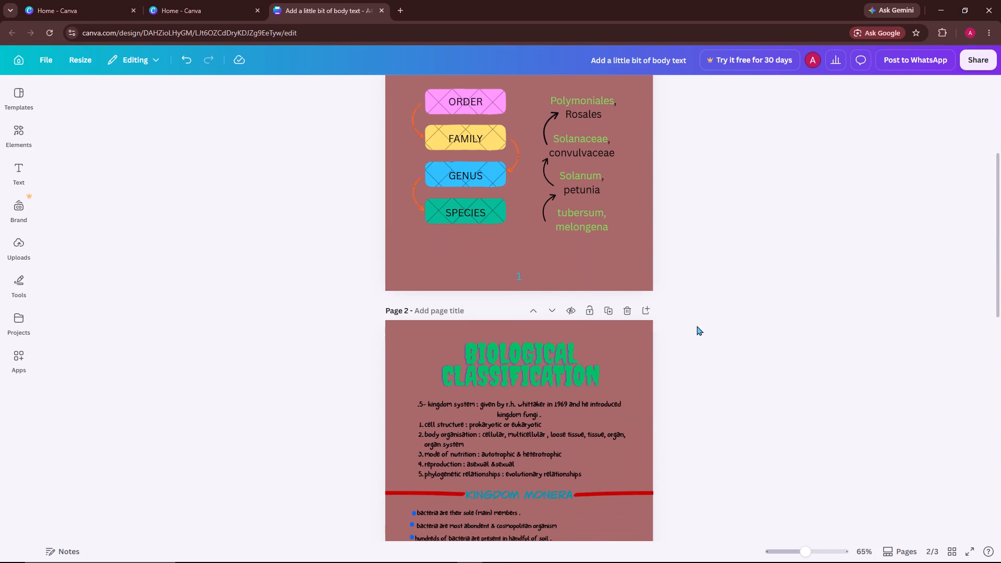
scroll(697, 326, down, 6)
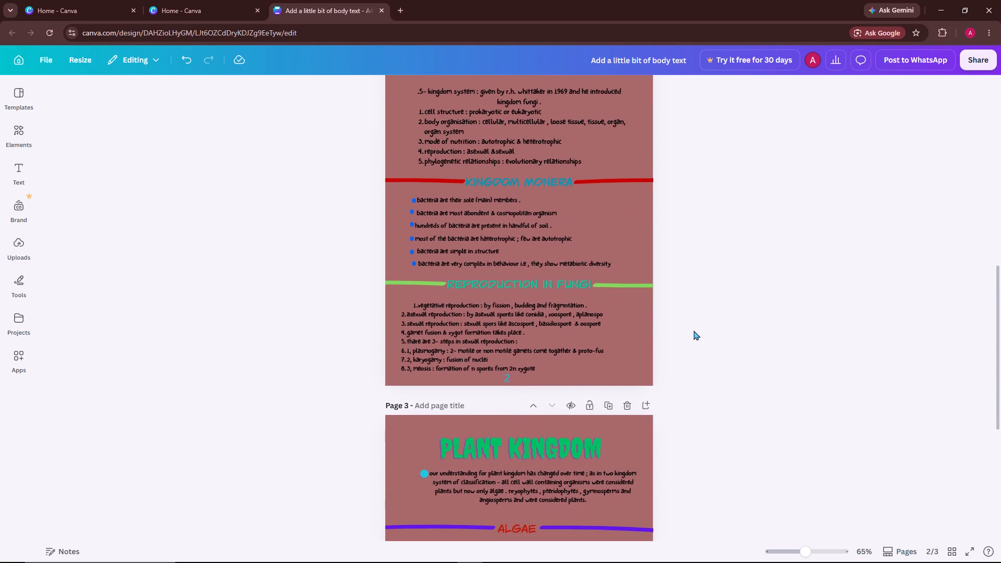
scroll(693, 331, down, 1)
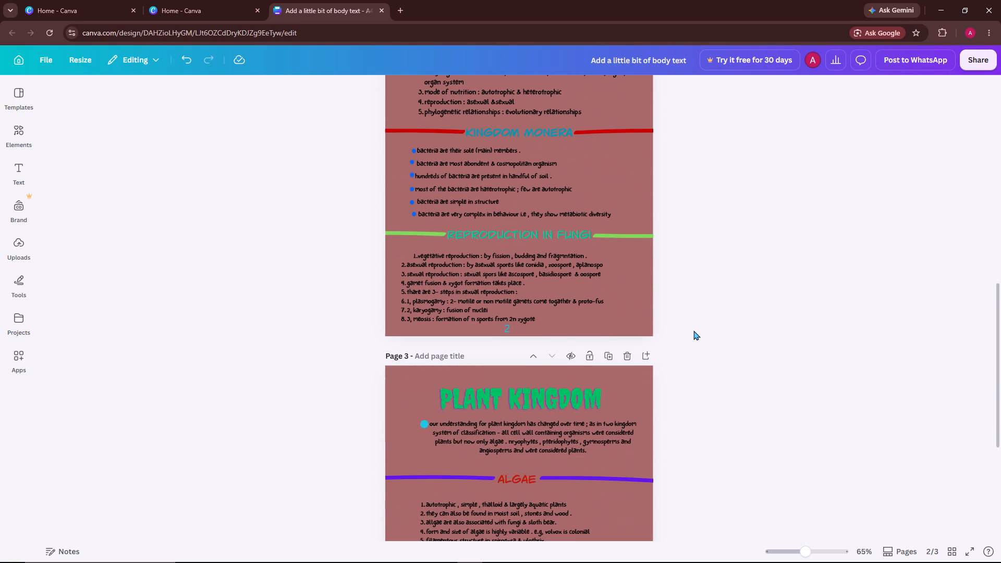
scroll(693, 331, down, 10)
Duplicate page 3 to make a fourth page with the same background and layout.
click(628, 278)
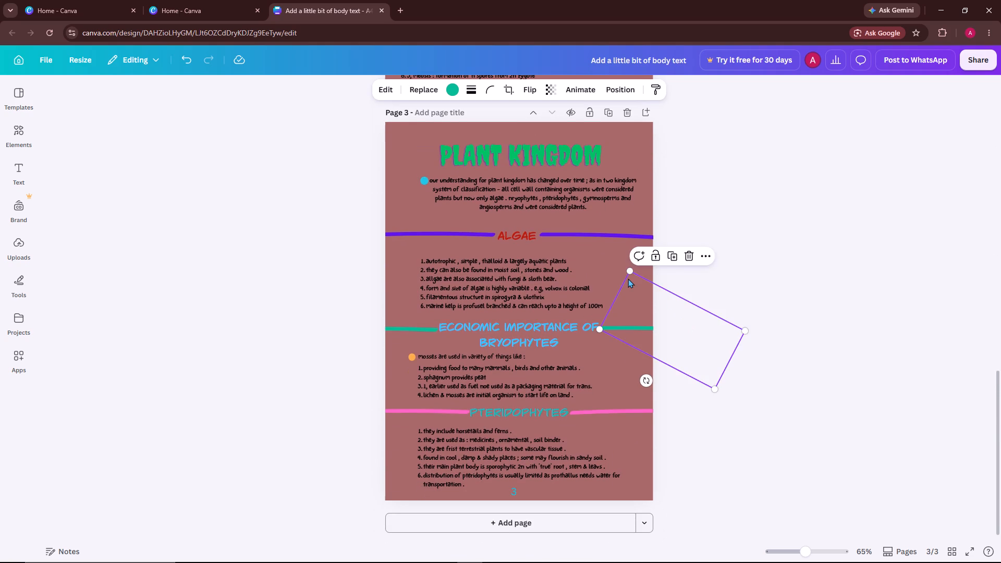
click(627, 129)
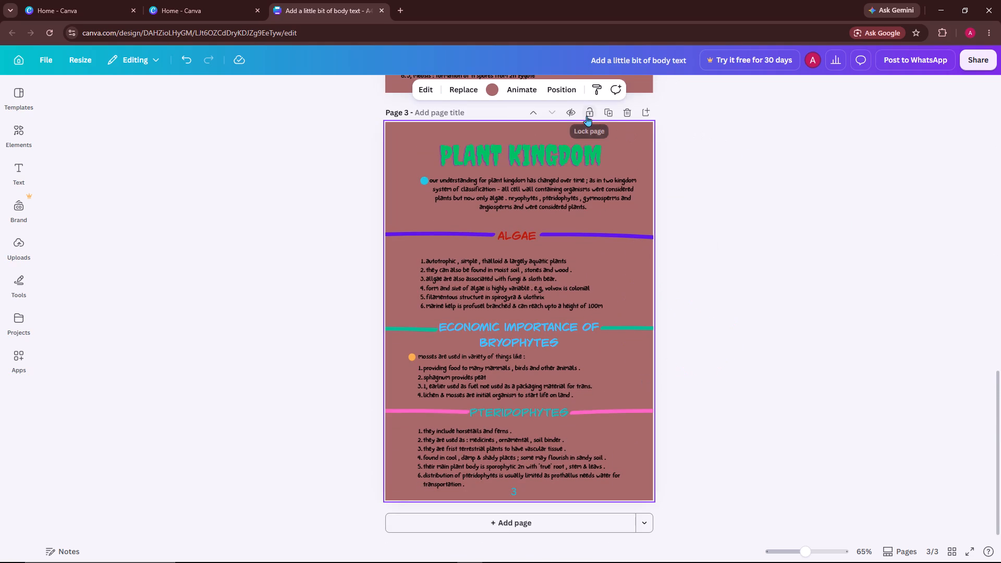
click(603, 112)
Delete the Plant Kingdom title and the introductory paragraph below it from page 4.
scroll(717, 243, down, 3)
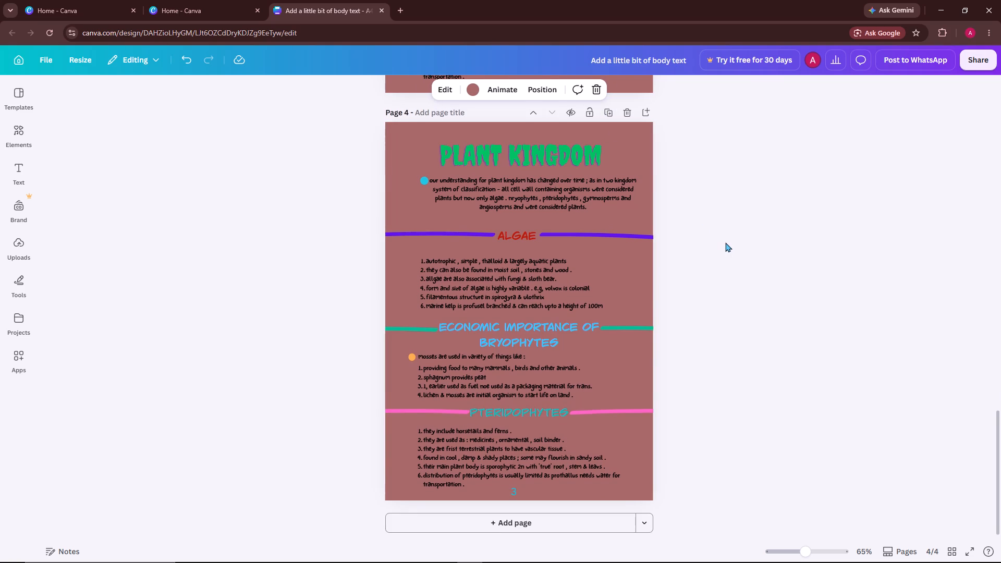
scroll(725, 242, down, 1)
scroll(611, 263, up, 1)
scroll(663, 275, down, 5)
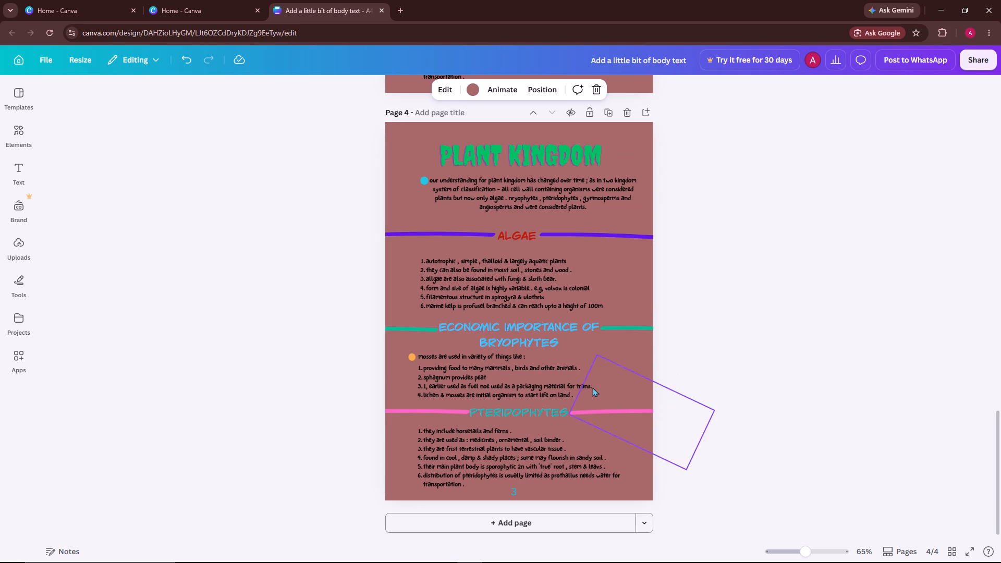
click(538, 149)
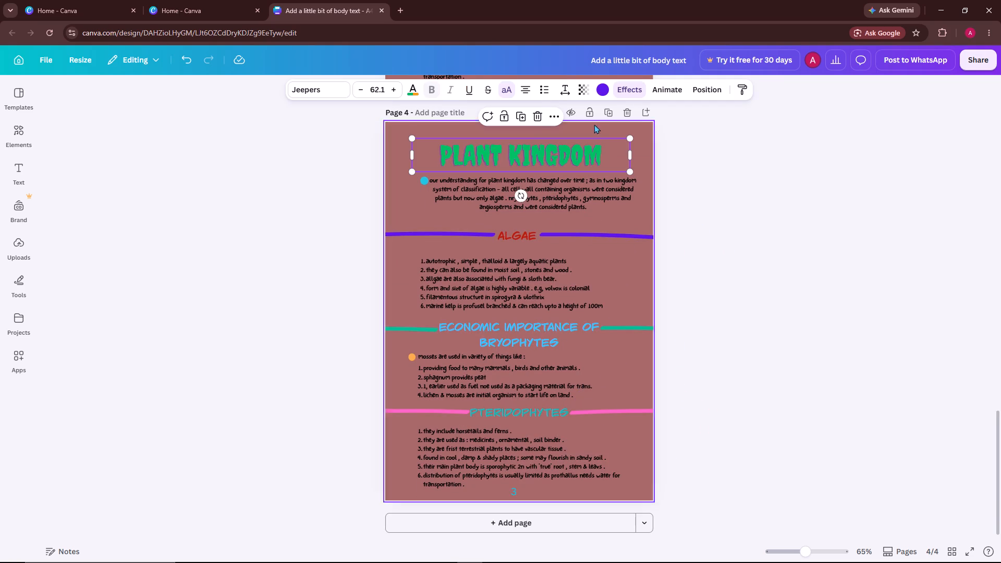
click(538, 117)
click(542, 185)
click(553, 149)
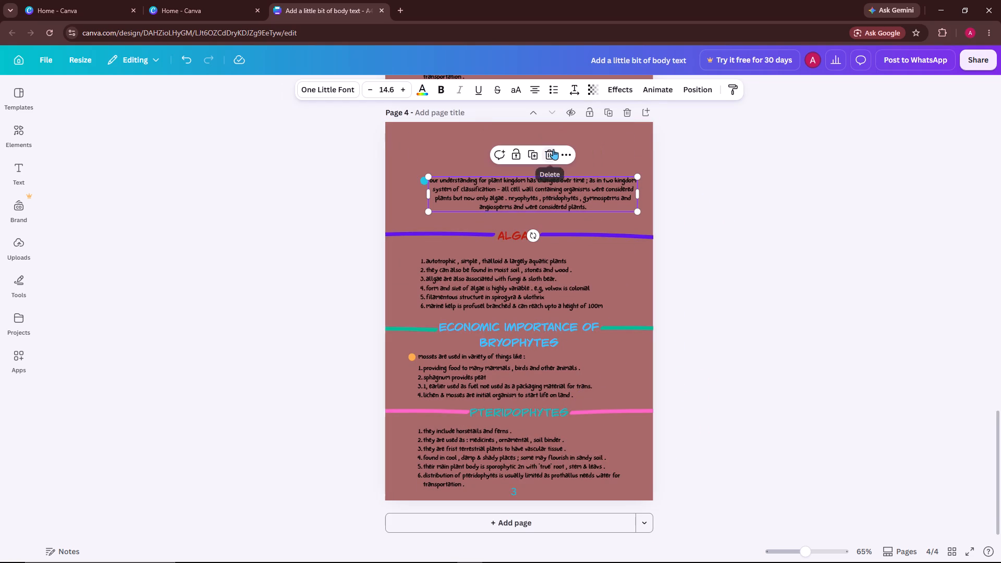
Delete the Algae heading and the two purple divider lines beside it from page 4.
click(535, 229)
click(539, 202)
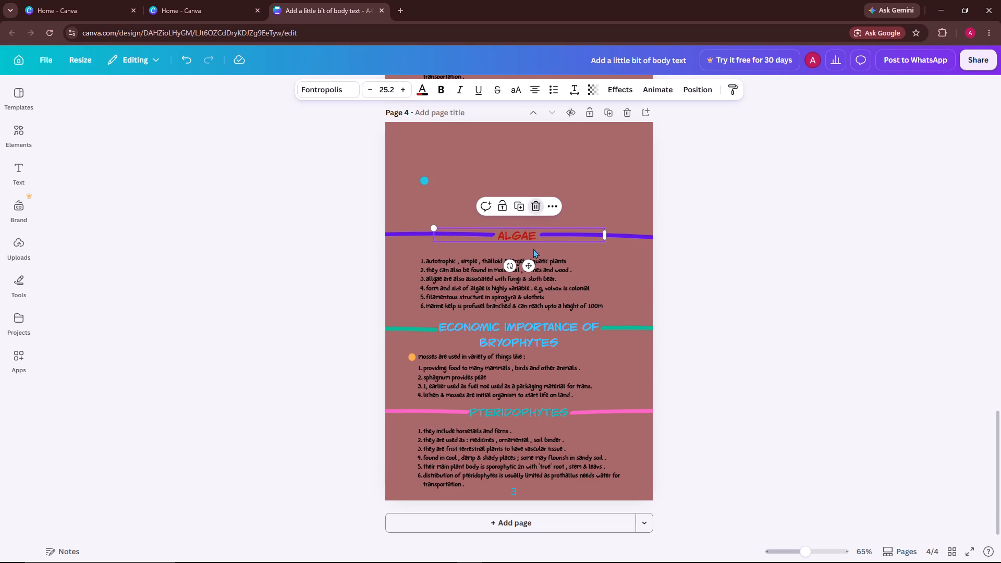
click(559, 236)
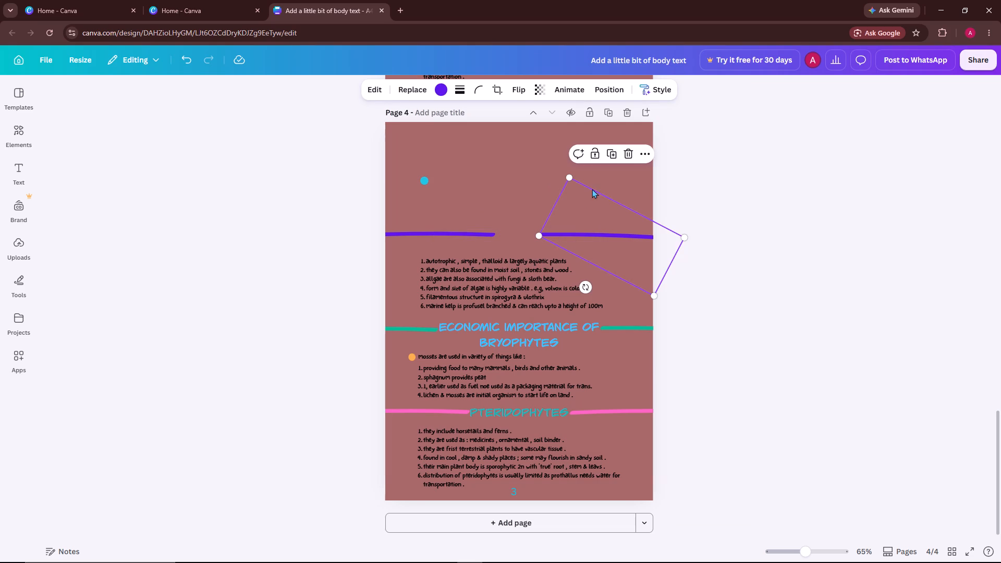
click(629, 157)
click(430, 230)
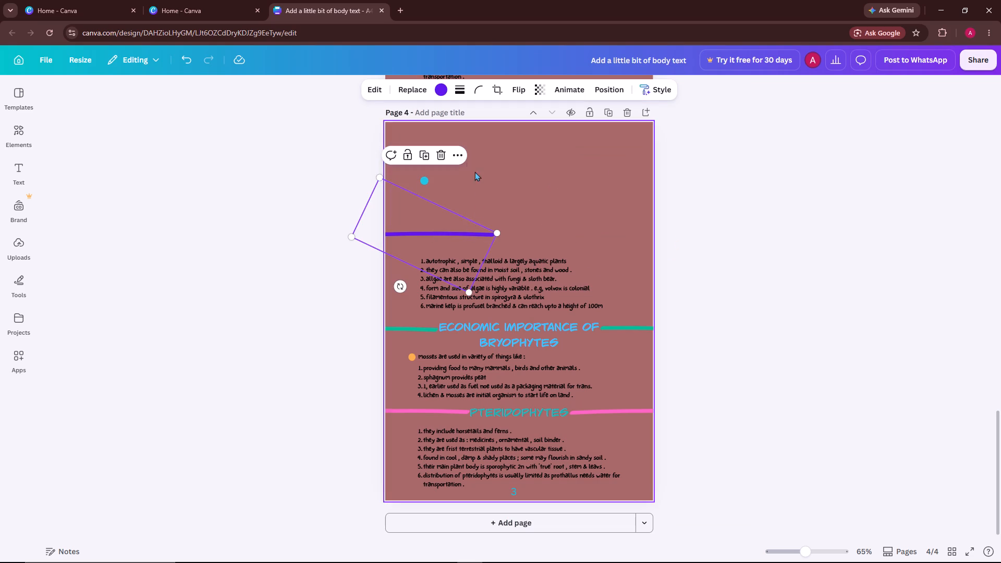
click(448, 155)
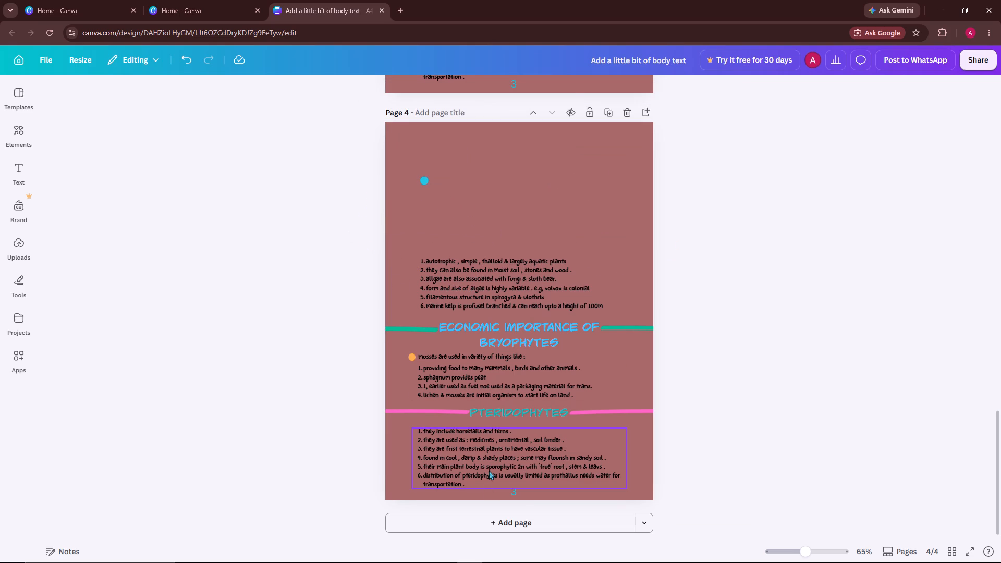
Delete the Pteridophytes section from page 4: its numbered list, its heading and both pink divider lines.
click(490, 466)
click(534, 409)
click(475, 411)
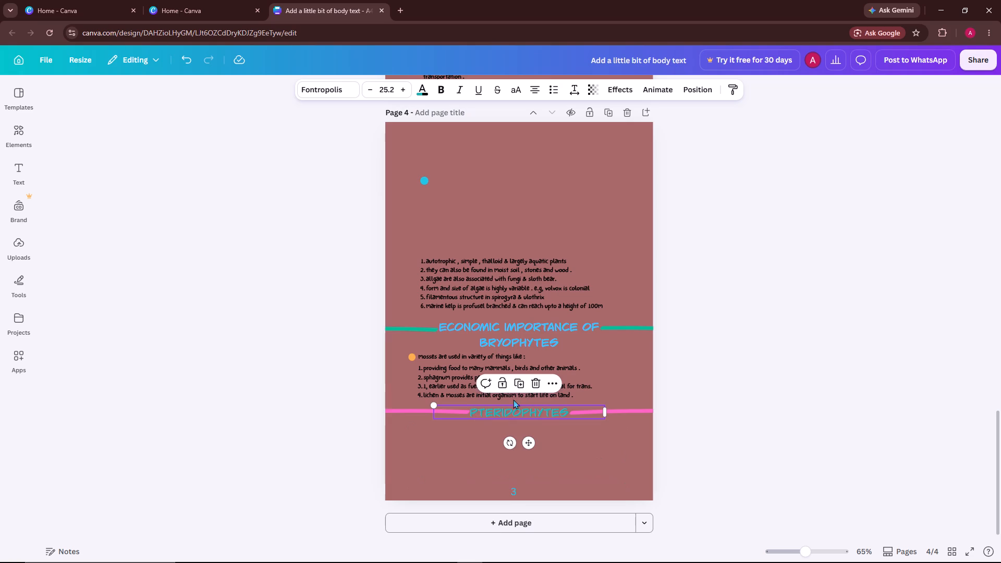
click(537, 378)
click(454, 408)
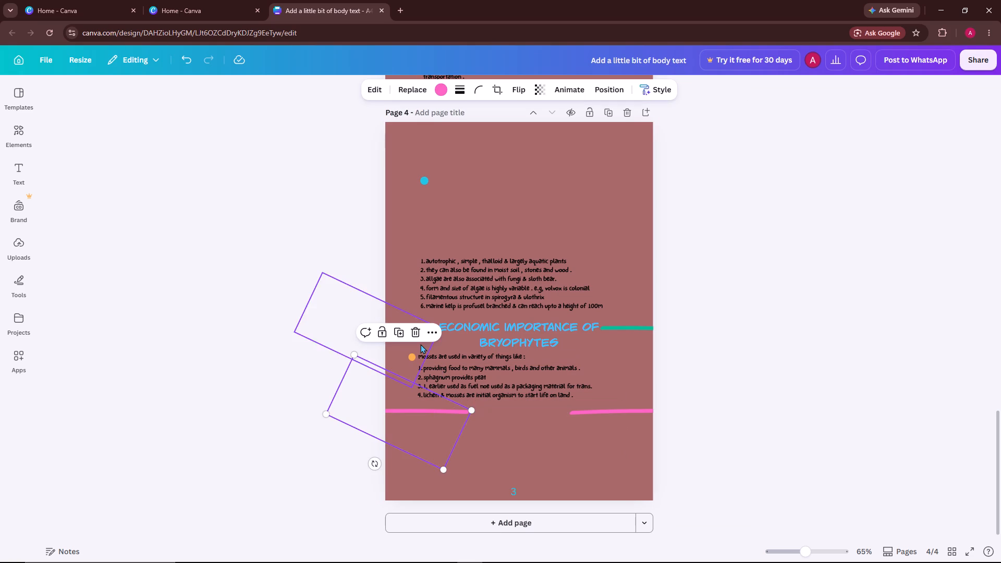
click(417, 331)
click(621, 417)
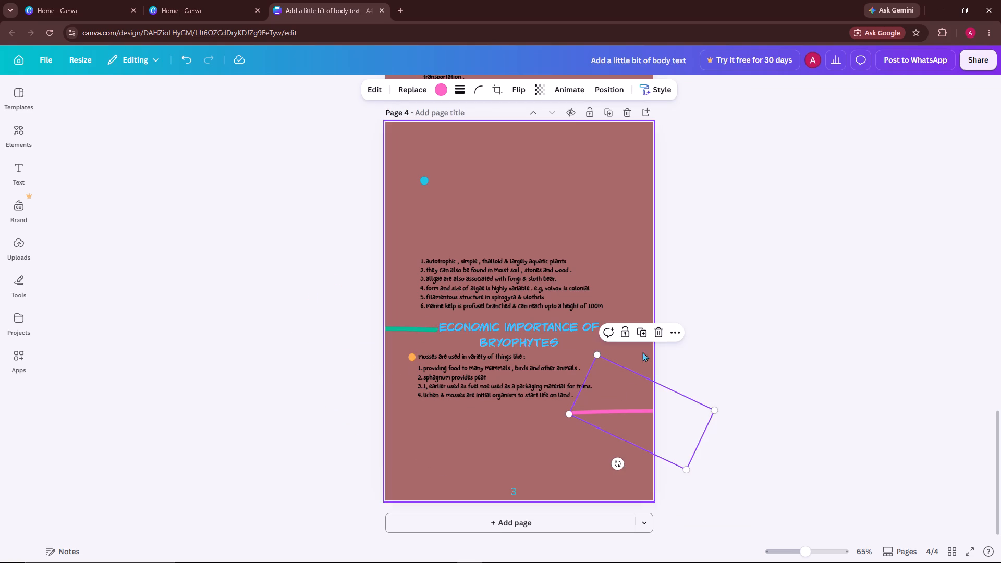
click(662, 332)
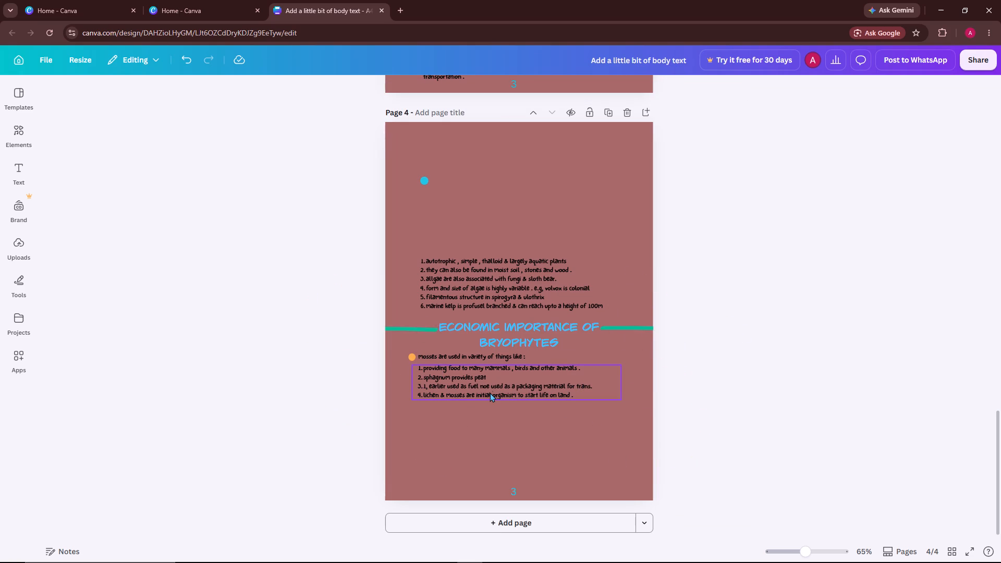
Delete the Economic Importance of Bryophytes section from page 4: its list, heading, both green divider lines and the mosses intro line.
click(469, 382)
click(529, 341)
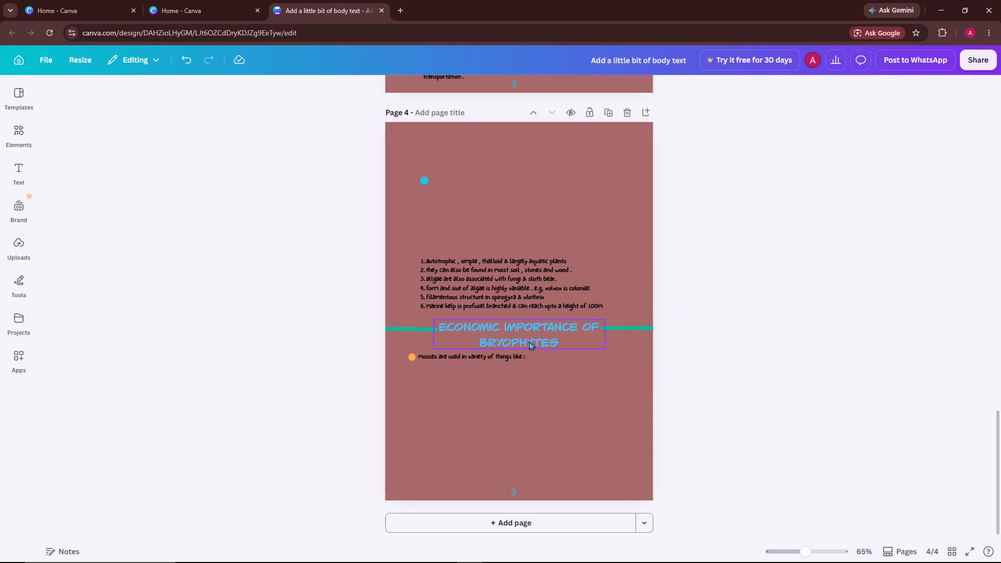
click(505, 341)
click(534, 300)
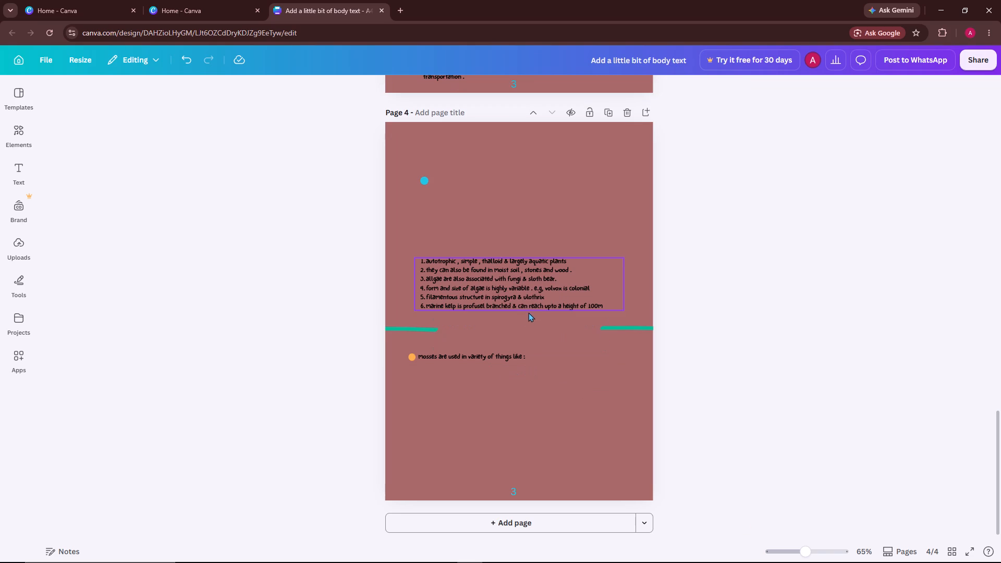
click(411, 346)
click(388, 251)
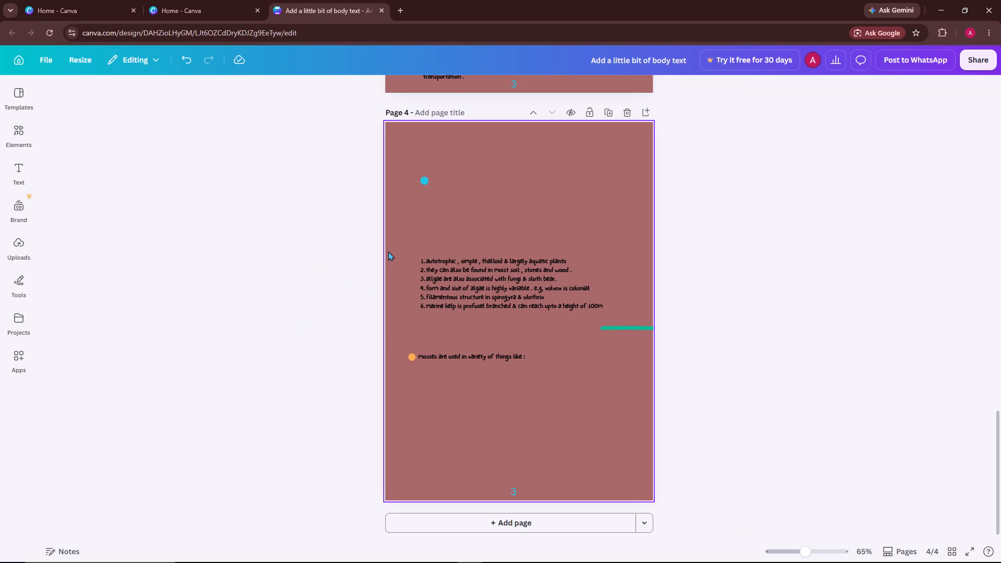
click(628, 326)
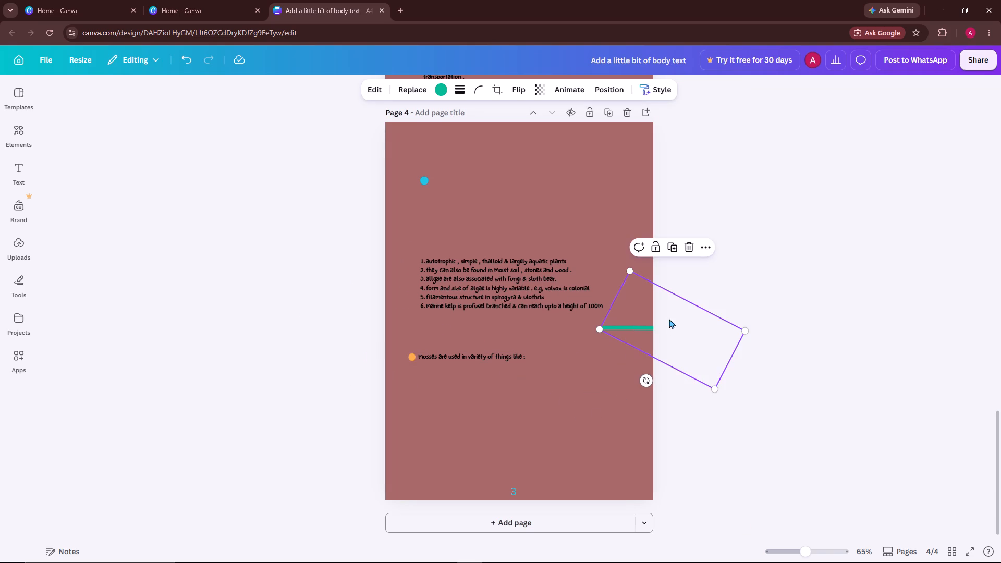
click(687, 248)
click(502, 358)
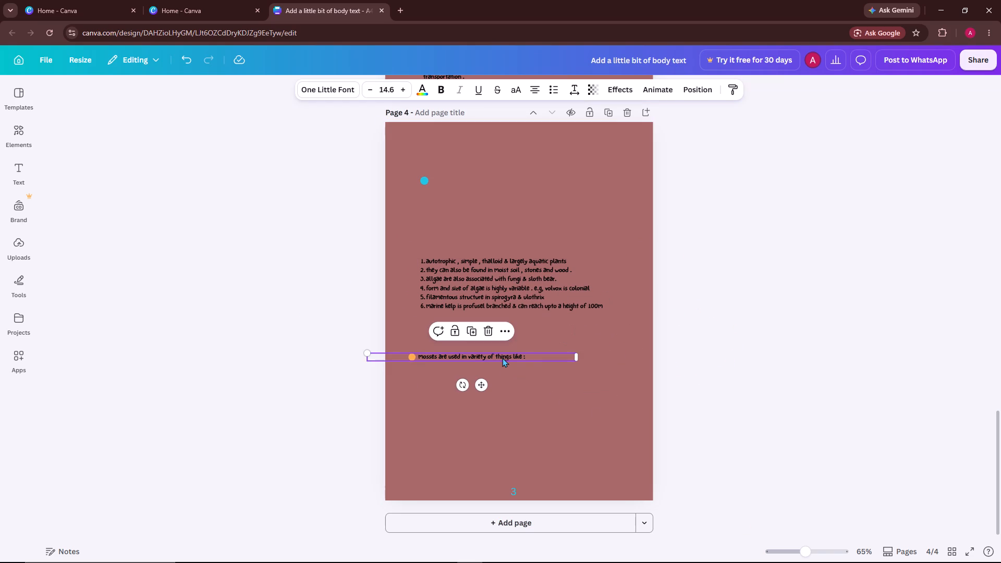
click(485, 333)
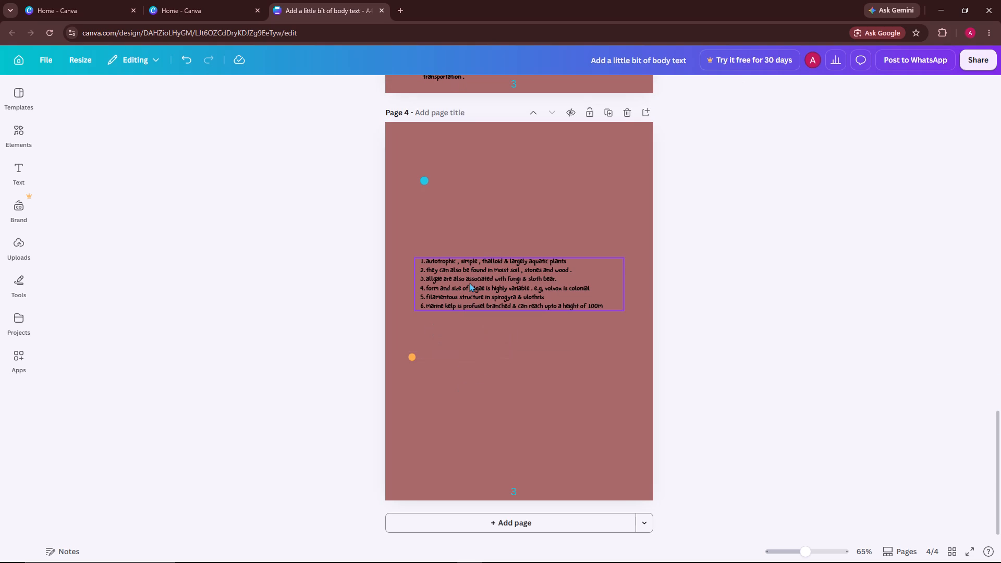
Shift the remaining algae list up page 4 and delete the blue and orange bullet dots.
drag(469, 281, 473, 243)
click(424, 180)
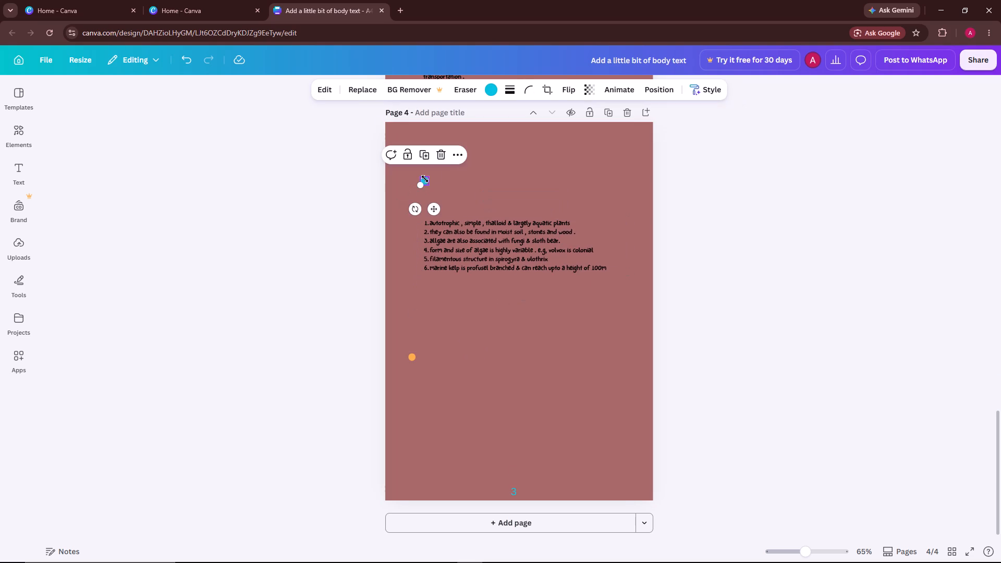
click(439, 149)
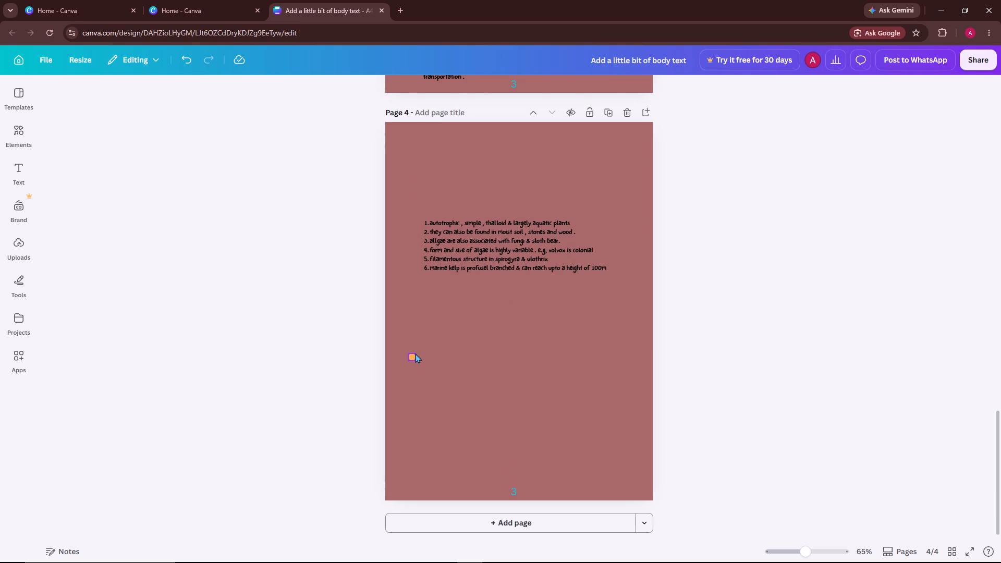
click(415, 353)
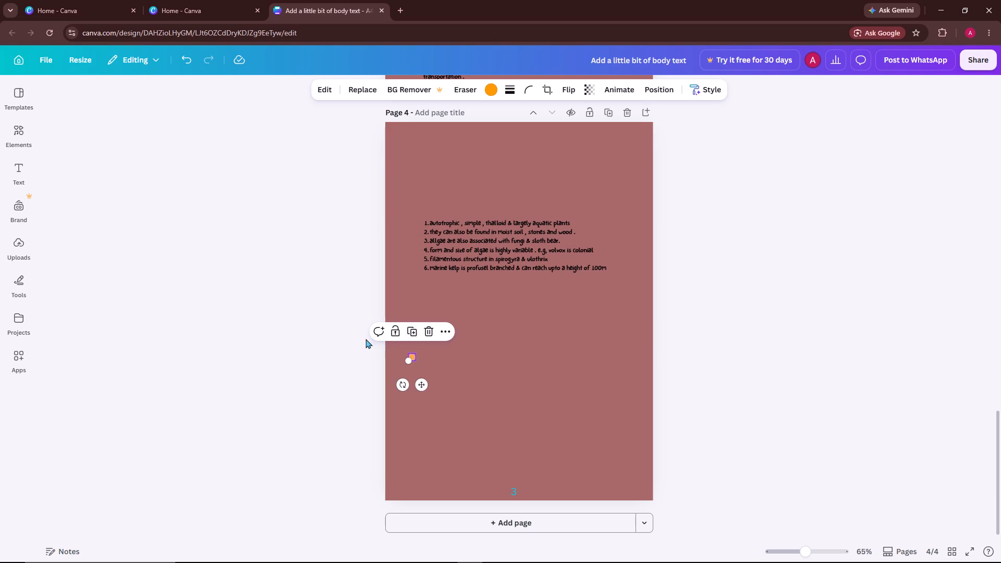
click(433, 337)
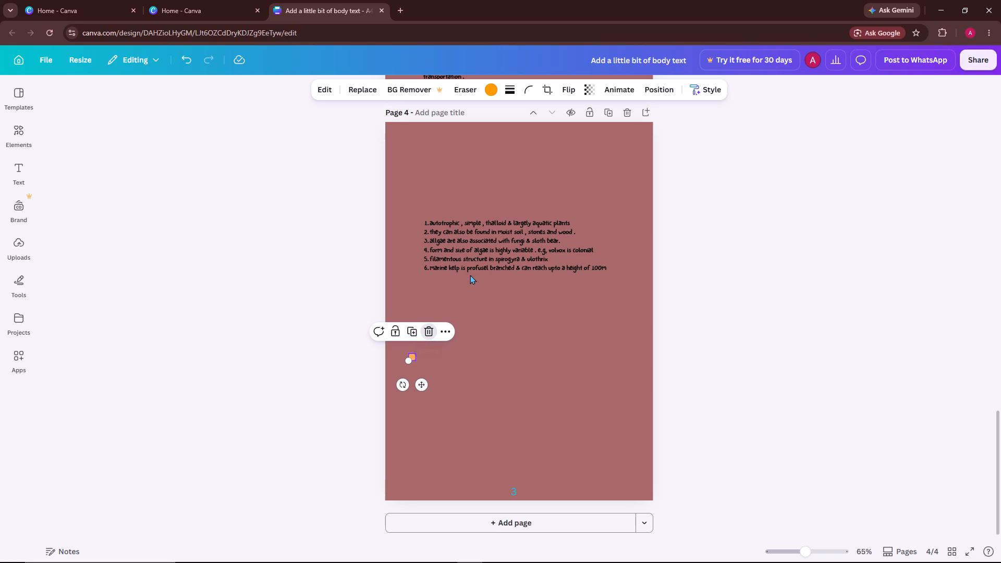
Move the algae list up to the top margin of page 4 and widen its text box to span both side margins.
drag(469, 268, 466, 204)
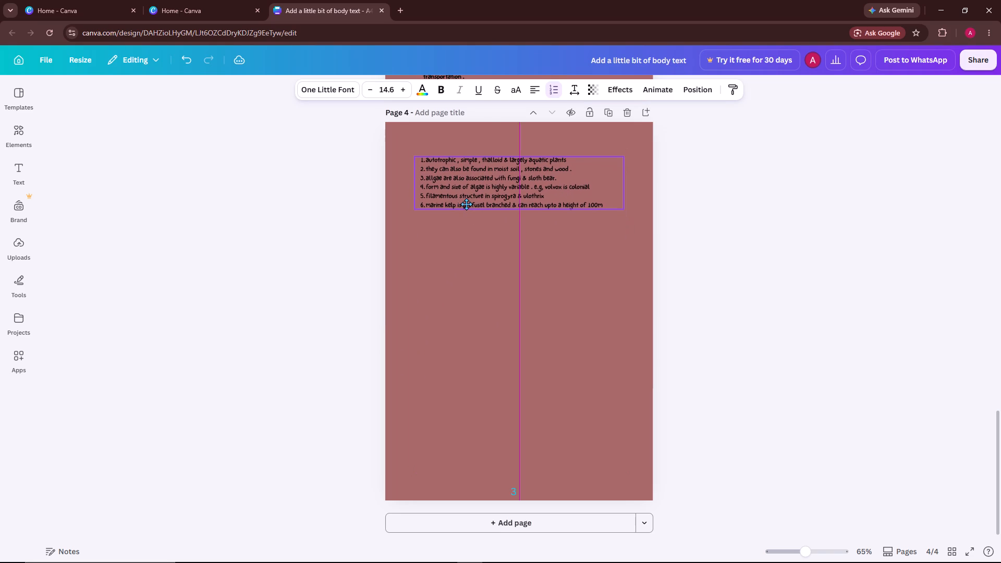
drag(466, 204, 466, 198)
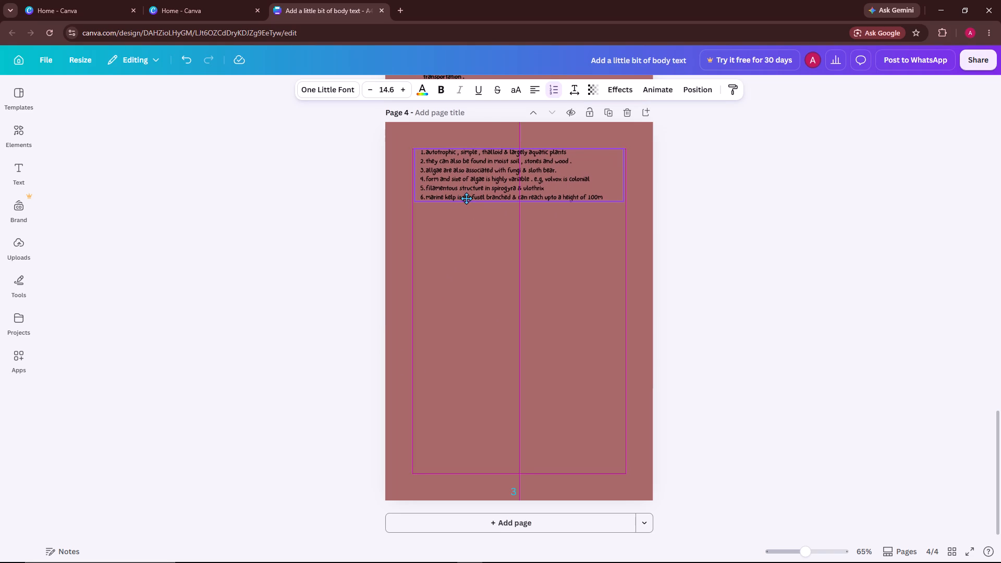
drag(466, 198, 465, 199)
drag(465, 199, 462, 199)
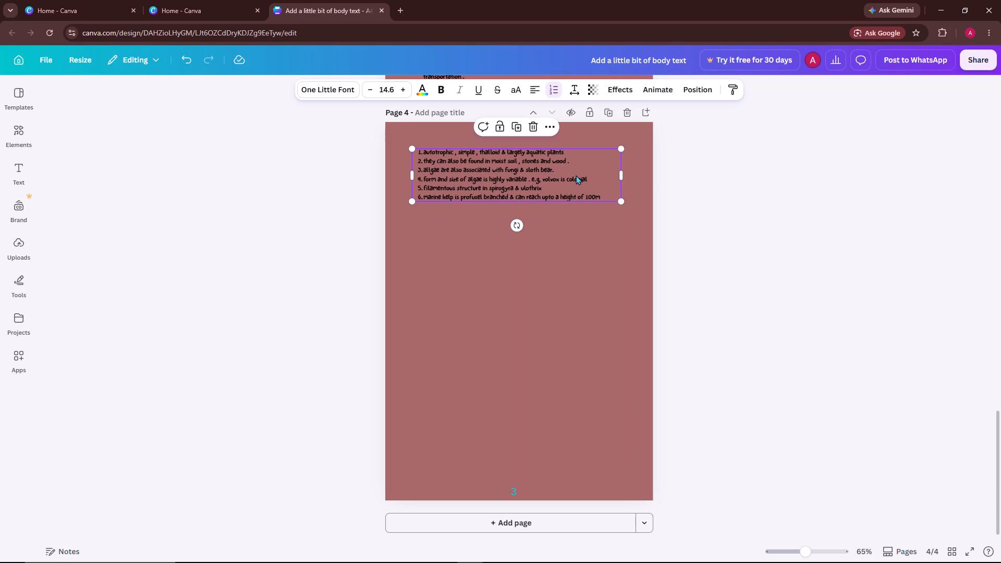
drag(623, 178, 626, 175)
drag(626, 175, 626, 173)
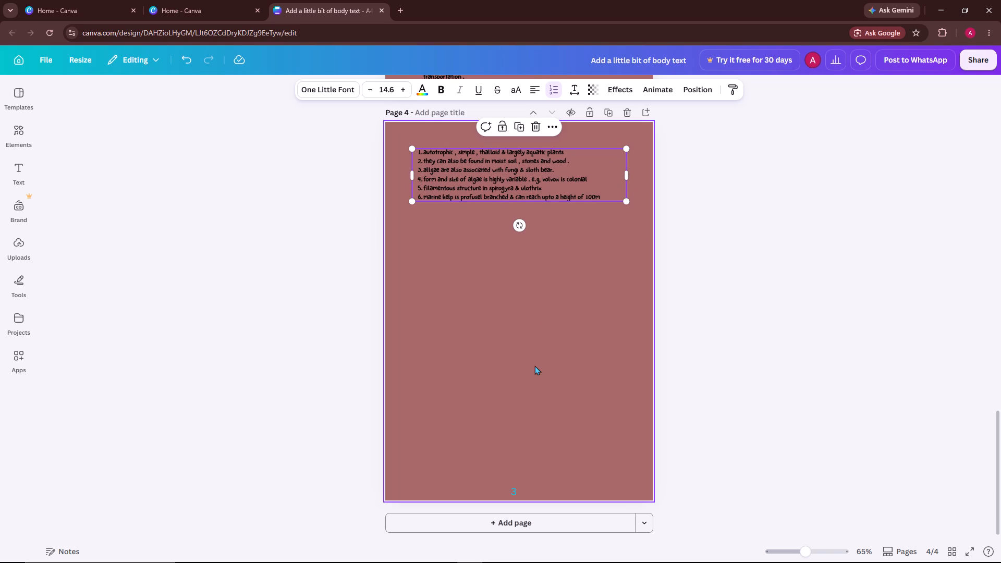
click(534, 365)
Change the page number at the foot of page 4 to 4.
click(520, 495)
click(520, 492)
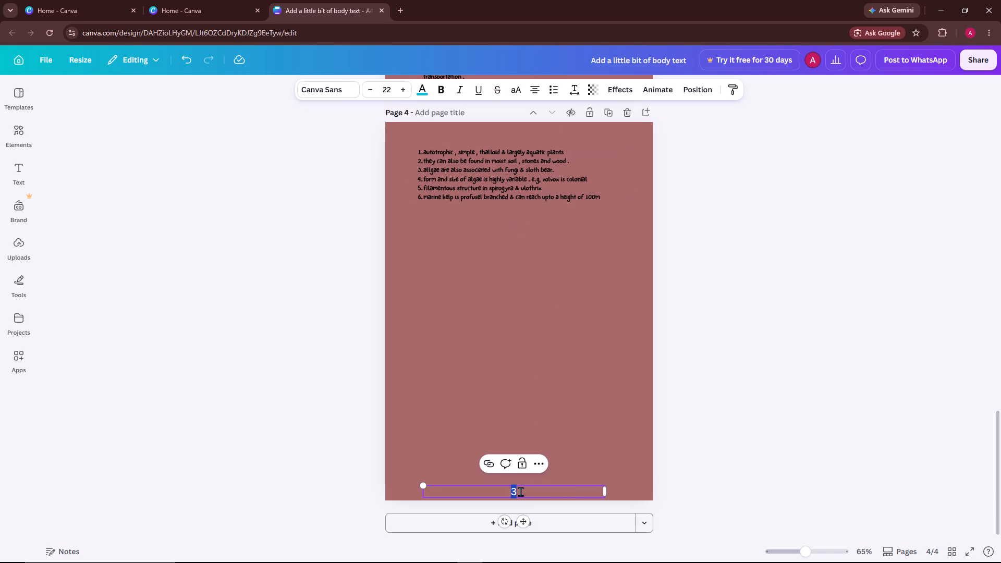
key(4)
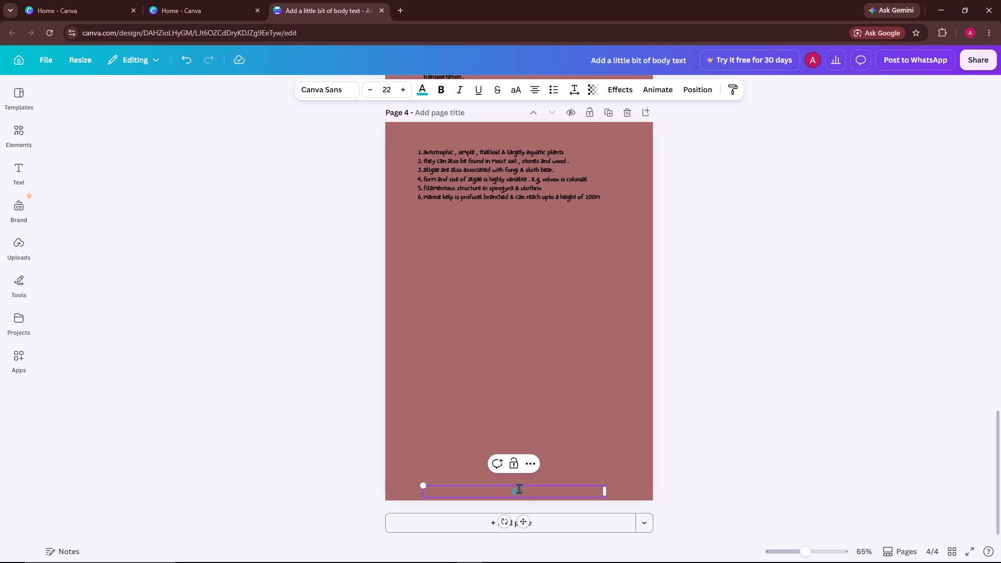
click(528, 349)
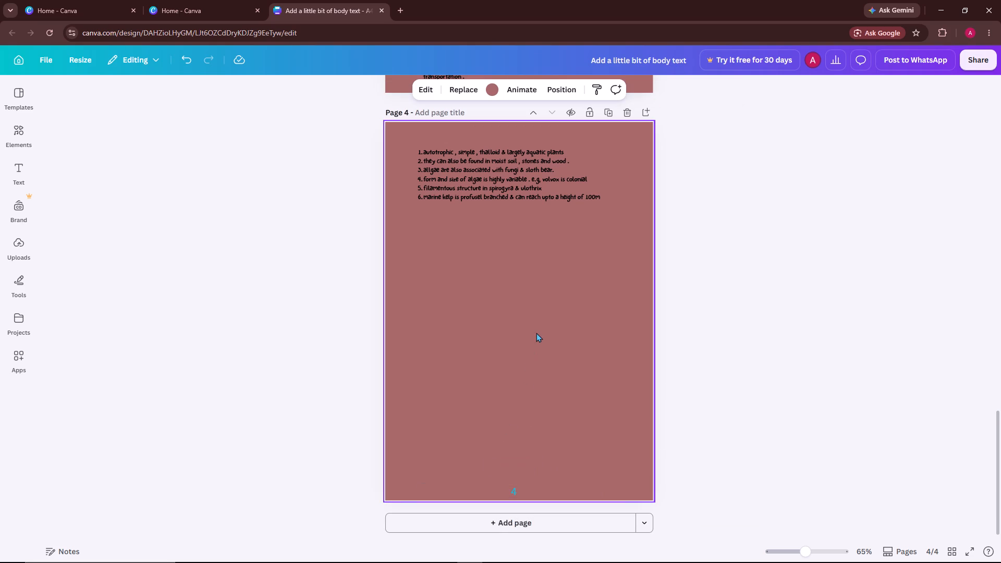
Clear all six algae items and the list numbering from page 4's text box, leaving it empty for editing.
click(542, 174)
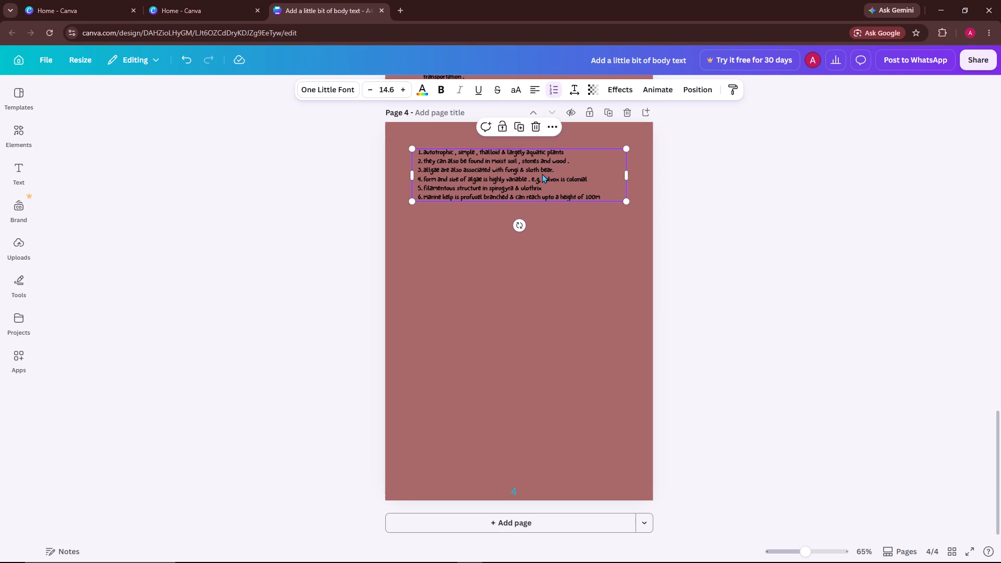
click(542, 174)
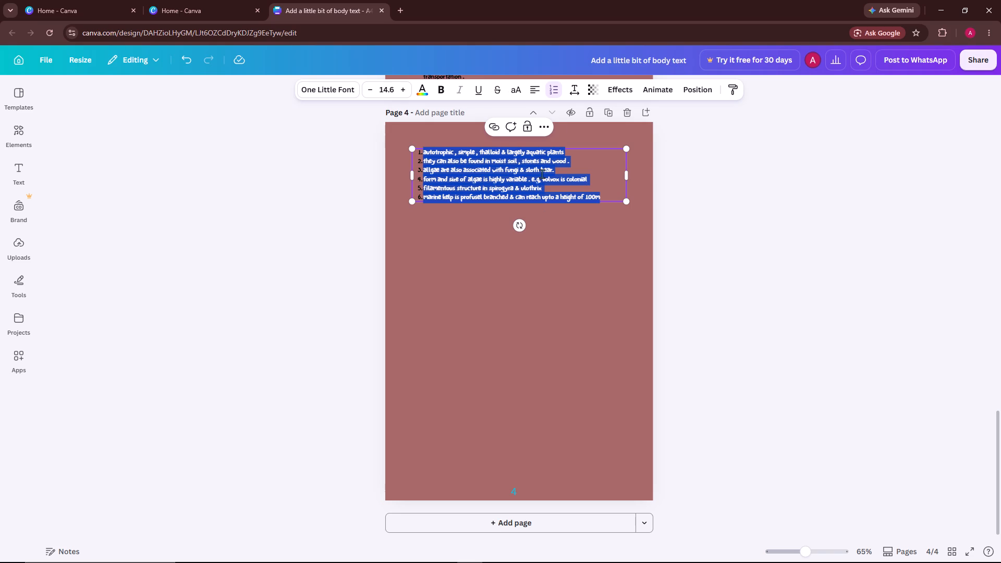
key(BackSpace)
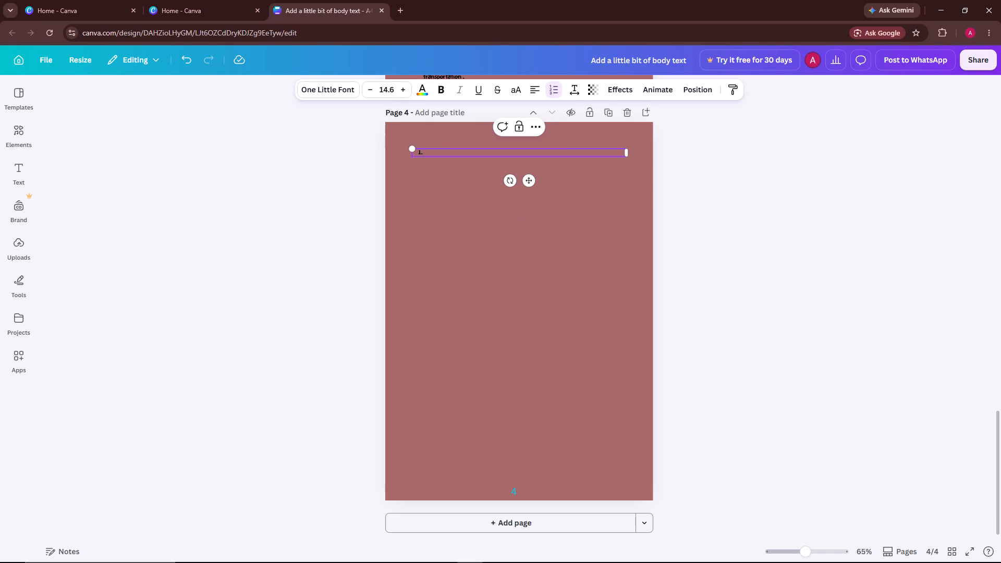
key(BackSpace)
Begin page 4's empty text box with "7." as plain text, continuing the numbering of page 3's pteridophytes list.
scroll(542, 174, up, 1)
scroll(589, 225, up, 1)
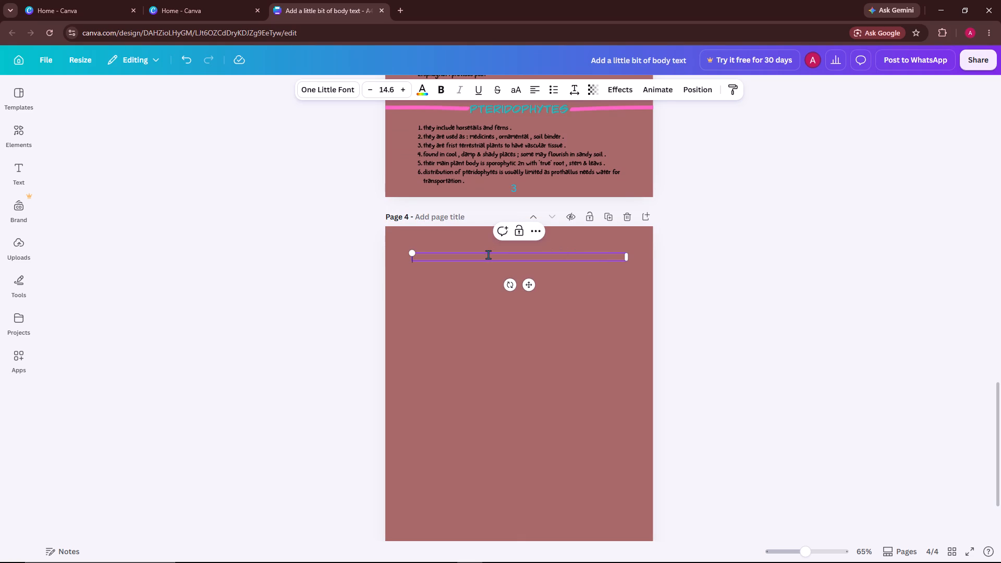
key(7)
key(period)
key(space)
key(BackSpace)
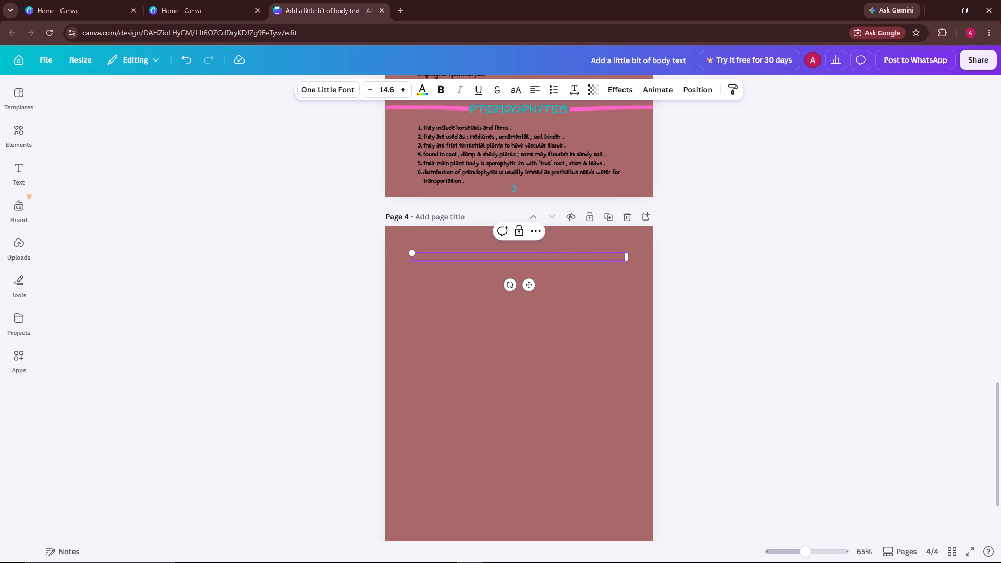
text(7.)
Write "leavs of pteridophytes are small as in selaginella and" after the number 7 on page 4.
text(leavs)
key(space)
text(of)
key(space)
text(ptr)
key(BackSpace)
text(eri)
text(do)
text(phyte)
text(s are small)
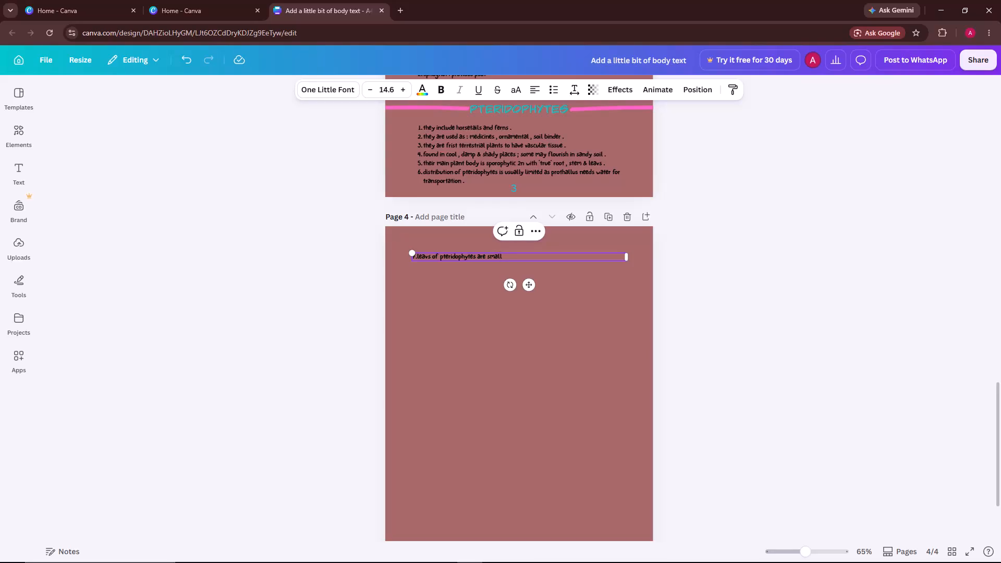
key(space)
text(as)
key(space)
text(in)
key(space)
text(sel)
key(a)
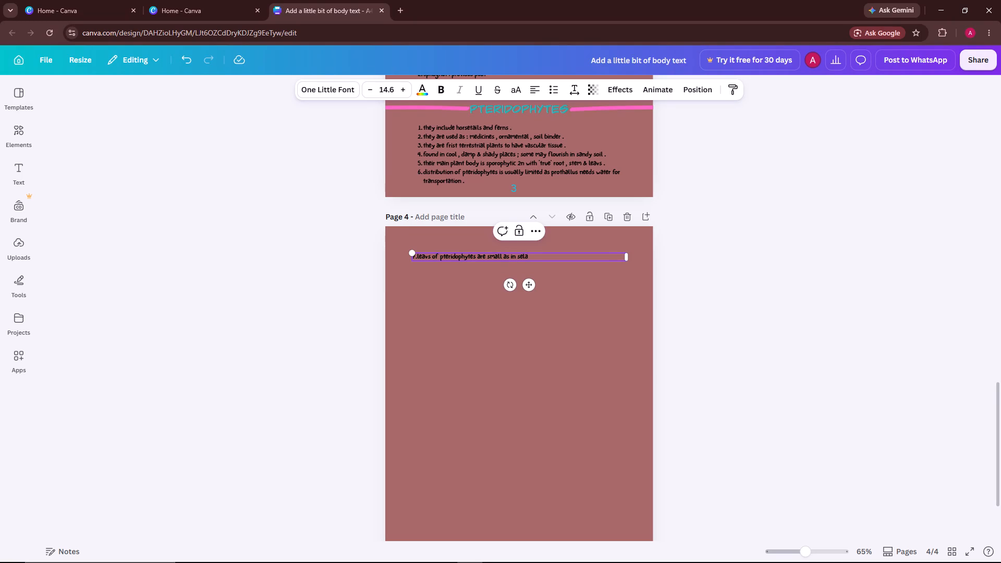
text(gi)
text(ne)
text(lla and)
key(space)
Complete item 7 on page 4 with "large as in ferns .".
text(large)
key(space)
text(as)
key(space)
text(in)
key(space)
text(fer)
key(m)
key(BackSpace)
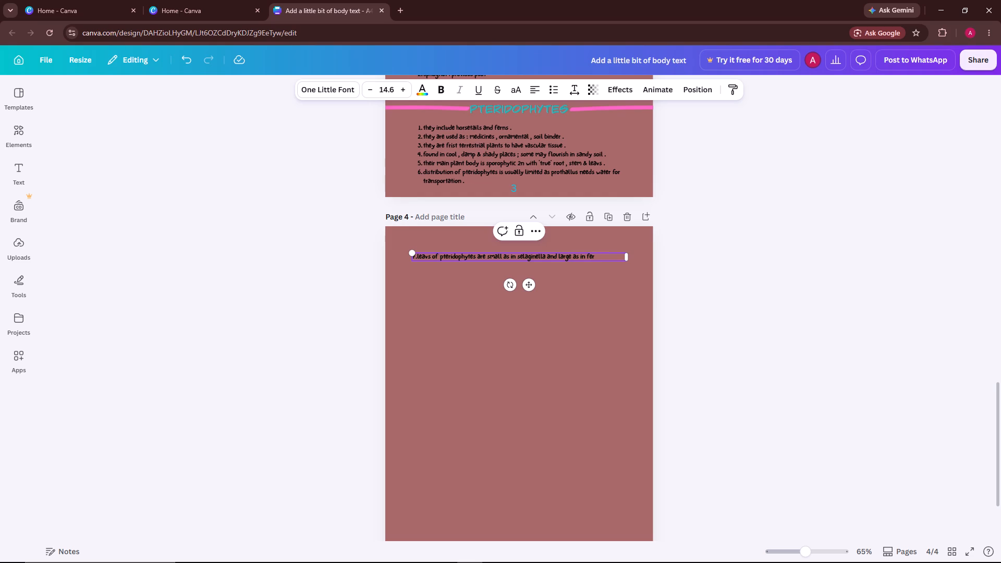
text(ns)
key(space)
text(.)
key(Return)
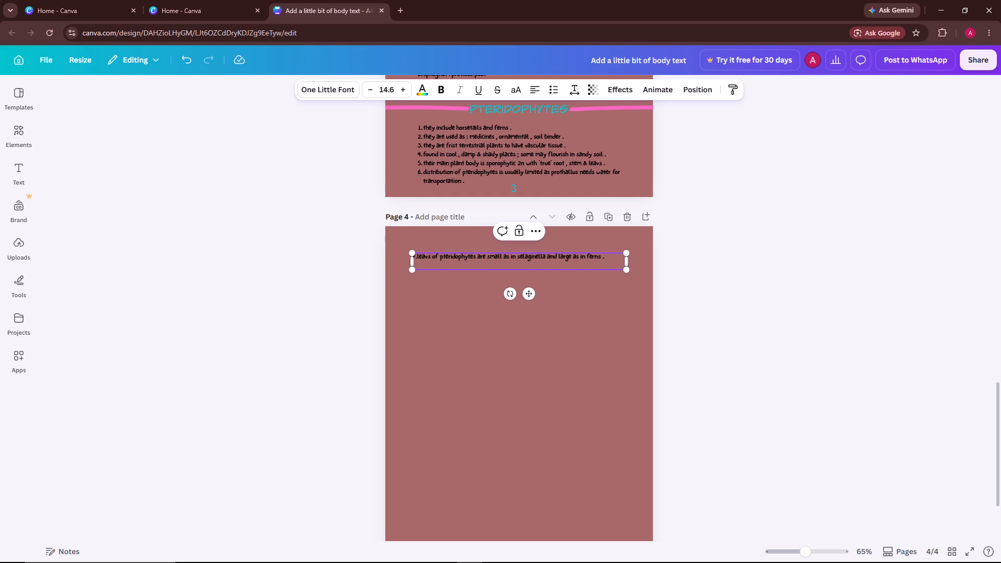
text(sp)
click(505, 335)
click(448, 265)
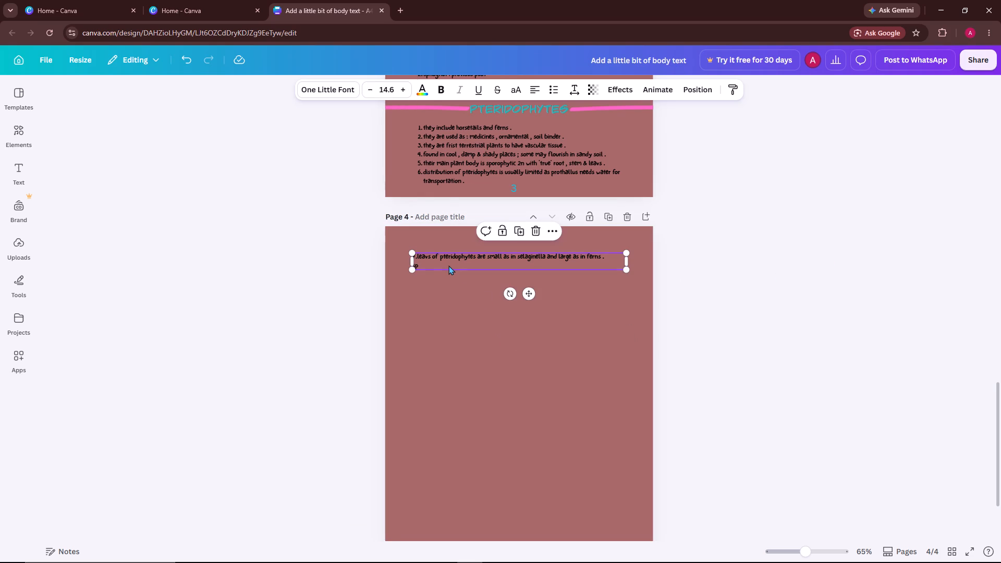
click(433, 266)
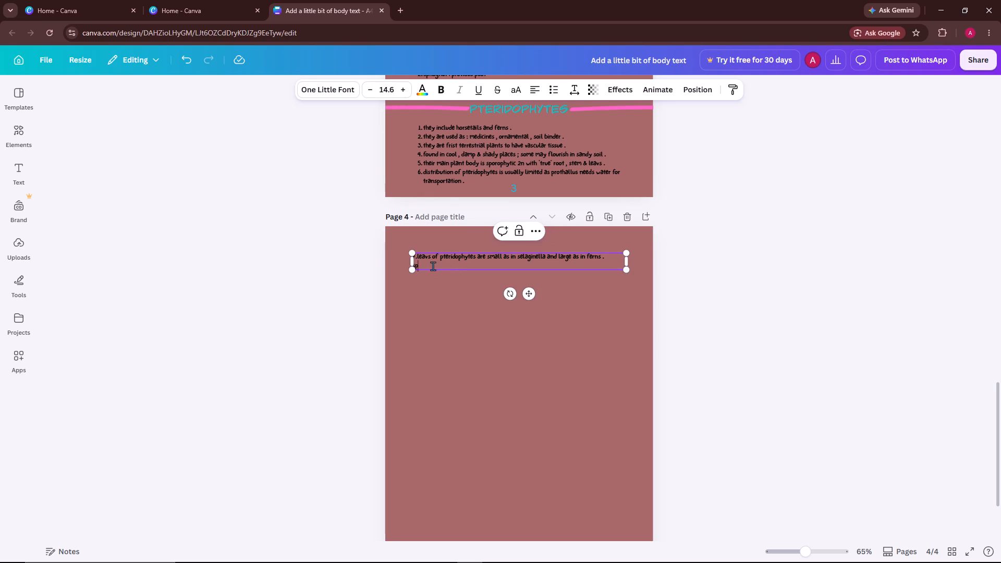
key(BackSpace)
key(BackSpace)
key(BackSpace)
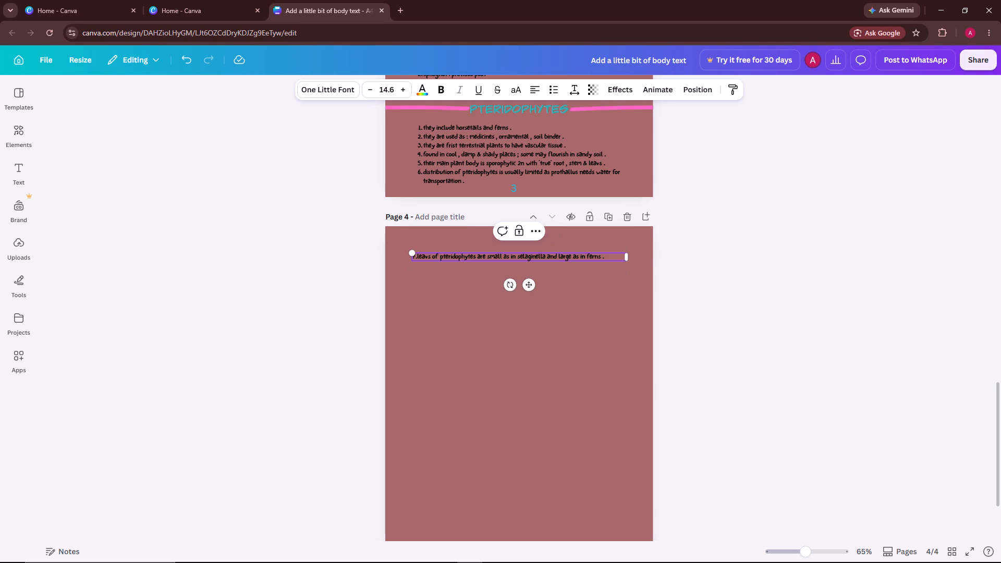
Start item 8 on a new line of page 4's list with "8.sporophyte in pteridophytes".
key(Return)
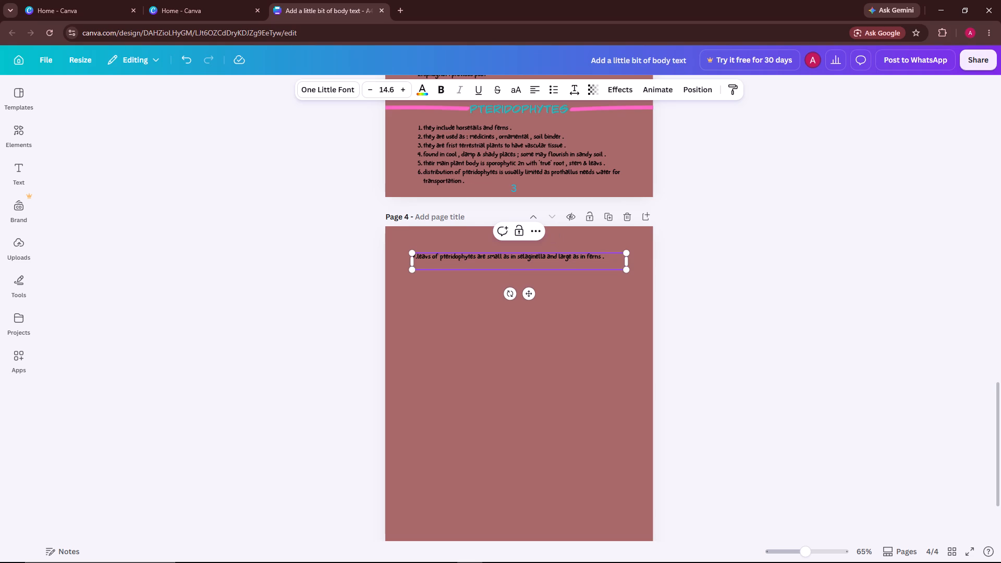
text(8.)
text(sporophyte)
key(space)
text(in)
key(space)
key(p)
key(t)
text(erido)
text(phy)
text(tes)
key(space)
Continue item 8 on page 4 with "bear sparngia which".
text(bear)
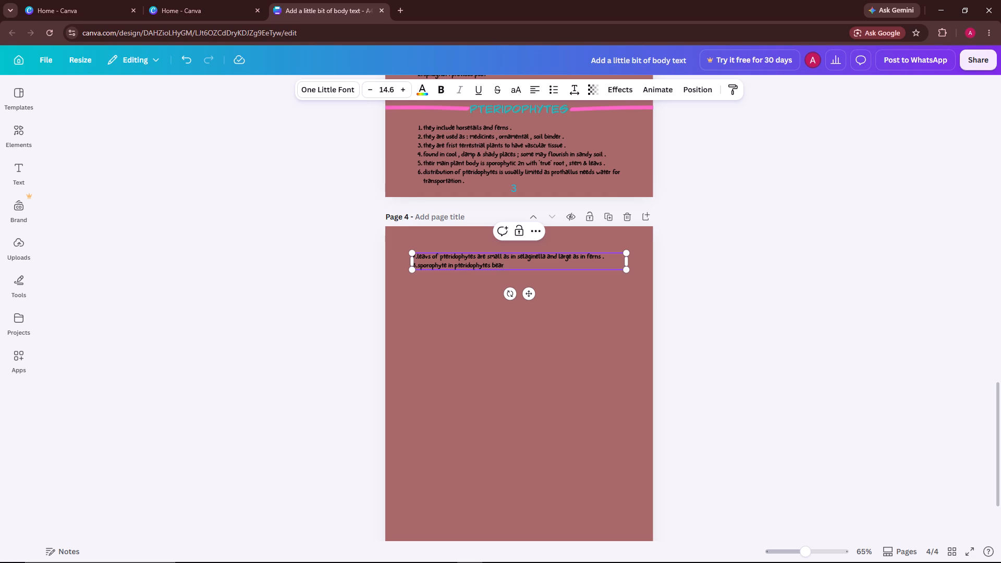
key(space)
text(sp)
key(a)
key(r)
key(n)
text(gia)
key(space)
text(which)
key(space)
Extend item 8 on page 4 with "are subtended by leaf like structure".
text(are)
key(space)
text(sub)
text(tend)
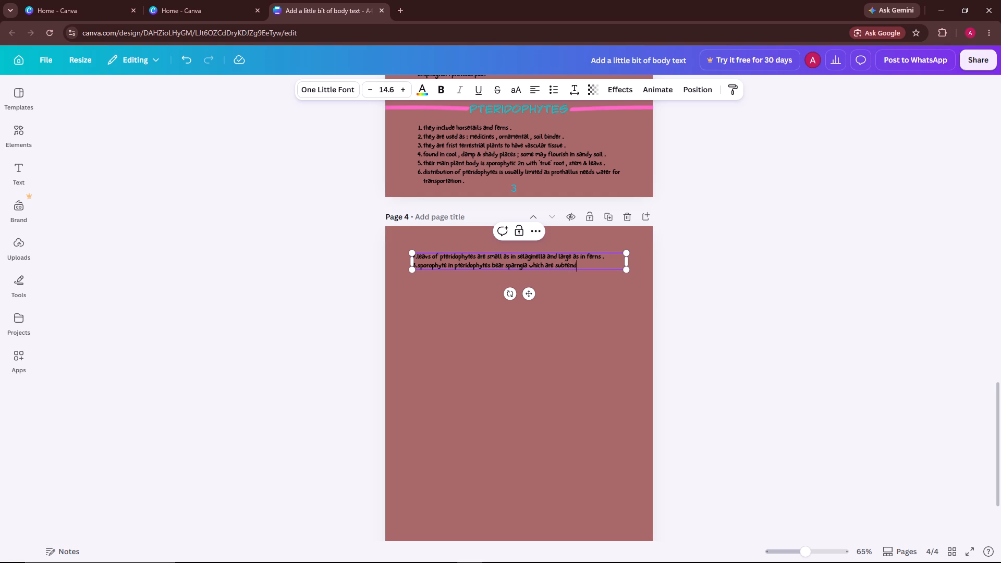
text(ed)
key(space)
text(by)
key(space)
text(leaf)
key(space)
text(like)
key(space)
text(struc)
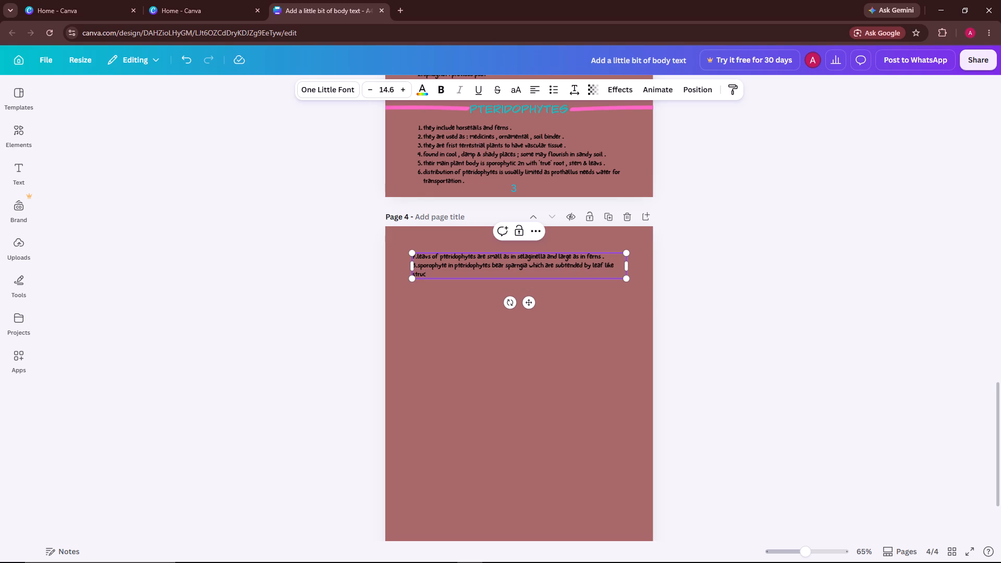
text(ture)
key(space)
Complete item 8 on page 4 with "called sporophyll .".
text(call)
text(ed)
key(space)
text(spo)
text(ro)
text(phyll)
key(space)
text(.)
Start item 9 on a new line of page 4's list with "9.most of pteridophytes".
key(Return)
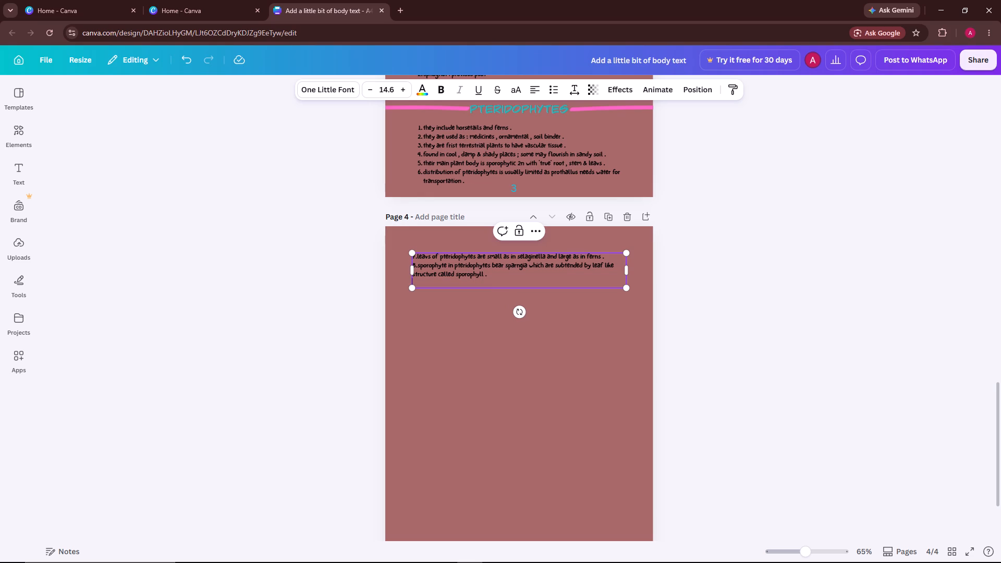
key(9)
key(period)
text(most)
key(space)
text(ofd)
key(BackSpace)
key(space)
text(pteridophyte)
key(s)
key(space)
Continue item 9 on page 4 with "are homospores but".
text(are)
key(space)
text(homo)
text(spores)
key(space)
text(but)
key(space)
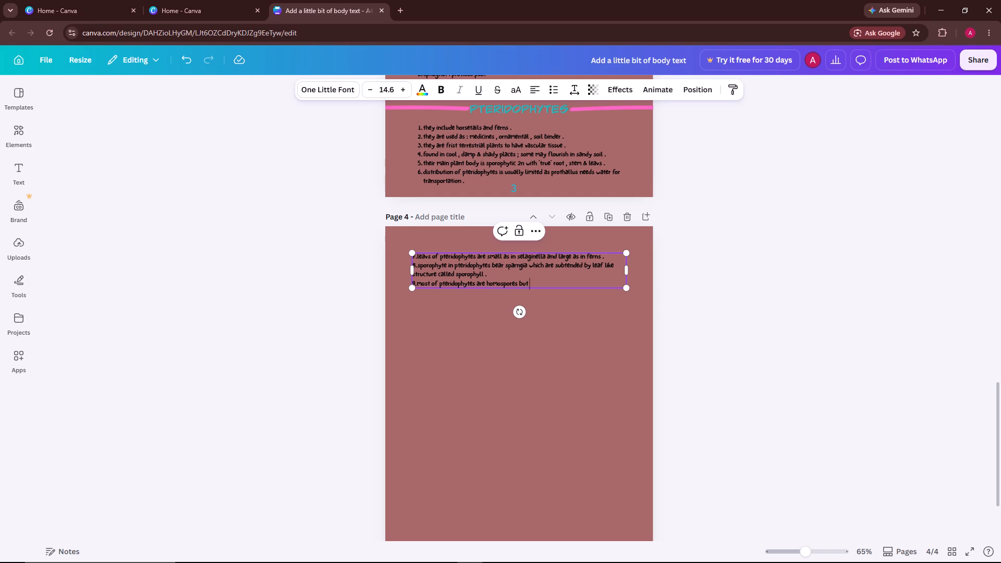
Extend item 9 on page 4 with "some may be heterosporous".
text(some)
key(space)
text(may)
key(space)
text(br)
key(BackSpace)
text(e)
key(space)
text(hete)
text(rospor)
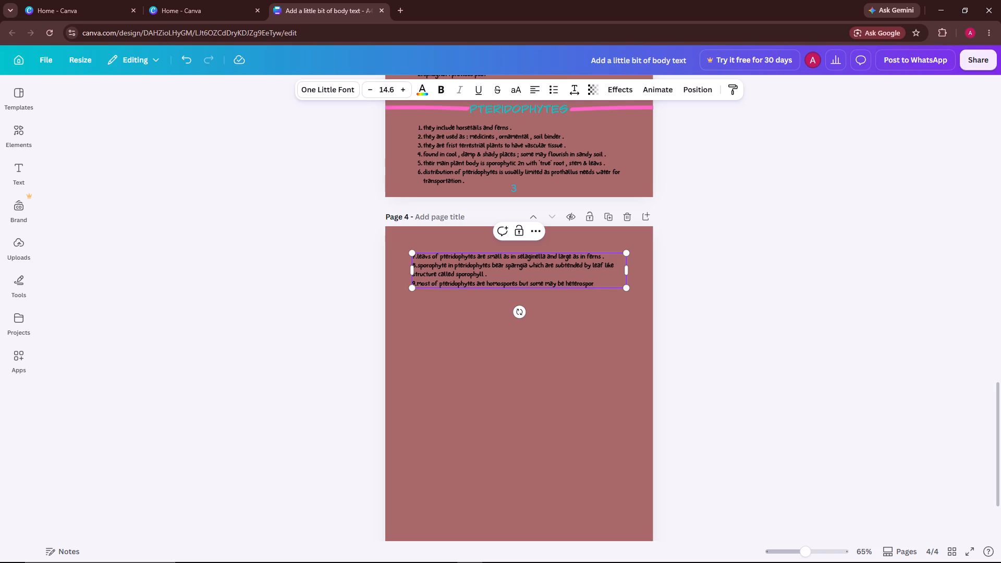
text(ous)
key(space)
Complete item 9 on page 4 with "like selaginella and salvinia .".
text(like)
key(space)
text(sela)
key(g)
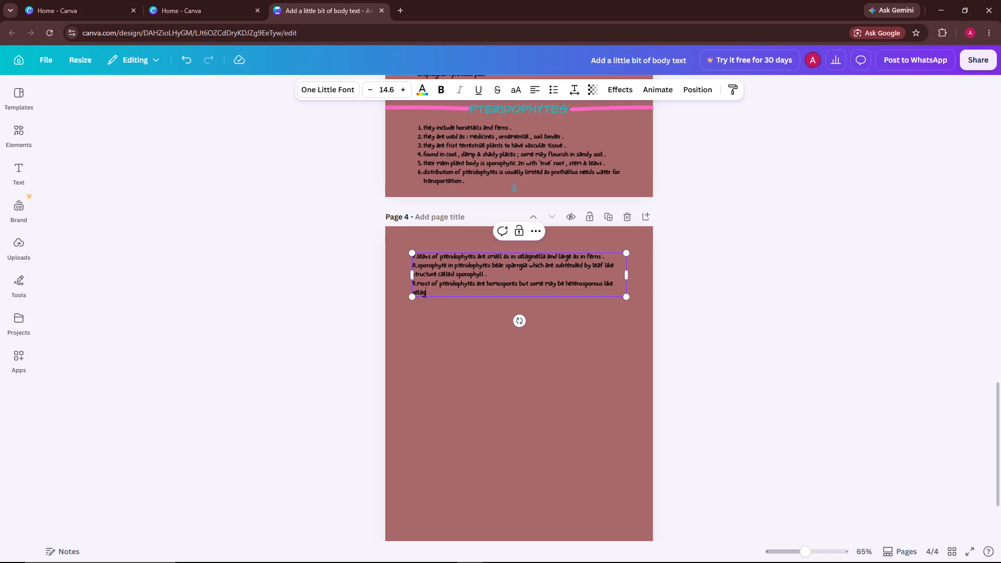
text(inella)
key(space)
text(and sa)
text(lv)
text(inia .)
Start item 10 on a new line of page 4's list with "10zygot".
key(Return)
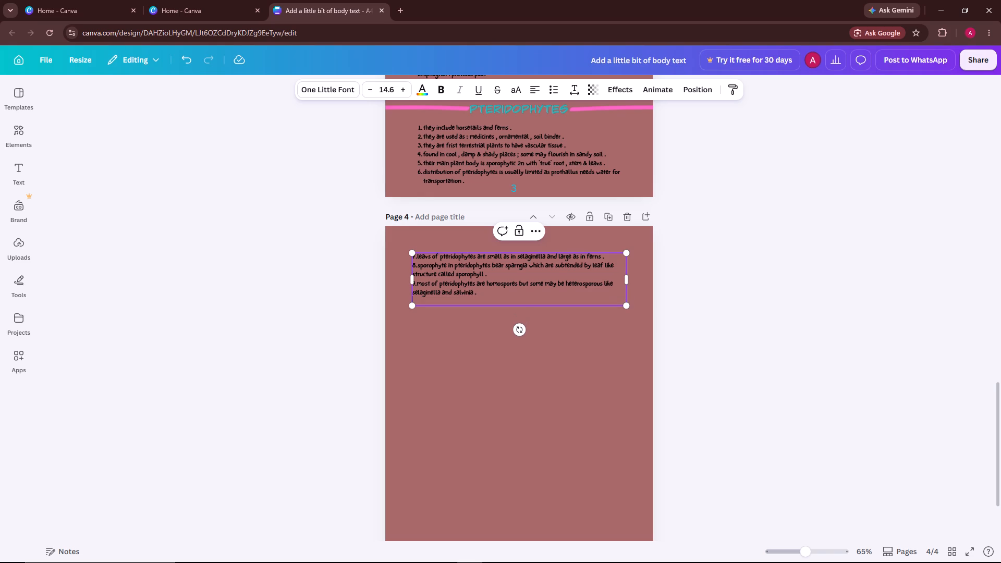
text(10)
text(zy)
text(got)
key(space)
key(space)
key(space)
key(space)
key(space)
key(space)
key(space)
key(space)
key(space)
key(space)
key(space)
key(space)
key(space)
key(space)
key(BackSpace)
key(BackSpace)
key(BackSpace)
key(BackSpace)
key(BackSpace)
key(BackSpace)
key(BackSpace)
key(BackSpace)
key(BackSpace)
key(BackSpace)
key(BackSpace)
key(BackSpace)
Continue item 10 on page 4 with "develops into embryo".
text(de)
text(velo)
text(ps)
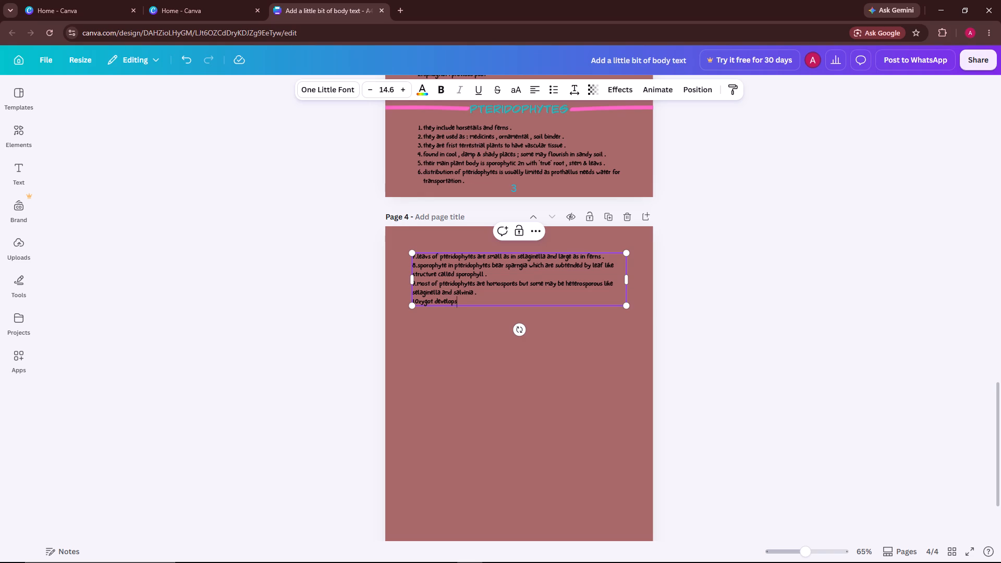
text(into)
key(space)
text(emb)
text(ry)
key(o)
key(space)
Extend item 10 on page 4 with ", in feamel gametophyte".
text(,)
key(space)
text(in)
key(space)
text(feamel)
key(space)
text(ga)
text(met)
text(ophyte)
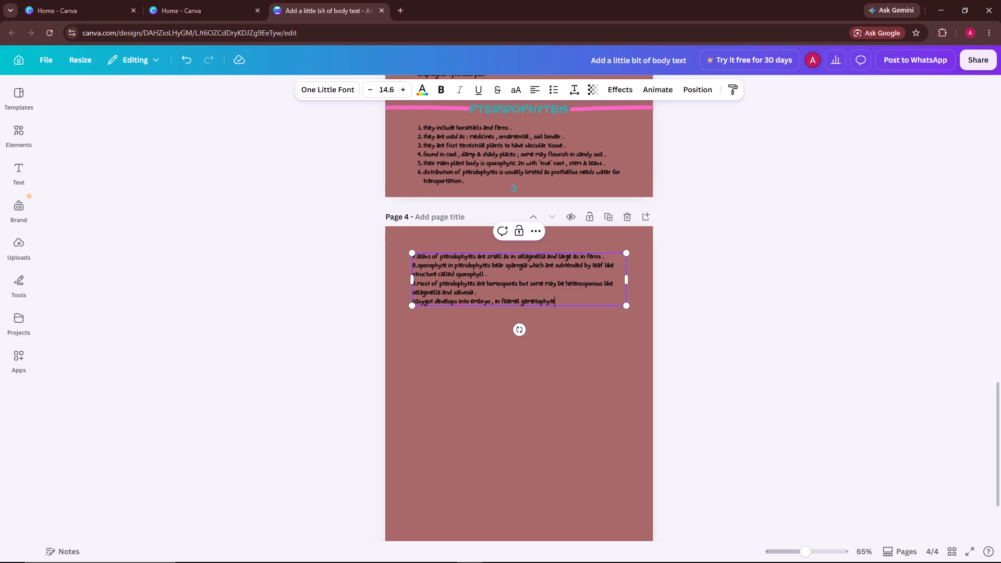
key(space)
Extend item 10 in page 4's pteridophytes list with "& this event is precursor".
key(shift+ampersand)
key(space)
text(this)
key(space)
text(event)
key(space)
text(is)
key(space)
key(p)
key(r)
key(e)
text(cu)
key(r)
text(sor)
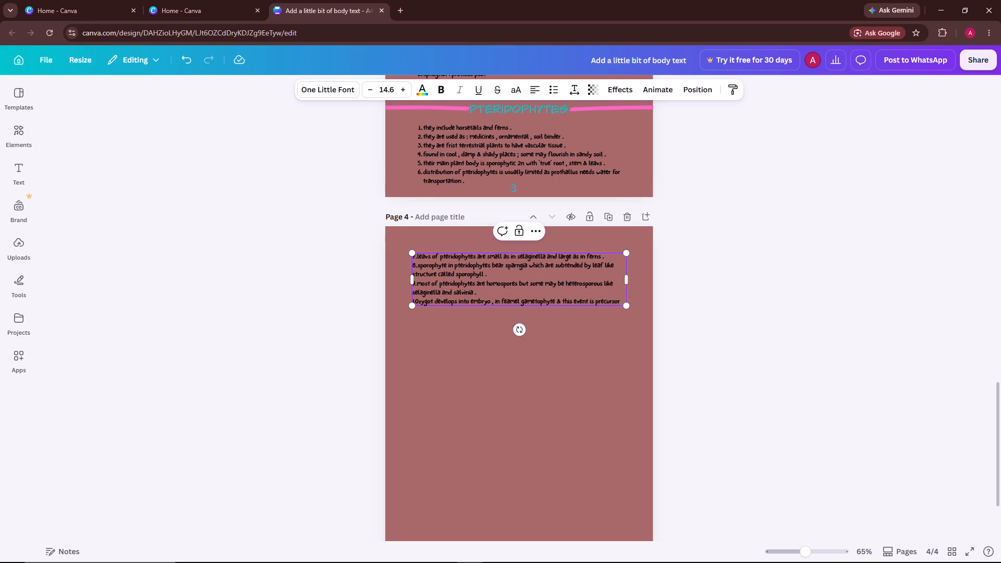
Continue item 10 on page 4 with "to seed habbit".
key(space)
text(to seed)
key(space)
text(habb)
text(it)
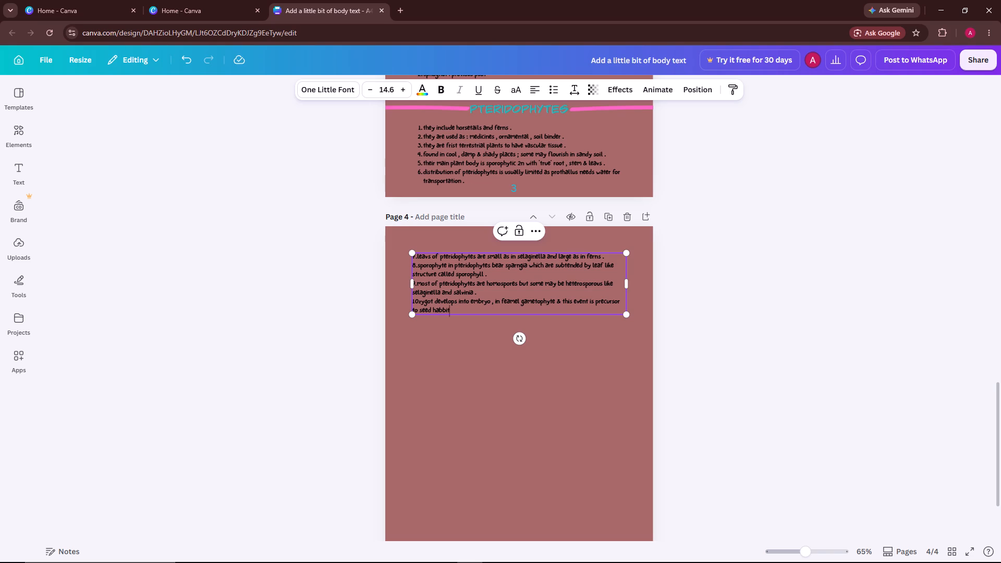
key(space)
End the sentence in item 10 with a full stop and add "this is an important step".
text(. th)
text(is is)
key(space)
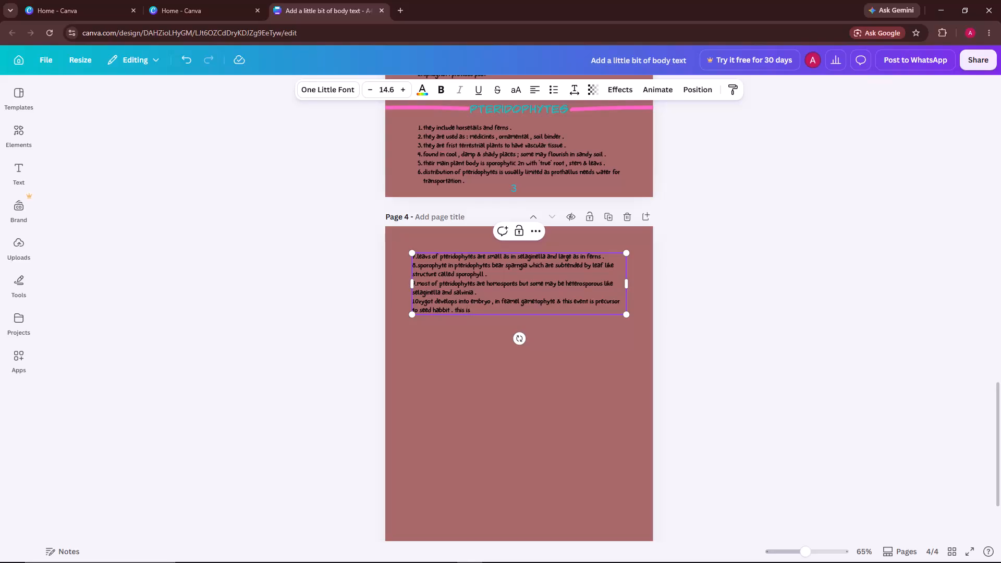
text(an)
key(space)
text(im)
text(port)
text(ant)
key(space)
text(step)
key(space)
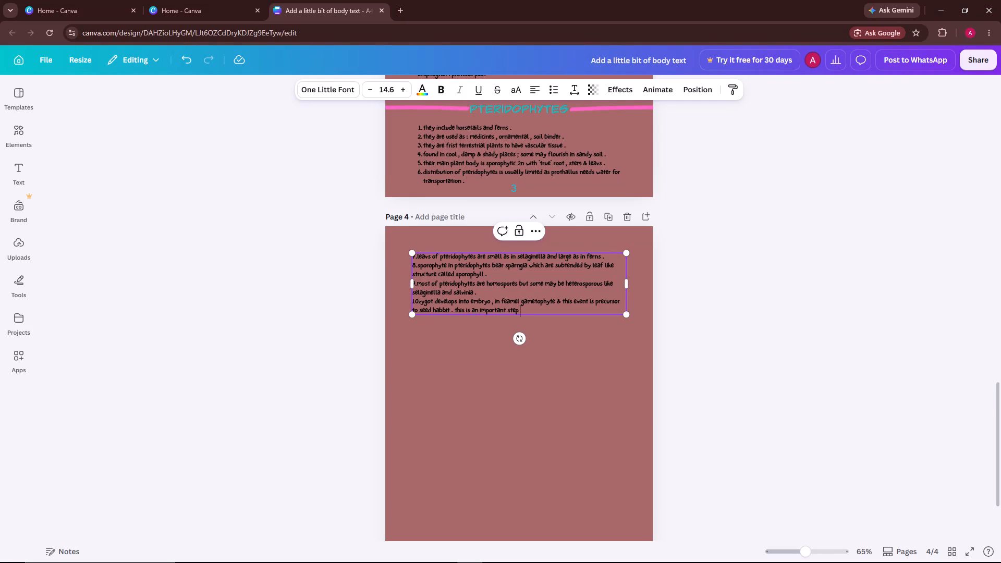
Complete item 10 on page 4 with "in plant evolution ." and finish editing the text.
text(in)
key(space)
text(plant)
key(space)
text(ev)
text(ol)
text(ution)
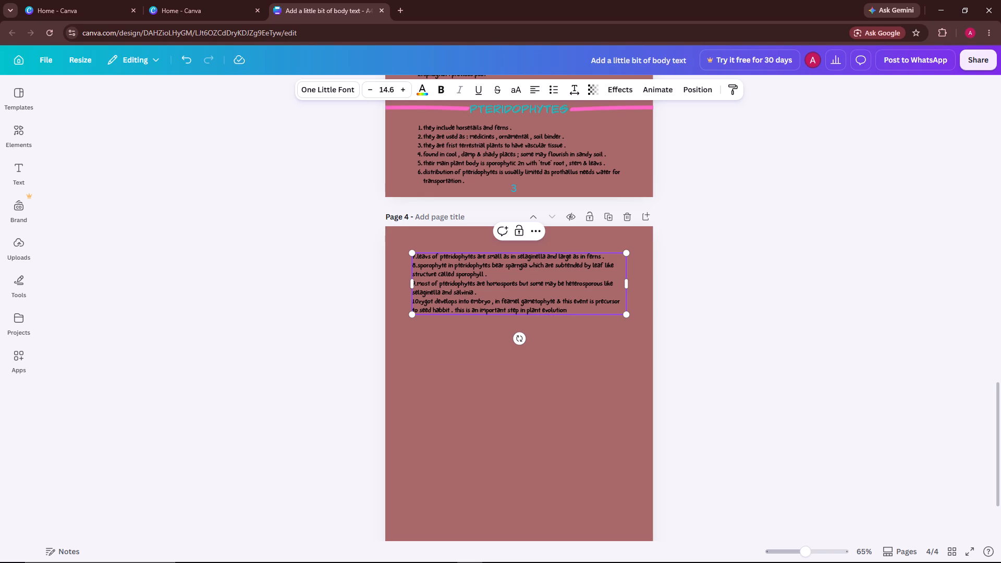
key(space)
text(.)
click(438, 373)
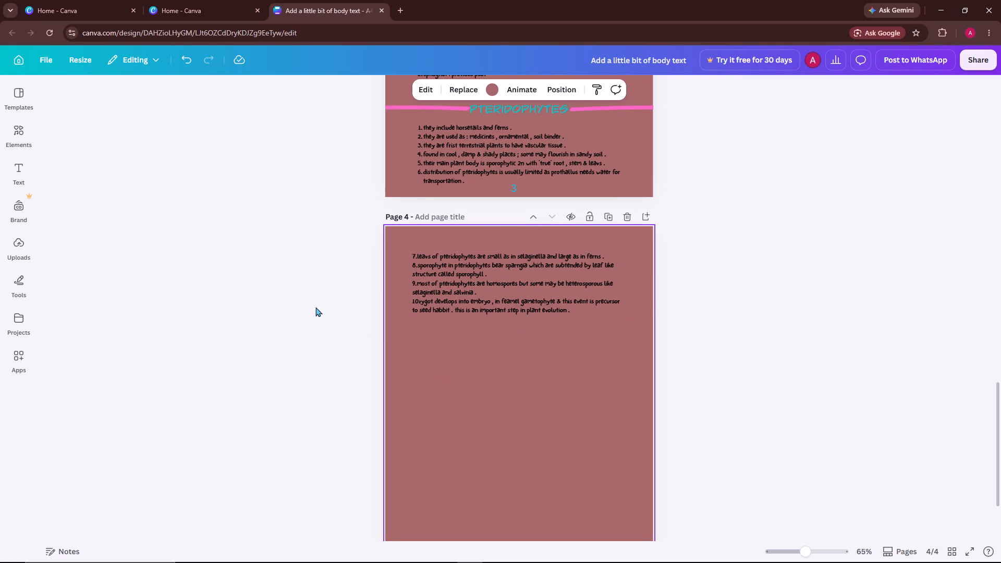
Replace the old "dot" query and search the graphics elements for "selaginella".
click(28, 135)
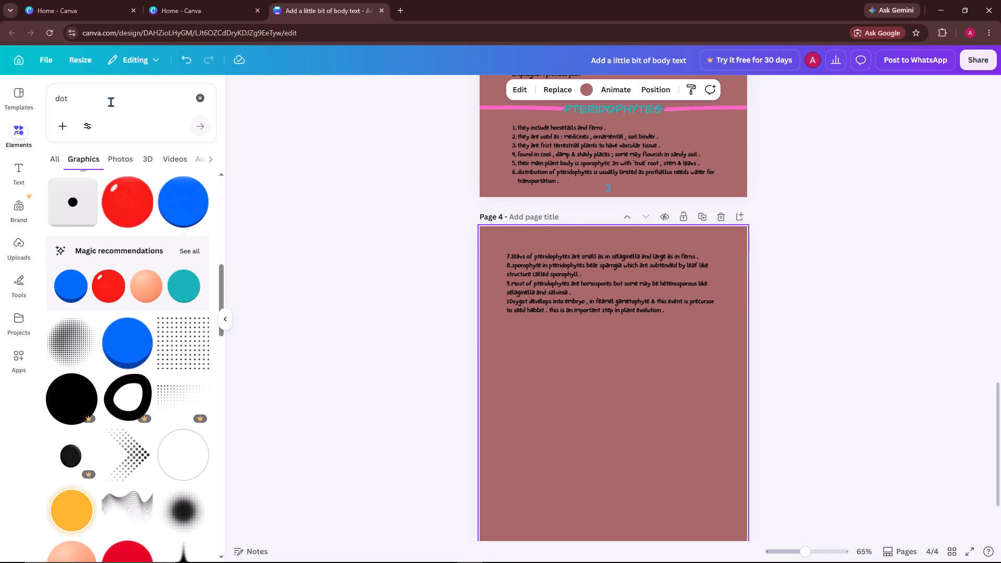
click(111, 102)
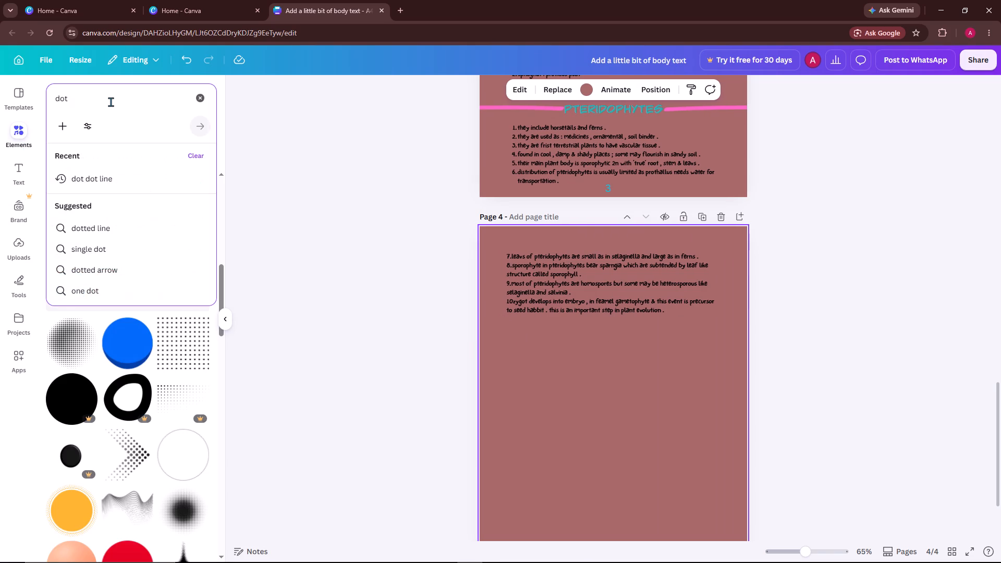
key(BackSpace)
key(BackSpace)
key(BackSpace)
key(BackSpace)
key(BackSpace)
key(BackSpace)
key(BackSpace)
key(BackSpace)
key(BackSpace)
key(BackSpace)
key(BackSpace)
key(BackSpace)
key(BackSpace)
key(BackSpace)
key(BackSpace)
key(BackSpace)
key(BackSpace)
key(BackSpace)
key(BackSpace)
key(BackSpace)
text(sela)
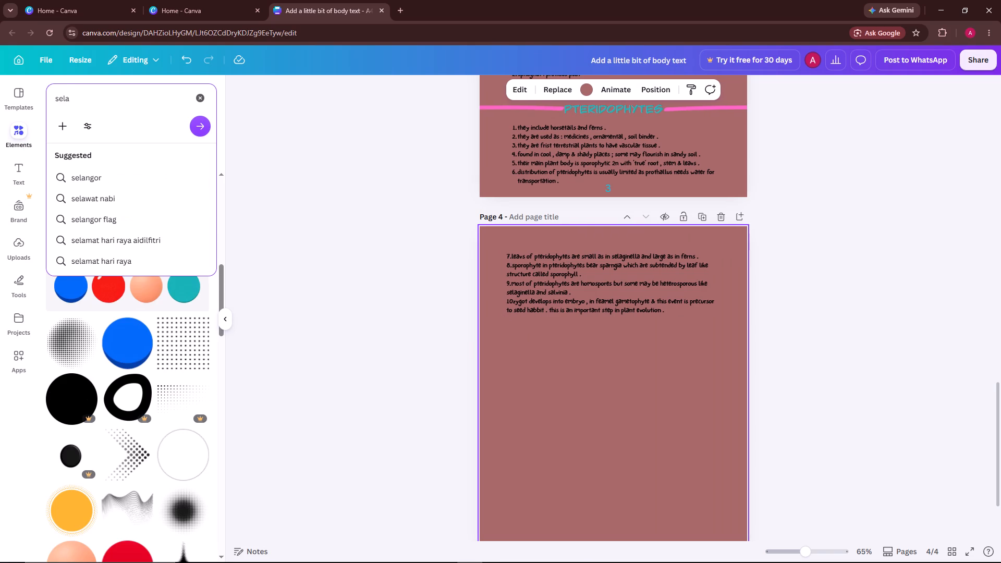
text(gi)
key(b)
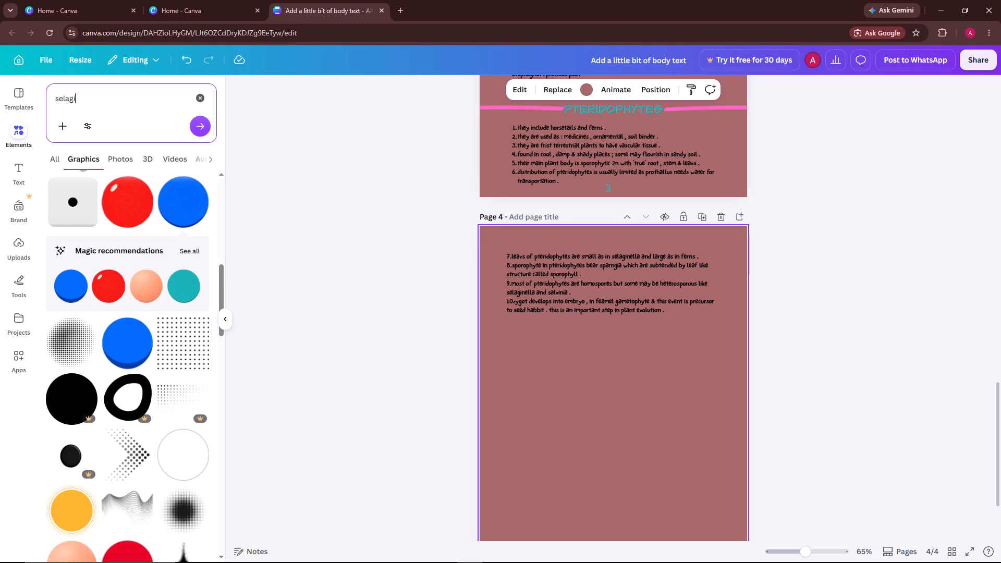
key(BackSpace)
text(nell)
key(a)
key(backslash)
key(BackSpace)
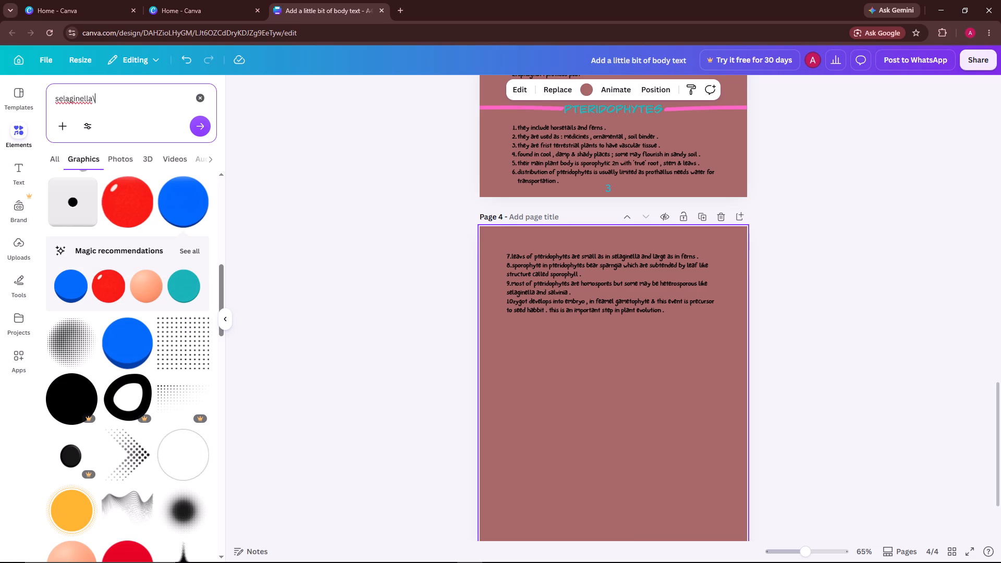
key(Return)
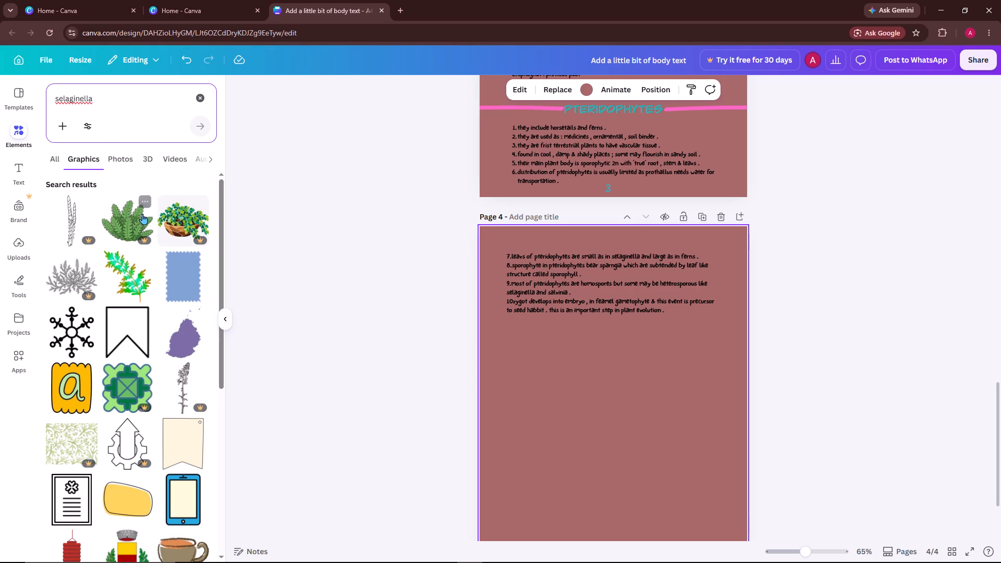
Place the green leafy branch graphic with orange tips on page 4 below the list and shrink it to about half size.
drag(141, 268, 558, 366)
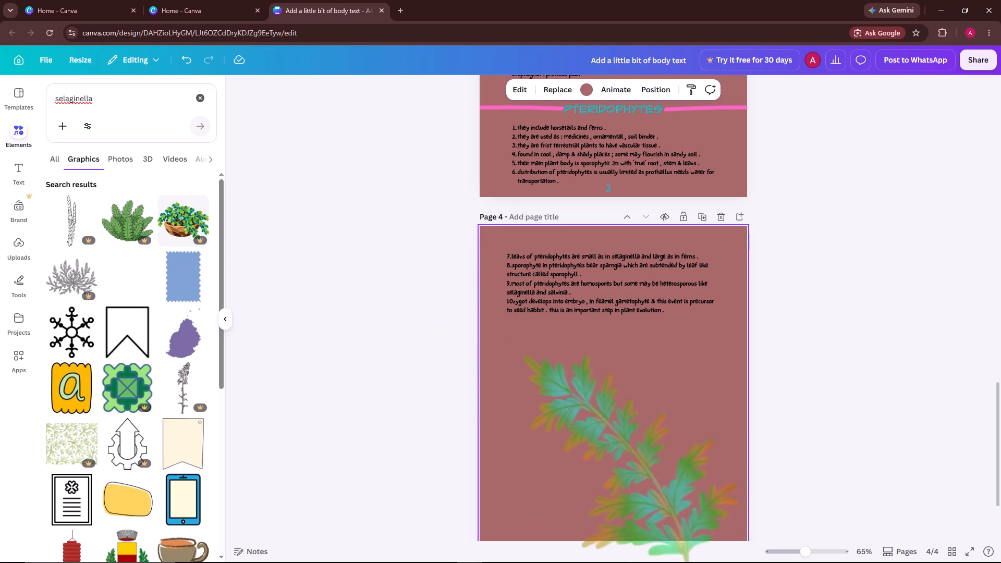
drag(558, 366, 544, 337)
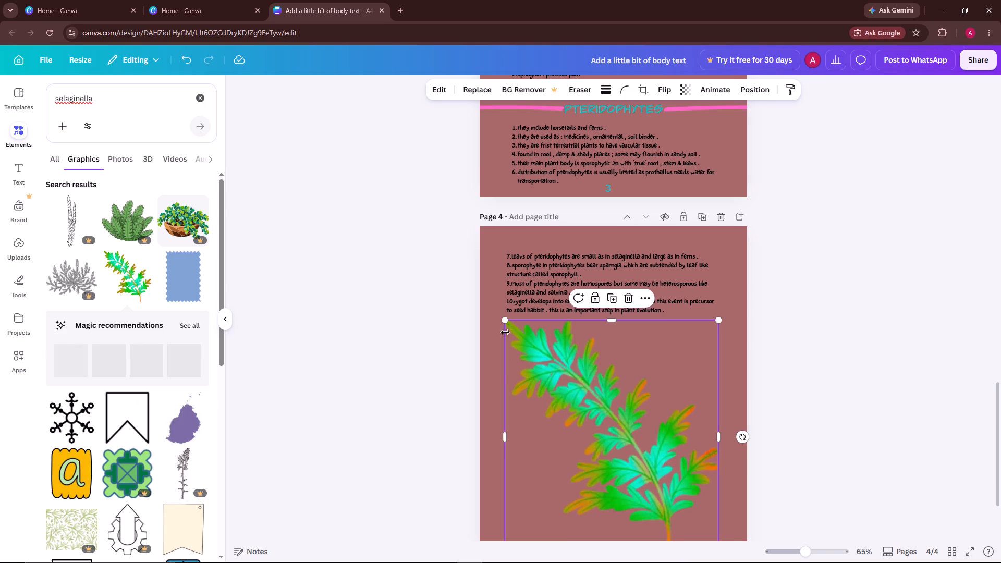
drag(504, 315, 559, 362)
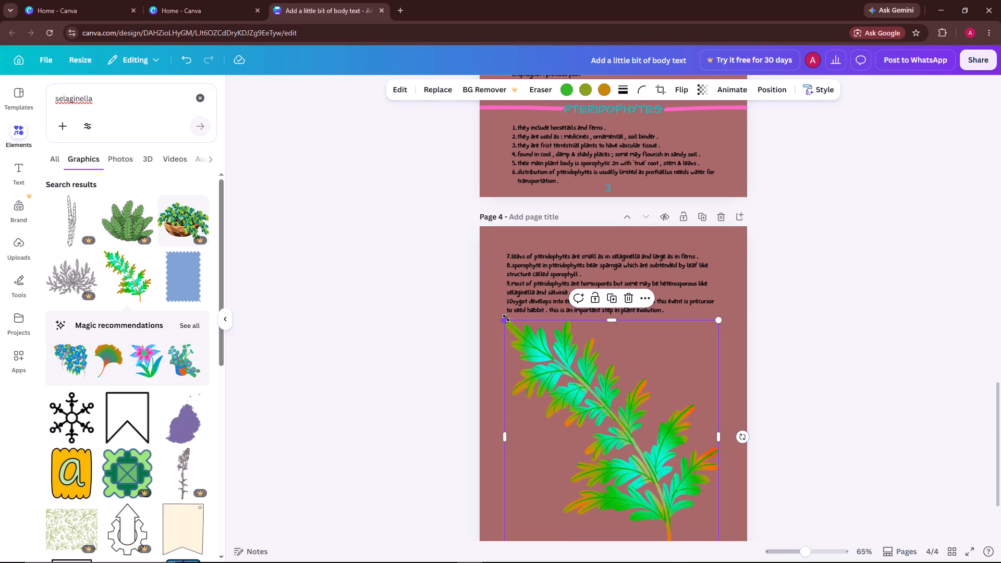
drag(506, 322, 629, 419)
Shrink the branch graphic further and position it just below item 10, aligned with the list's left edge.
drag(656, 502, 536, 411)
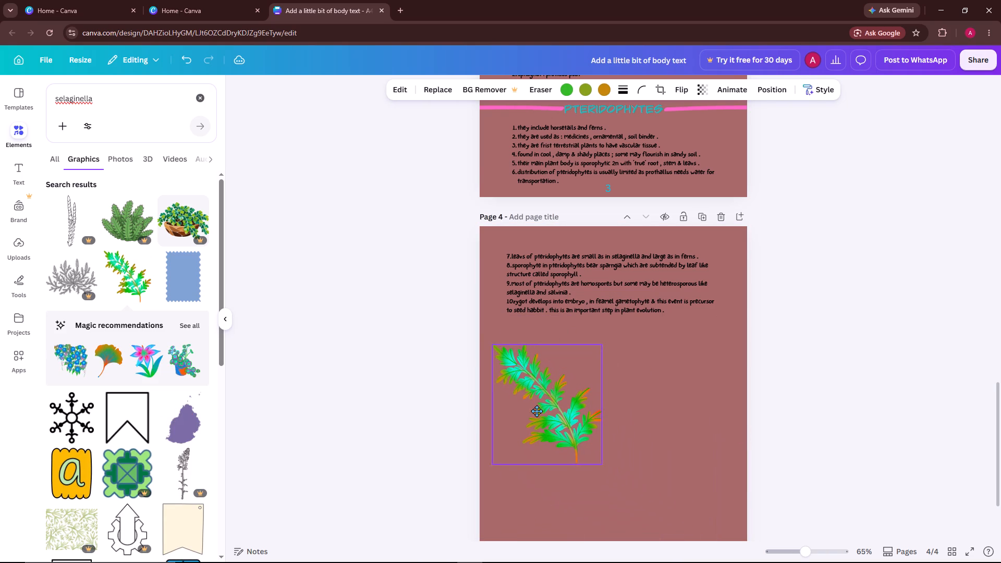
drag(536, 411, 542, 393)
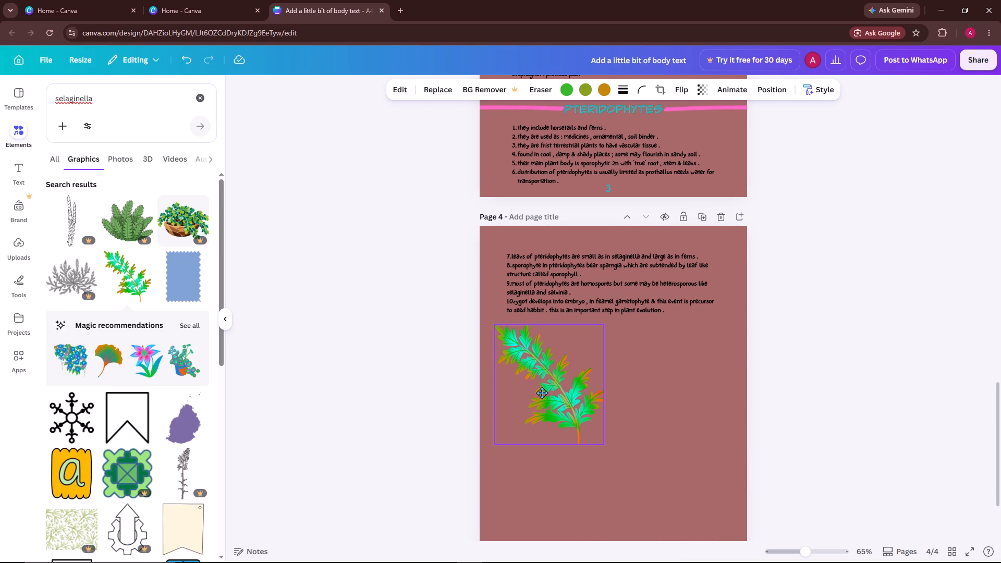
drag(542, 393, 544, 397)
drag(496, 449, 519, 425)
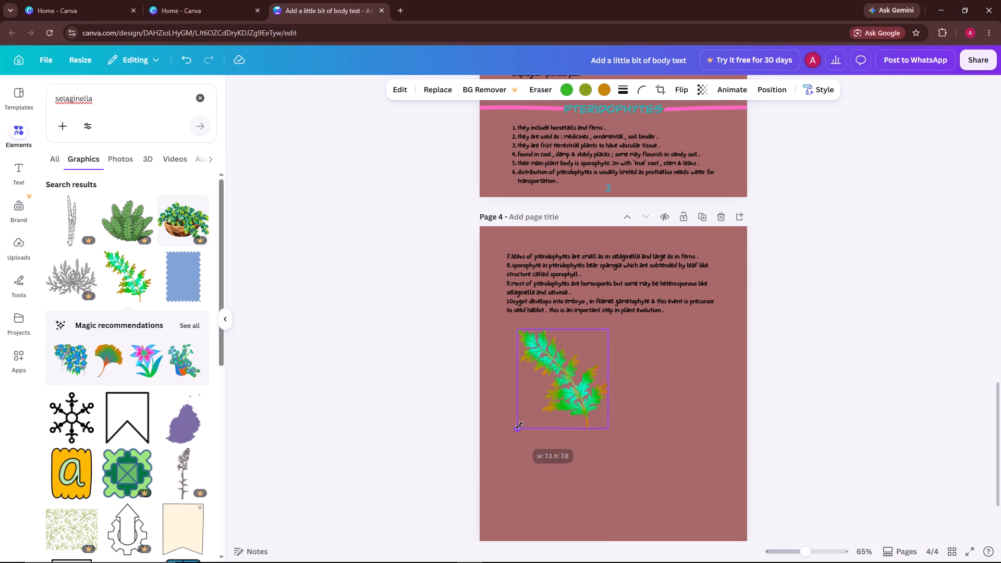
drag(519, 425, 529, 412)
drag(572, 381, 546, 378)
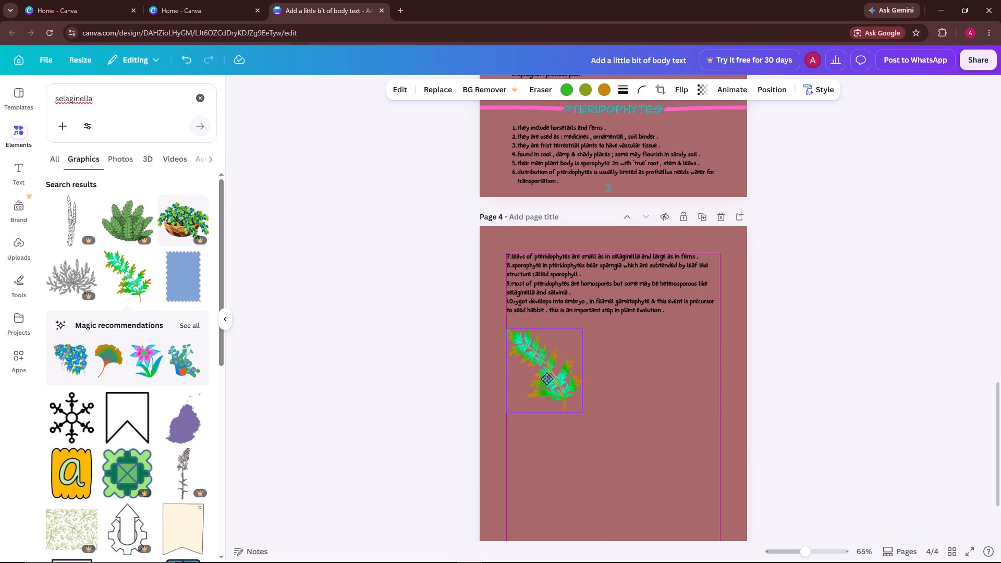
drag(546, 378, 546, 376)
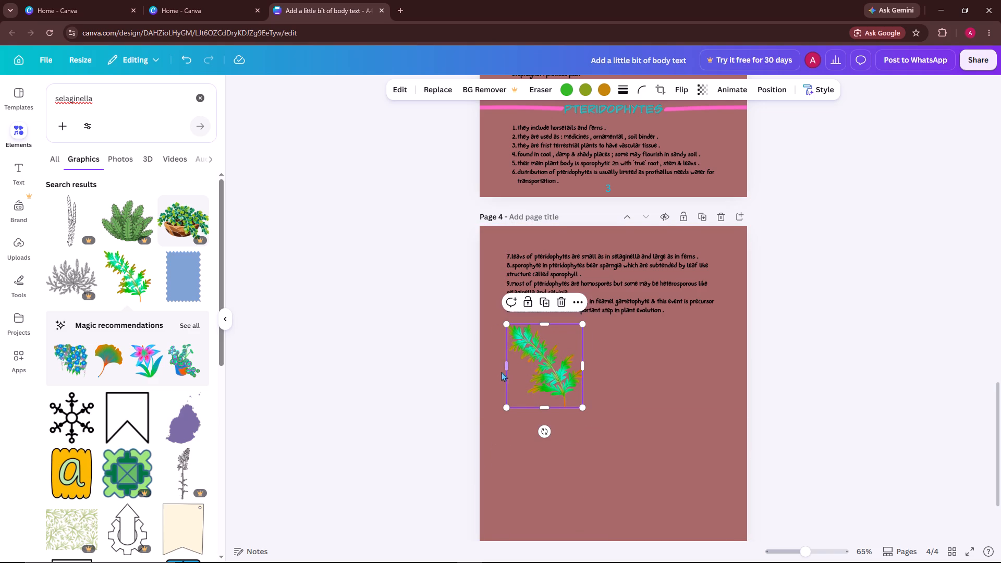
click(489, 366)
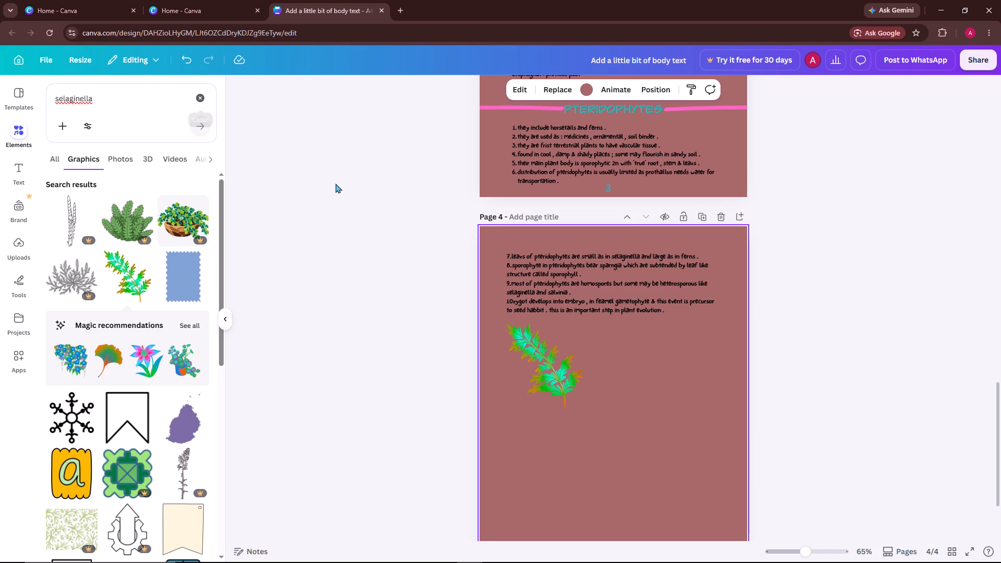
Close the element search results, look back over the pages up to page 1, and return to the home page.
click(335, 183)
click(252, 173)
click(227, 316)
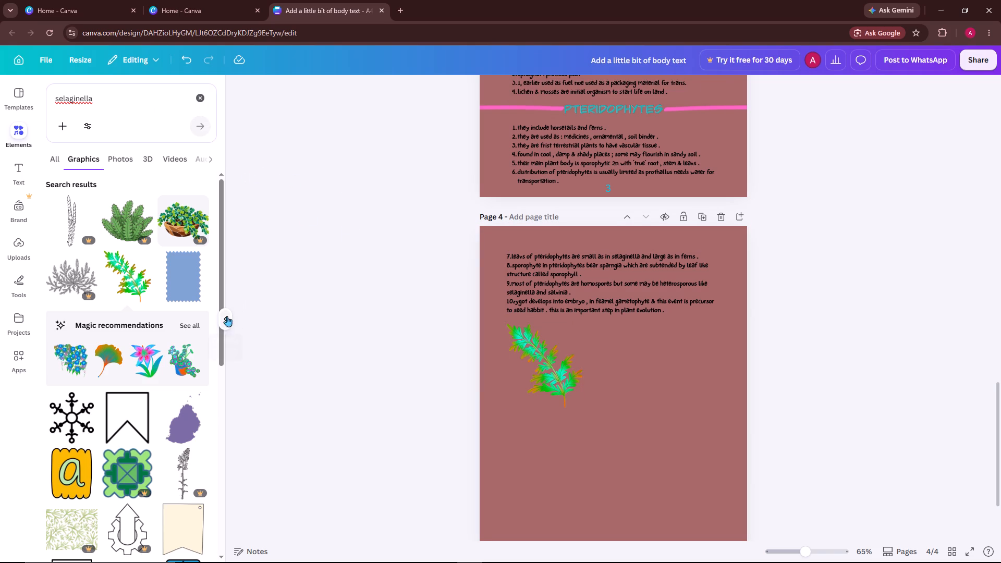
scroll(370, 341, down, 4)
scroll(370, 341, up, 7)
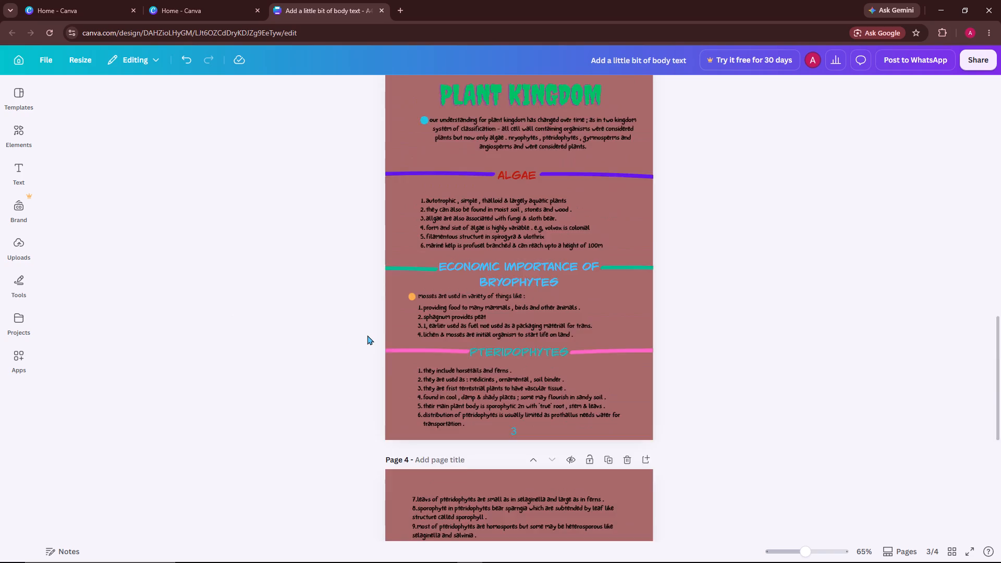
scroll(367, 335, up, 18)
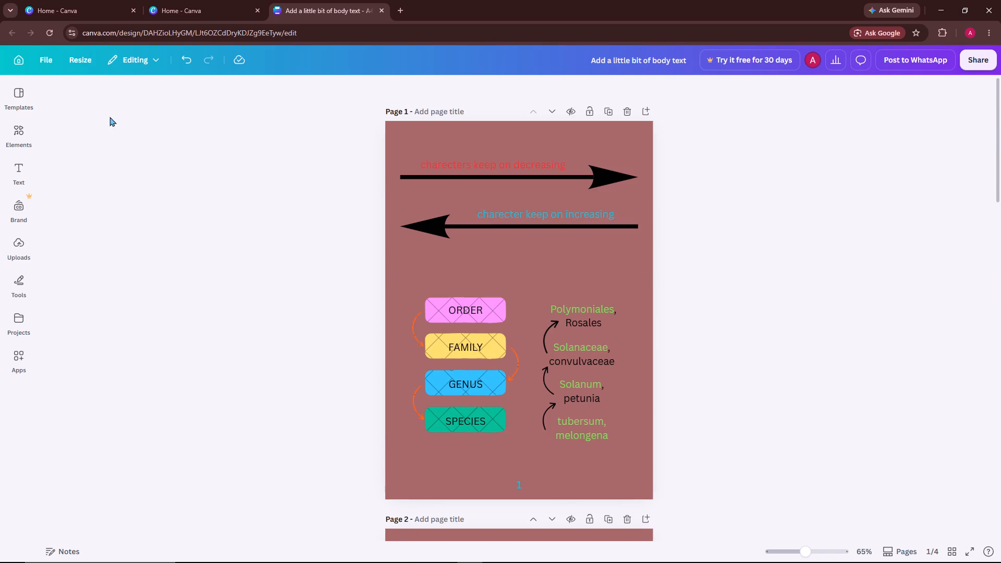
click(22, 63)
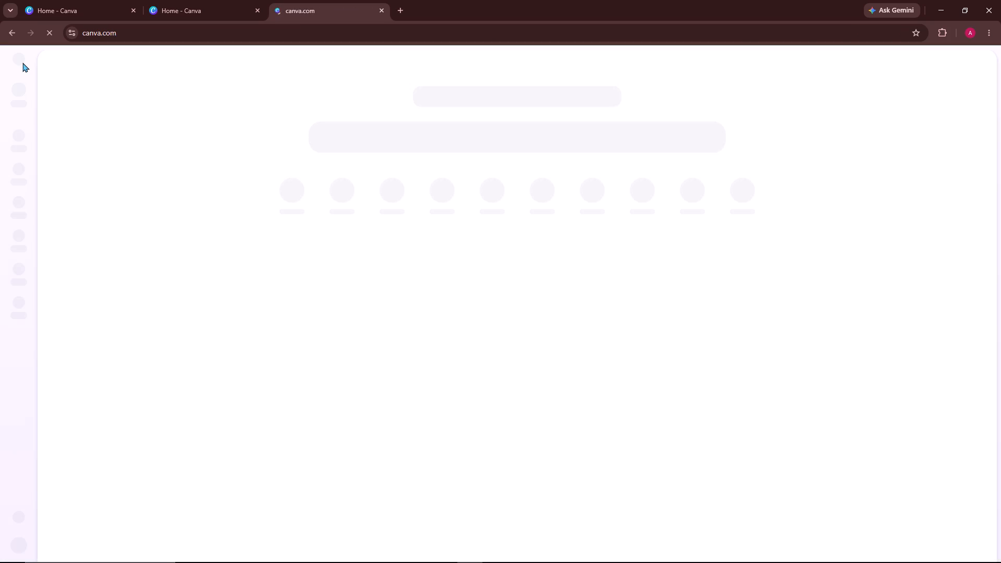